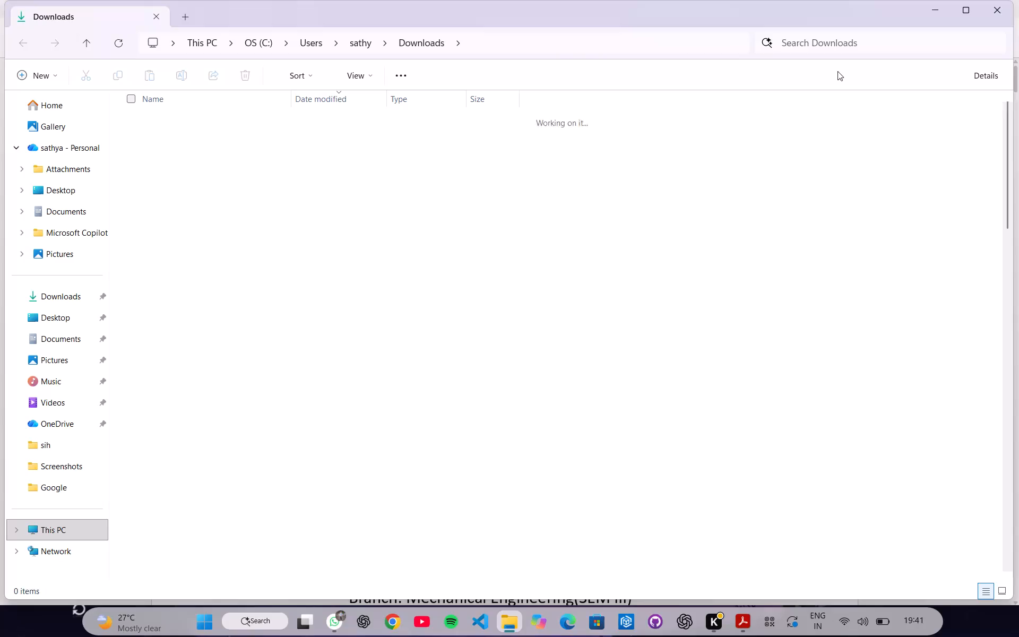
Open the Word document sh from the Downloads folder and enable editing on it.
{"action": "double_click", "coordinate": [456, 137]}
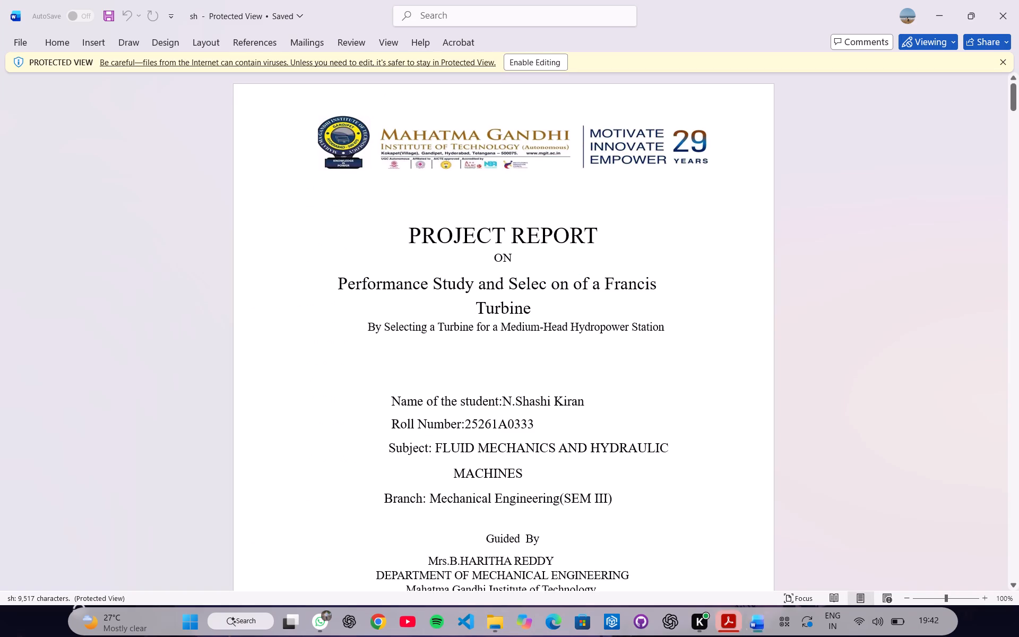
{"action": "left_click", "coordinate": [520, 57]}
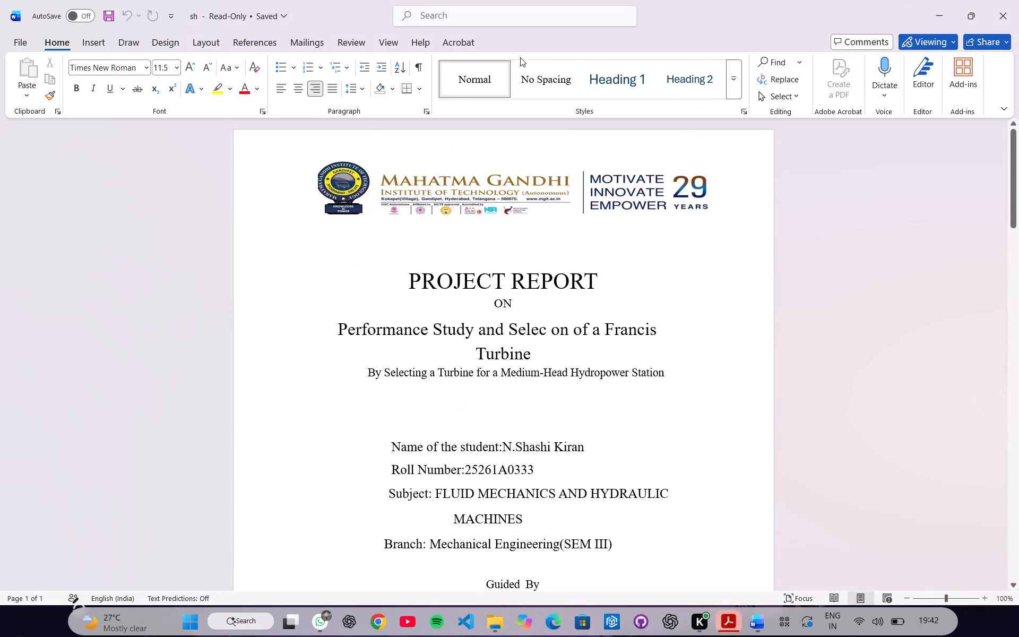
Look through the Francis turbine project report's title page and table of contents.
{"action": "scroll", "coordinate": [577, 194], "scroll_direction": "up", "scroll_amount": 1}
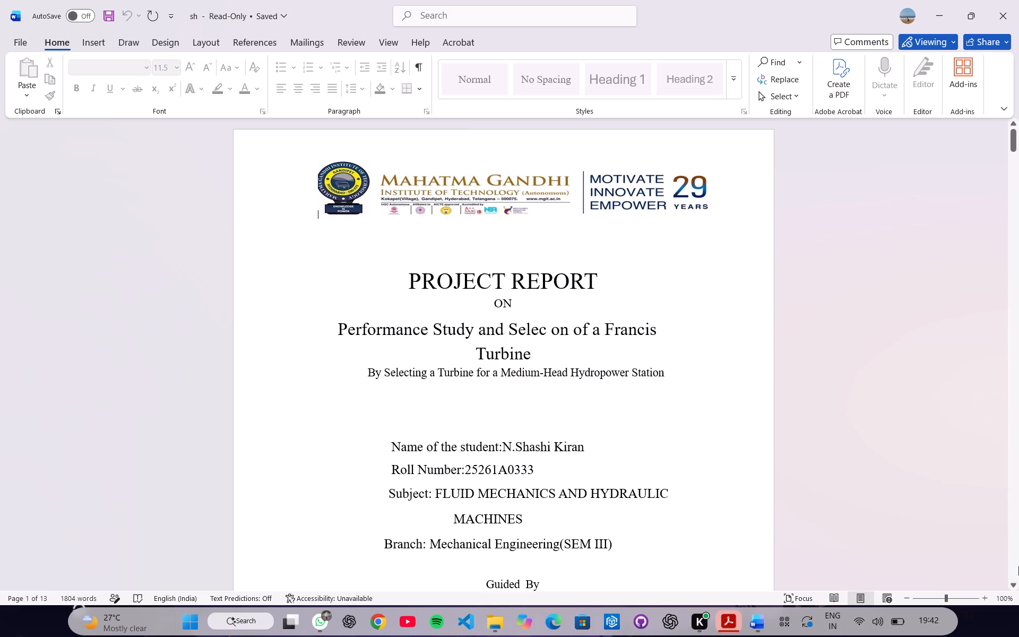
{"action": "left_click", "coordinate": [1011, 581]}
{"action": "left_click_drag", "start_coordinate": [1011, 581], "coordinate": [1013, 564]}
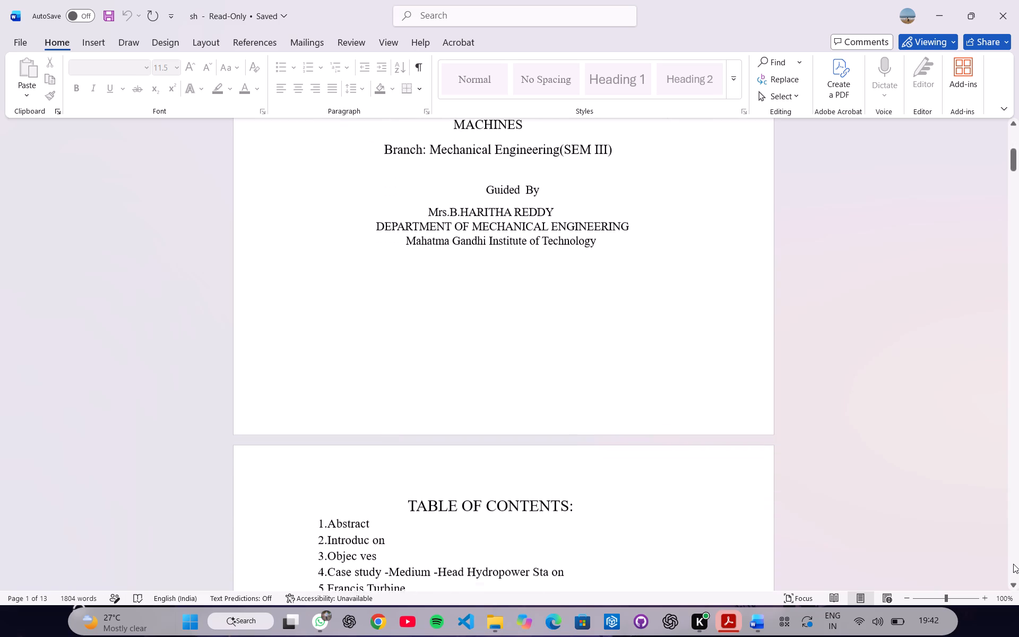
{"action": "left_click_drag", "start_coordinate": [1013, 564], "coordinate": [1012, 555]}
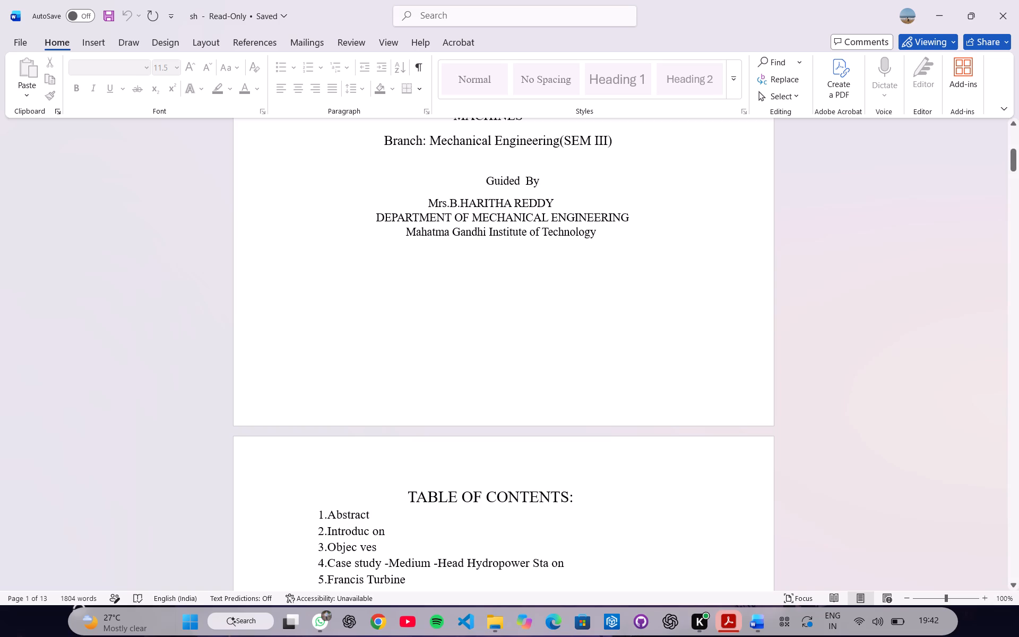
{"action": "scroll", "coordinate": [495, 367], "scroll_direction": "down", "scroll_amount": 6}
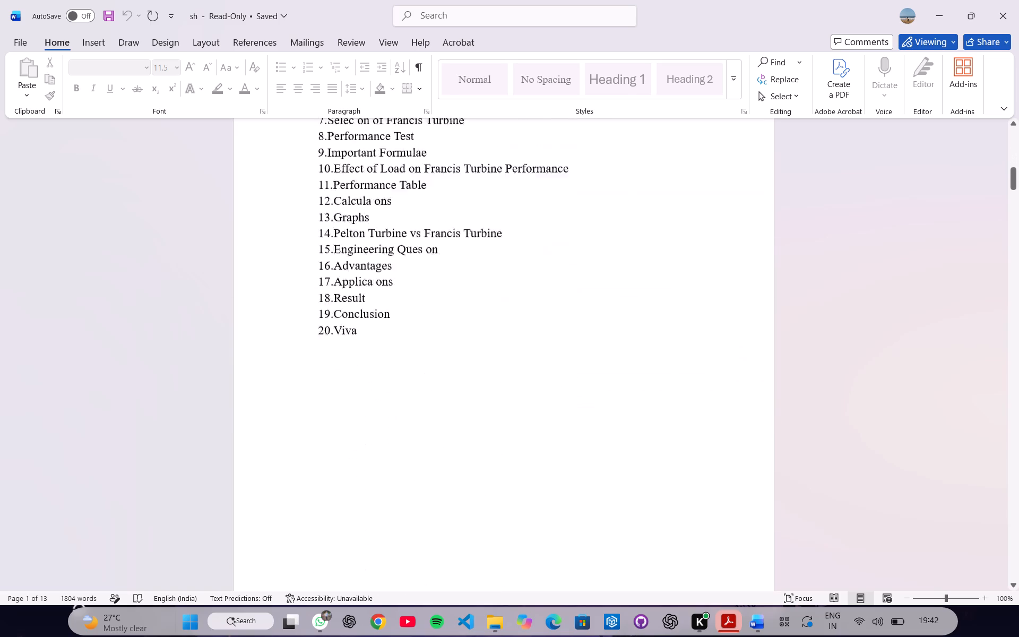
{"action": "scroll", "coordinate": [495, 367], "scroll_direction": "down", "scroll_amount": 1}
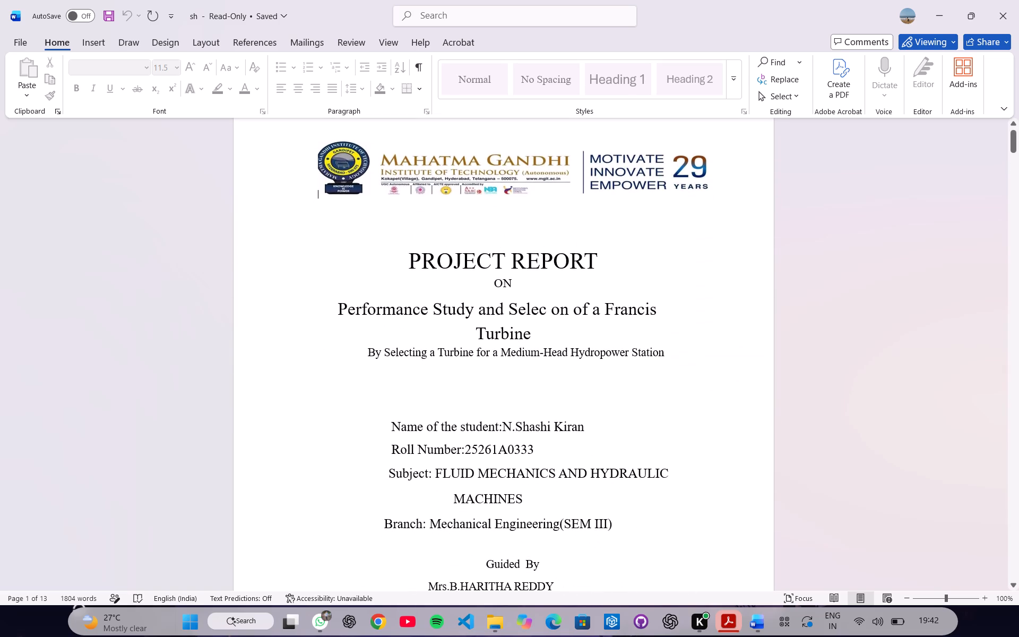
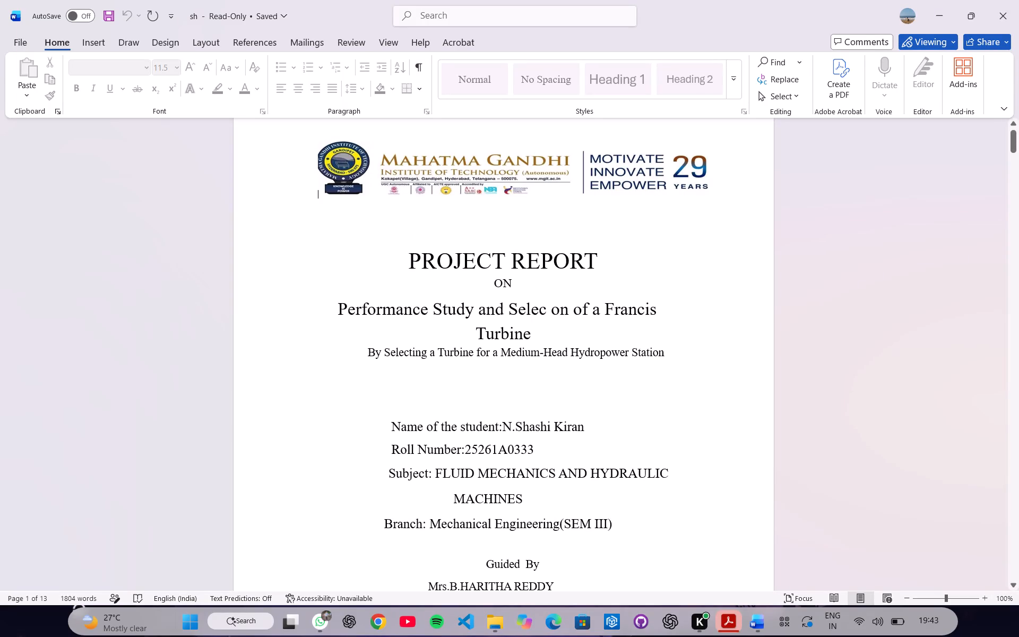
Unlock the read-only report for editing, with the insertion point at the end of the project title.
{"action": "left_click", "coordinate": [535, 333]}
{"action": "key", "text": "BackSpace"}
{"action": "key", "text": "BackSpace"}
{"action": "key", "text": "BackSpace"}
{"action": "key", "text": "BackSpace"}
{"action": "key", "text": "BackSpace"}
{"action": "key", "text": "BackSpace"}
{"action": "key", "text": "BackSpace"}
{"action": "key", "text": "BackSpace"}
{"action": "key", "text": "BackSpace"}
{"action": "key", "text": "BackSpace"}
{"action": "key", "text": "BackSpace"}
{"action": "key", "text": "BackSpace"}
{"action": "key", "text": "BackSpace"}
{"action": "key", "text": "BackSpace"}
{"action": "key", "text": "BackSpace"}
{"action": "key", "text": "BackSpace"}
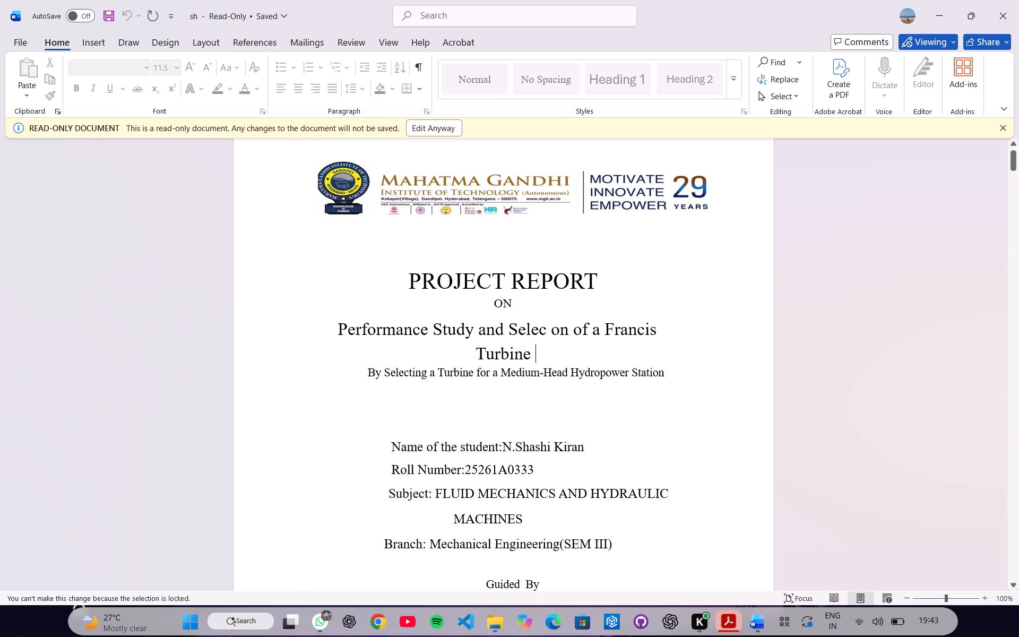
{"action": "left_click", "coordinate": [431, 128]}
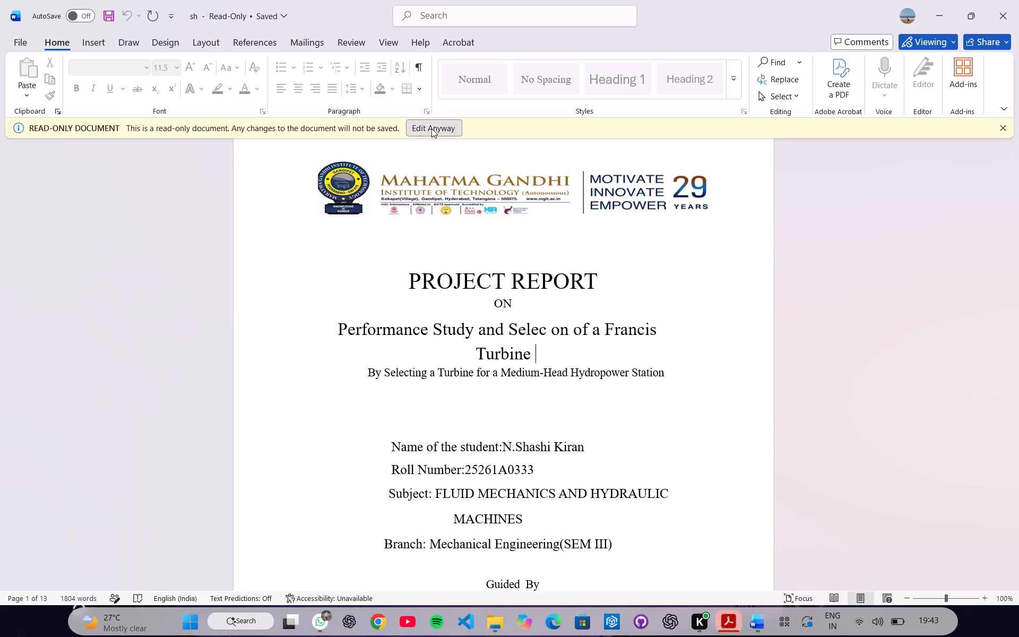
Replace the project title below ON on the title page with PATTERN DESIGN AND MAKING.
{"action": "key", "text": "BackSpace"}
{"action": "key", "text": "BackSpace"}
{"action": "key", "text": "BackSpace"}
{"action": "key", "text": "BackSpace"}
{"action": "key", "text": "BackSpace"}
{"action": "key", "text": "BackSpace"}
{"action": "key", "text": "BackSpace"}
{"action": "key", "text": "BackSpace"}
{"action": "key", "text": "BackSpace"}
{"action": "key", "text": "BackSpace"}
{"action": "key", "text": "BackSpace"}
{"action": "key", "text": "BackSpace"}
{"action": "key", "text": "BackSpace"}
{"action": "key", "text": "BackSpace"}
{"action": "key", "text": "BackSpace"}
{"action": "key", "text": "BackSpace"}
{"action": "key", "text": "BackSpace"}
{"action": "key", "text": "BackSpace"}
{"action": "key", "text": "BackSpace"}
{"action": "key", "text": "BackSpace"}
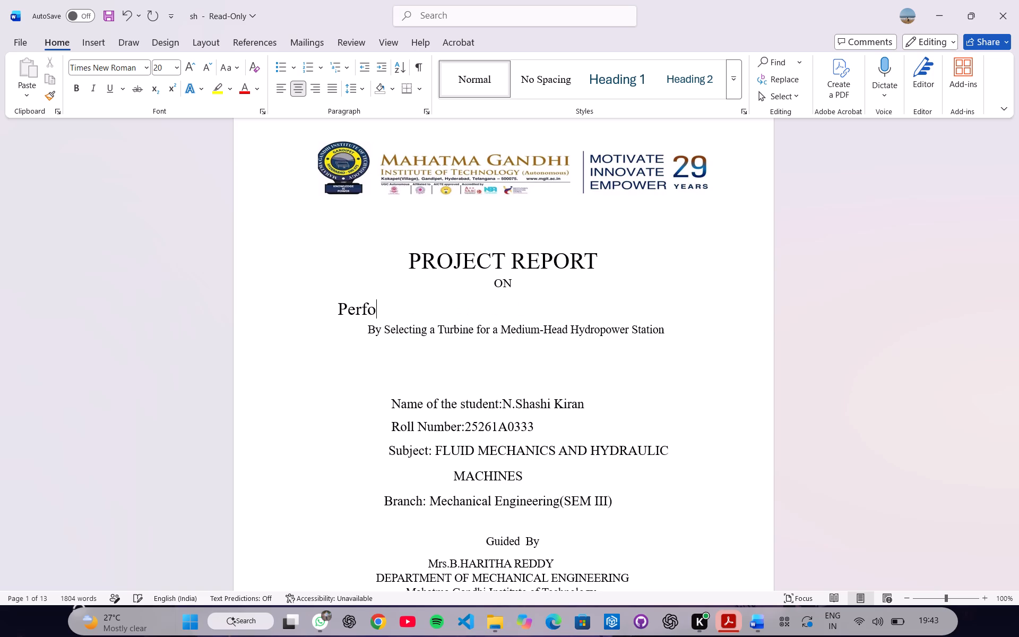
{"action": "key", "text": "BackSpace"}
{"action": "key", "text": "BackSpace"}
{"action": "key", "text": "BackSpace"}
{"action": "key", "text": "BackSpace"}
{"action": "type", "text": "ATT"}
{"action": "type", "text": "ER"}
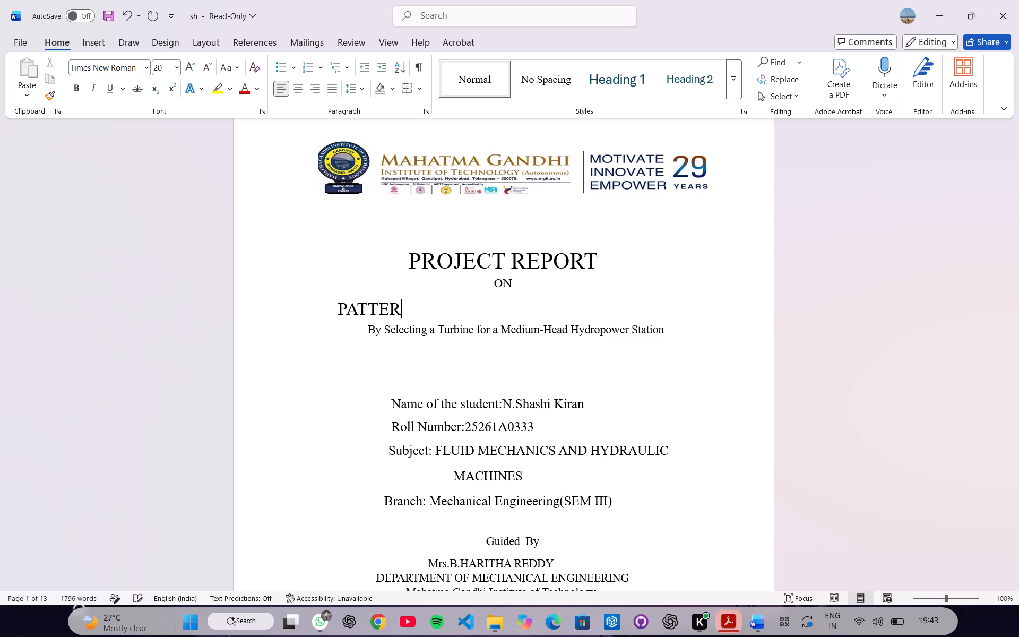
{"action": "type", "text": "N"}
{"action": "key", "text": "space"}
{"action": "type", "text": "DESIGN"}
{"action": "key", "text": "space"}
{"action": "type", "text": "AND"}
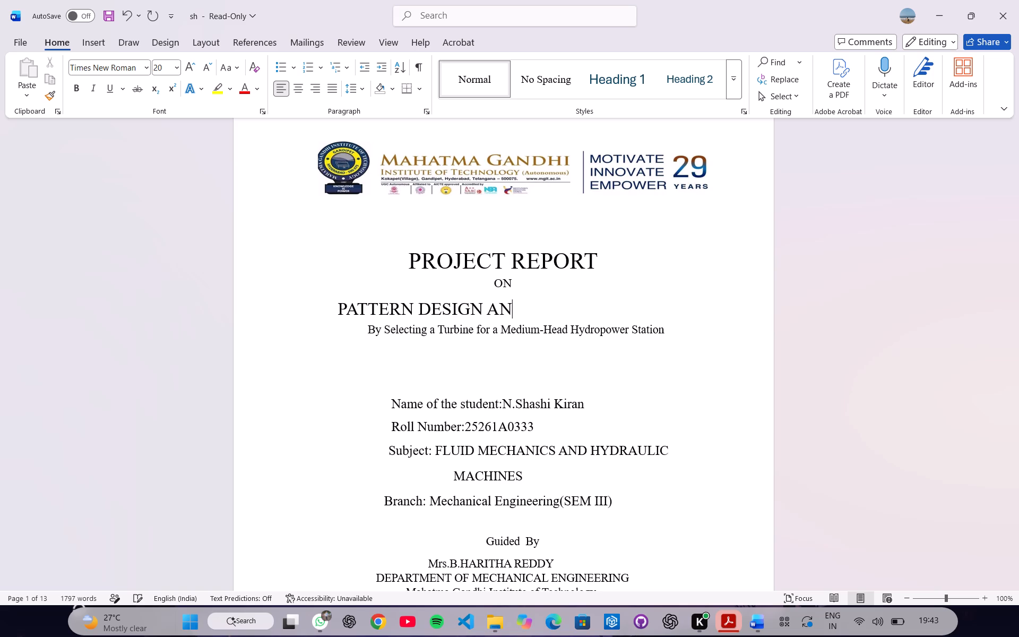
{"action": "key", "text": "space"}
{"action": "type", "text": "MAKING"}
Centre the PATTERN DESIGN AND MAKING title line.
{"action": "left_click", "coordinate": [300, 82]}
Shift the PROJECT REPORT heading slightly by inserting two spaces in front of it.
{"action": "left_click", "coordinate": [407, 260]}
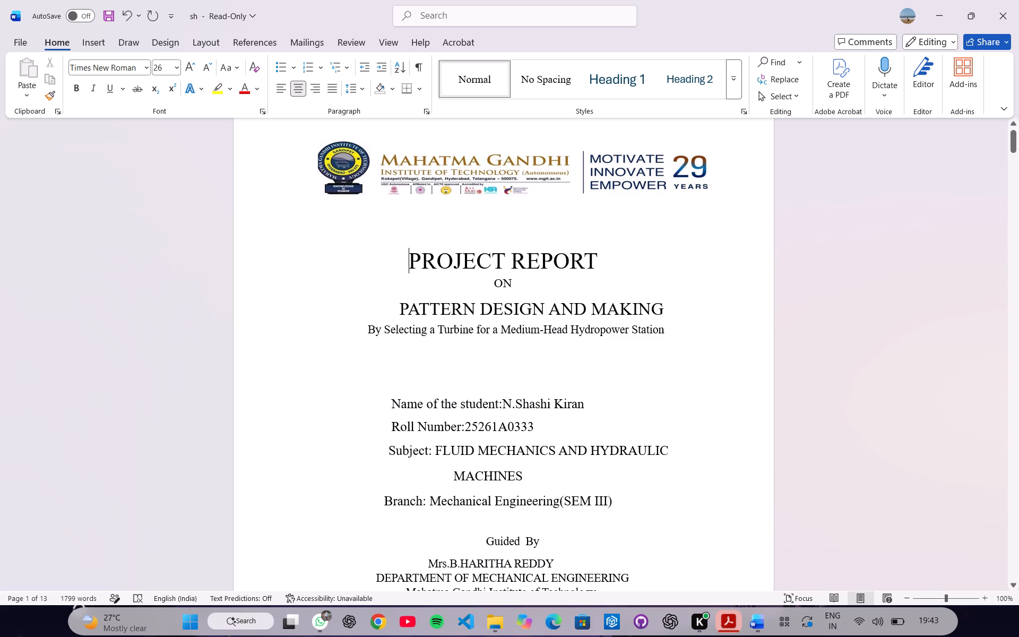
{"action": "left_click", "coordinate": [597, 256]}
{"action": "left_click", "coordinate": [520, 286]}
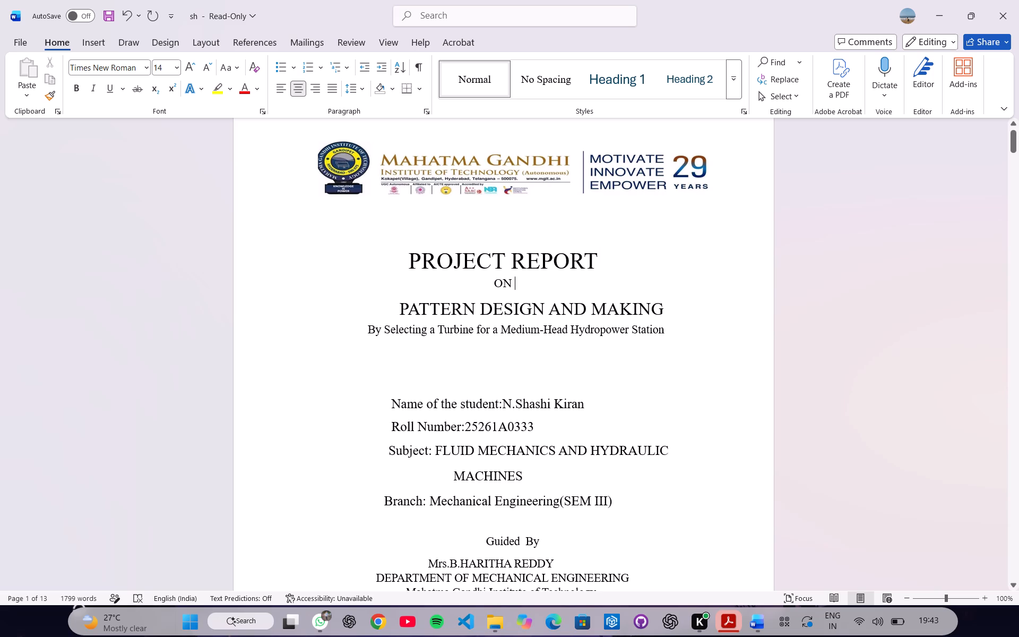
{"action": "left_click", "coordinate": [512, 285]}
{"action": "left_click", "coordinate": [405, 259]}
{"action": "key", "text": "space"}
{"action": "key", "text": "space"}
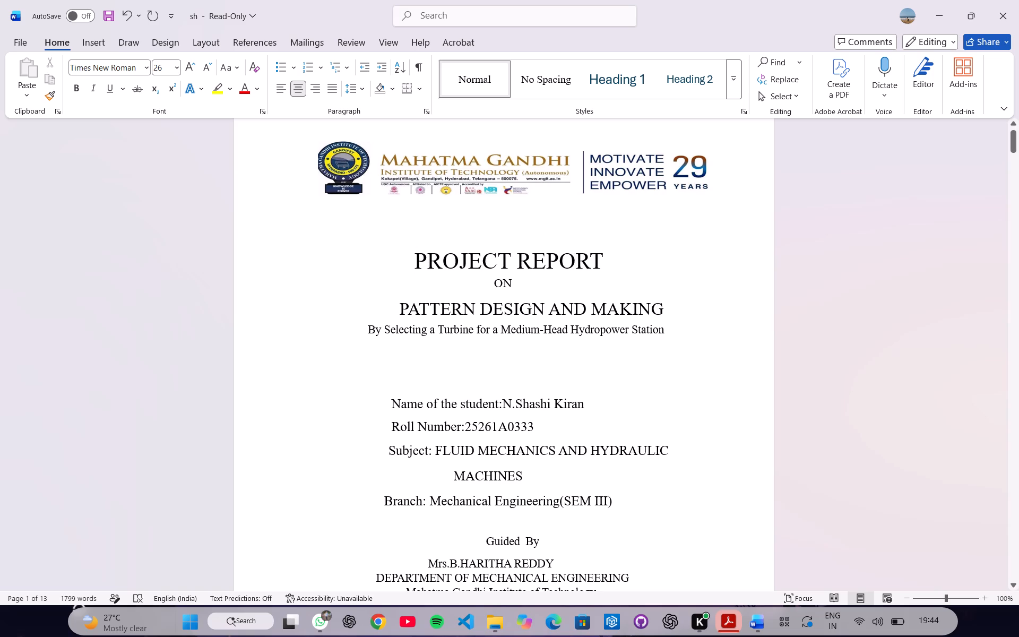
Delete the subtitle about selecting a turbine for a hydropower station, together with the blank space beneath it.
{"action": "left_click", "coordinate": [367, 325]}
{"action": "key", "text": "shift+Right"}
{"action": "key", "text": "shift+Right"}
{"action": "key", "text": "shift+Right"}
{"action": "key", "text": "shift+Right"}
{"action": "key", "text": "shift+Right"}
{"action": "key", "text": "shift+Right"}
{"action": "key", "text": "shift+Right"}
{"action": "key", "text": "shift+Right"}
{"action": "key", "text": "shift+Right"}
{"action": "key", "text": "shift+Right"}
{"action": "key", "text": "shift+Right"}
{"action": "key", "text": "shift+Right"}
{"action": "key", "text": "shift+Right"}
{"action": "key", "text": "shift+Right"}
{"action": "key", "text": "shift+Right"}
{"action": "key", "text": "shift+Right"}
{"action": "key", "text": "shift+Right"}
{"action": "key", "text": "shift+Right"}
{"action": "key", "text": "shift+Right"}
{"action": "key", "text": "shift+Right"}
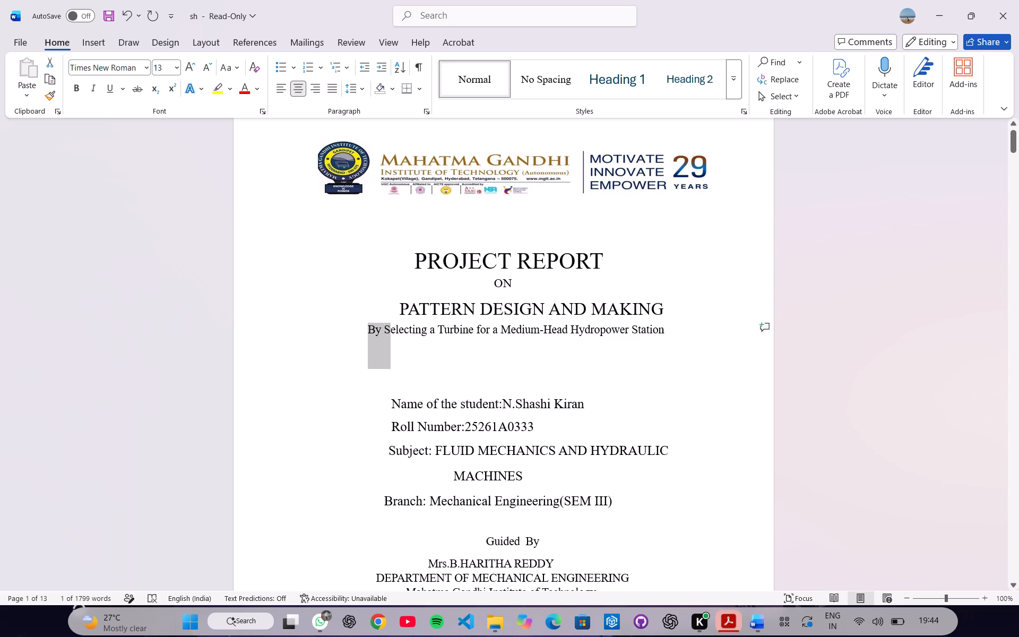
{"action": "key", "text": "shift+Right"}
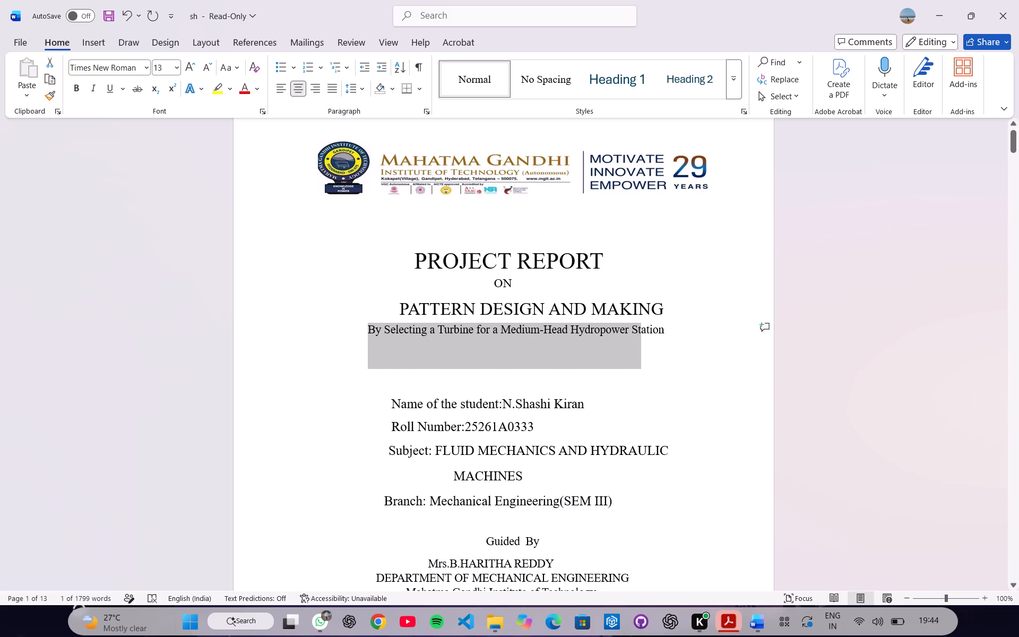
{"action": "key", "text": "shift+Right"}
{"action": "key", "text": "shift+Right"}
{"action": "key", "text": "shift+Right"}
{"action": "key", "text": "shift+Right"}
{"action": "key", "text": "shift+Right"}
{"action": "key", "text": "shift+Right"}
{"action": "key", "text": "BackSpace"}
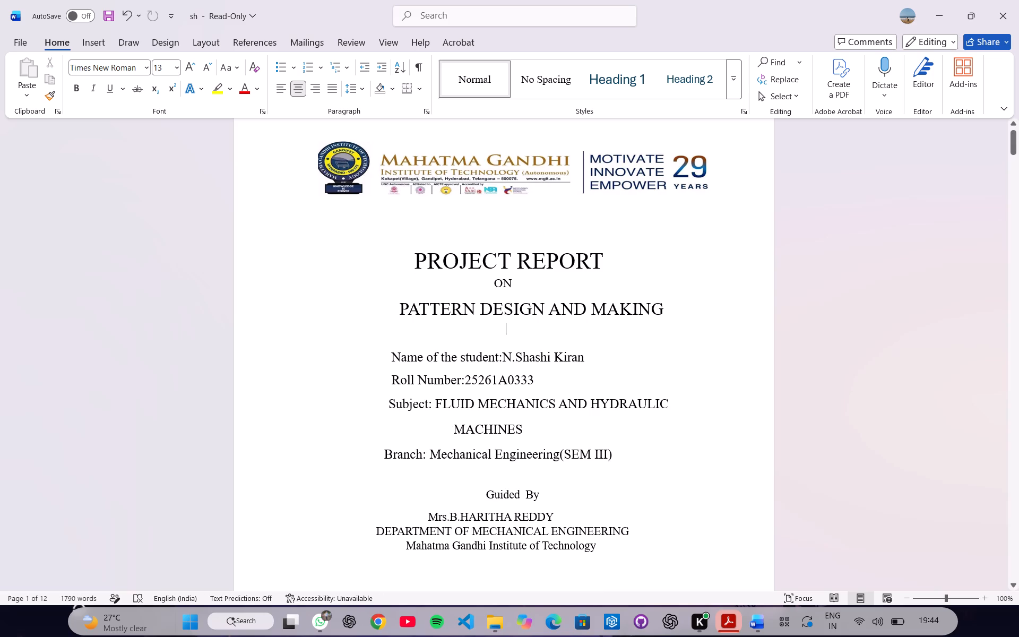
Replace the subject on the title page with PRODUCTION TECHNOLOGY.
{"action": "left_click", "coordinate": [529, 431]}
{"action": "key", "text": "shift+Left"}
{"action": "key", "text": "shift+Left"}
{"action": "key", "text": "shift+Left"}
{"action": "key", "text": "shift+Left"}
{"action": "key", "text": "shift+Left"}
{"action": "key", "text": "shift+Left"}
{"action": "key", "text": "shift+Left"}
{"action": "key", "text": "shift+Left"}
{"action": "key", "text": "shift+Left"}
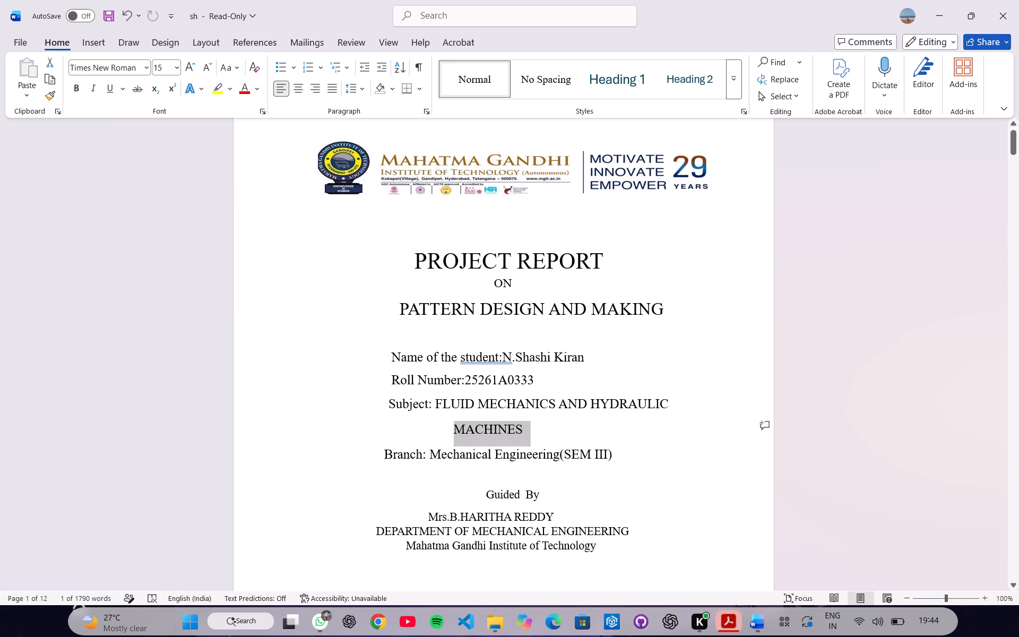
{"action": "key", "text": "shift+Left"}
{"action": "key", "text": "shift+Left"}
{"action": "key", "text": "shift+Left"}
{"action": "key", "text": "shift+Left"}
{"action": "key", "text": "shift+Left"}
{"action": "key", "text": "shift+Left"}
{"action": "key", "text": "shift+Left"}
{"action": "key", "text": "shift+Left"}
{"action": "key", "text": "shift+Left"}
{"action": "key", "text": "shift+Left"}
{"action": "key", "text": "shift+Left"}
{"action": "key", "text": "shift+Left"}
{"action": "key", "text": "shift+Left"}
{"action": "key", "text": "shift+Left"}
{"action": "key", "text": "shift+Left"}
{"action": "key", "text": "shift+Left"}
{"action": "key", "text": "shift+Left"}
{"action": "key", "text": "shift+Left"}
{"action": "key", "text": "shift+Left"}
{"action": "key", "text": "shift+Left"}
{"action": "key", "text": "shift+Left"}
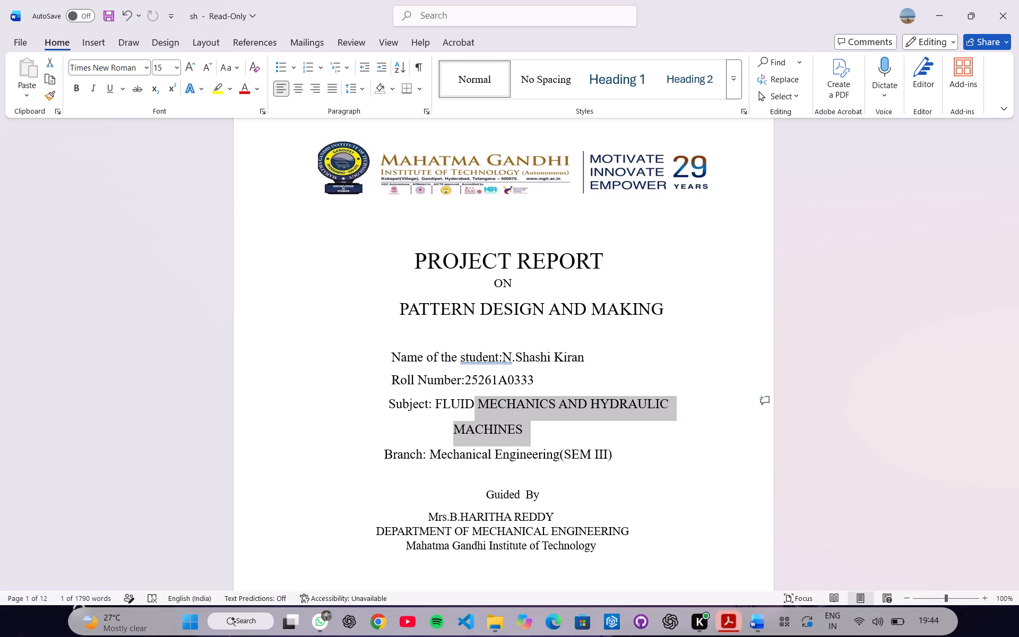
{"action": "key", "text": "shift+Left"}
{"action": "key", "text": "shift+Left"}
{"action": "key", "text": "BackSpace"}
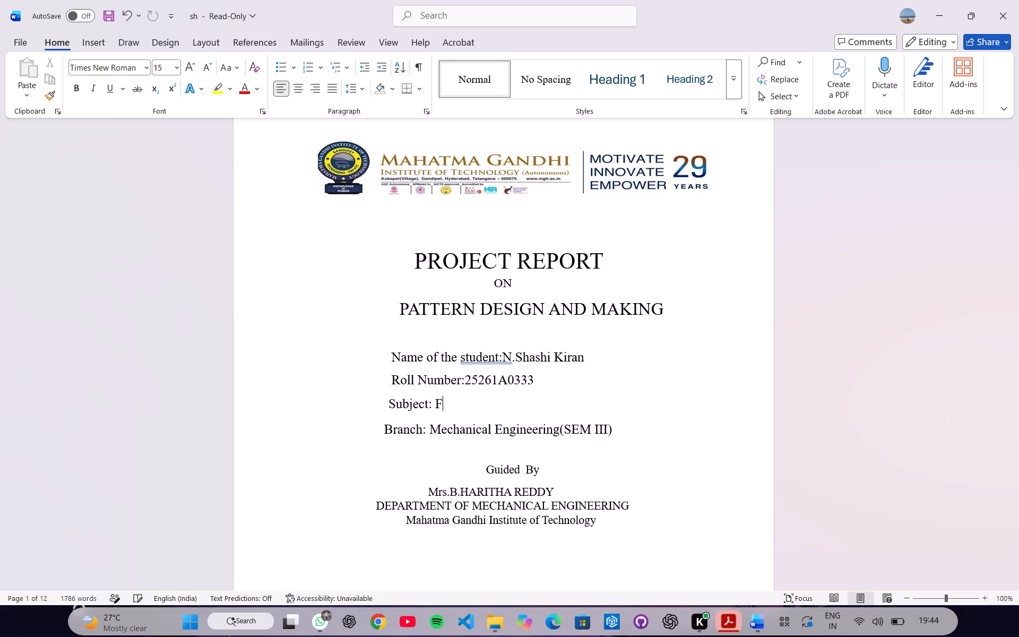
{"action": "key", "text": "shift+p"}
{"action": "key", "text": "Left"}
{"action": "key", "text": "BackSpace"}
{"action": "key", "text": "Right"}
{"action": "type", "text": "Roduction"}
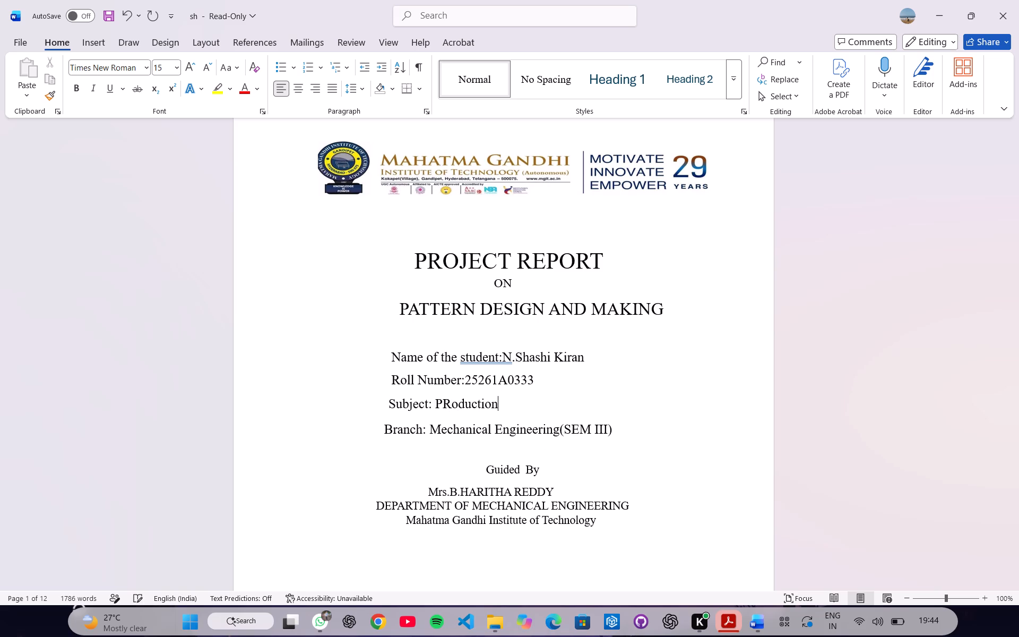
{"action": "key", "text": "BackSpace"}
{"action": "key", "text": "BackSpace"}
{"action": "key", "text": "BackSpace"}
{"action": "key", "text": "BackSpace"}
{"action": "key", "text": "BackSpace"}
{"action": "key", "text": "BackSpace"}
{"action": "key", "text": "BackSpace"}
{"action": "type", "text": "ODUCTION"}
{"action": "key", "text": "space"}
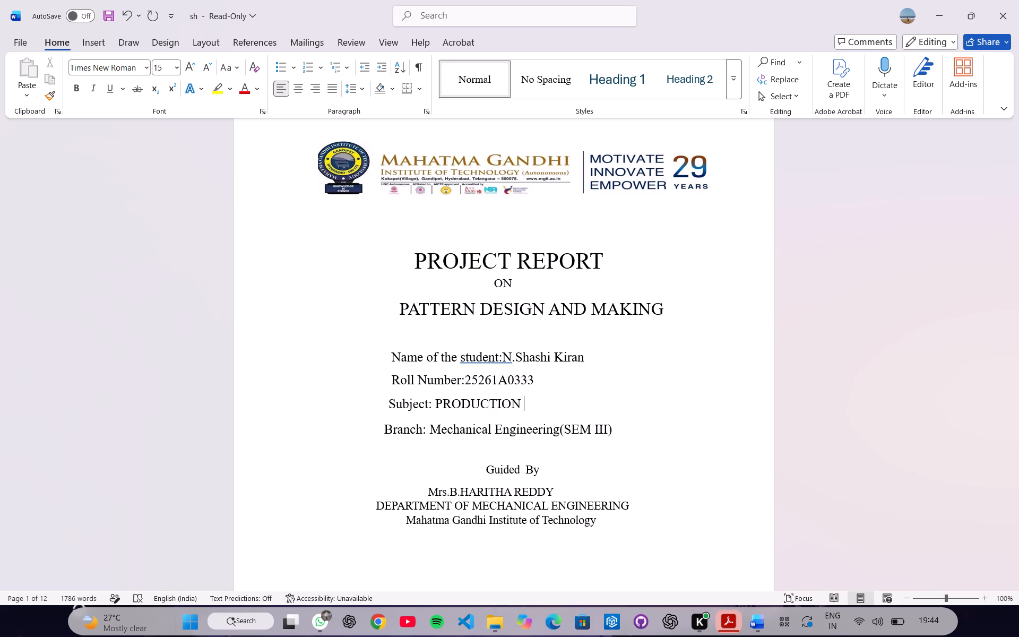
{"action": "type", "text": "TECHNOLOGY"}
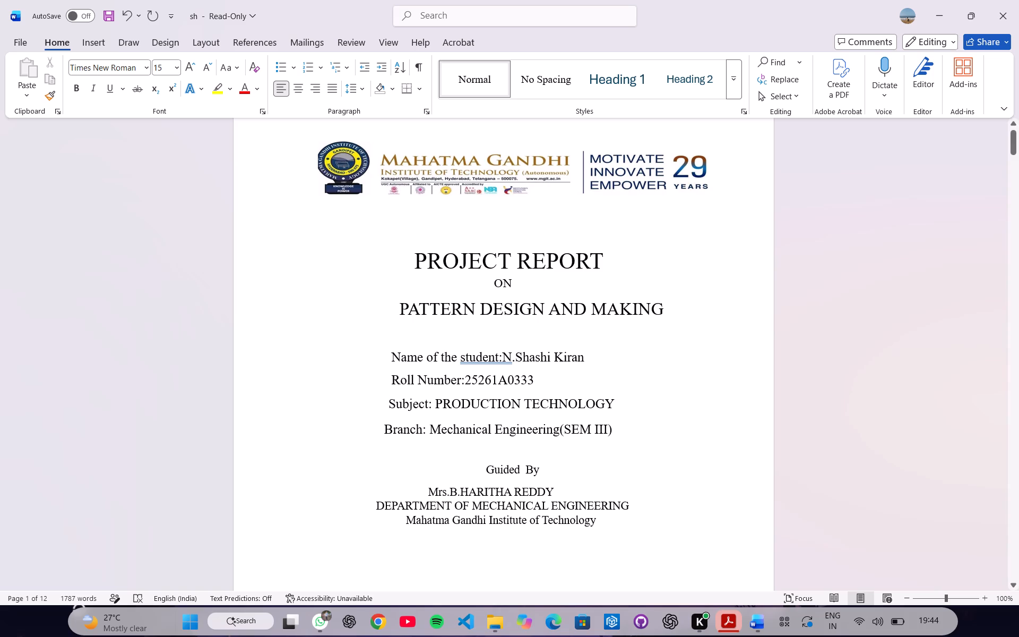
Replace the guide's name under Guided By with the new guide's name, keeping the Mrs. prefix and adding the title Dr.
{"action": "left_click", "coordinate": [558, 489]}
{"action": "key", "text": "BackSpace"}
{"action": "key", "text": "BackSpace"}
{"action": "key", "text": "BackSpace"}
{"action": "key", "text": "BackSpace"}
{"action": "key", "text": "BackSpace"}
{"action": "key", "text": "BackSpace"}
{"action": "key", "text": "BackSpace"}
{"action": "key", "text": "BackSpace"}
{"action": "key", "text": "BackSpace"}
{"action": "key", "text": "BackSpace"}
{"action": "key", "text": "BackSpace"}
{"action": "key", "text": "BackSpace"}
{"action": "key", "text": "BackSpace"}
{"action": "key", "text": "BackSpace"}
{"action": "key", "text": "BackSpace"}
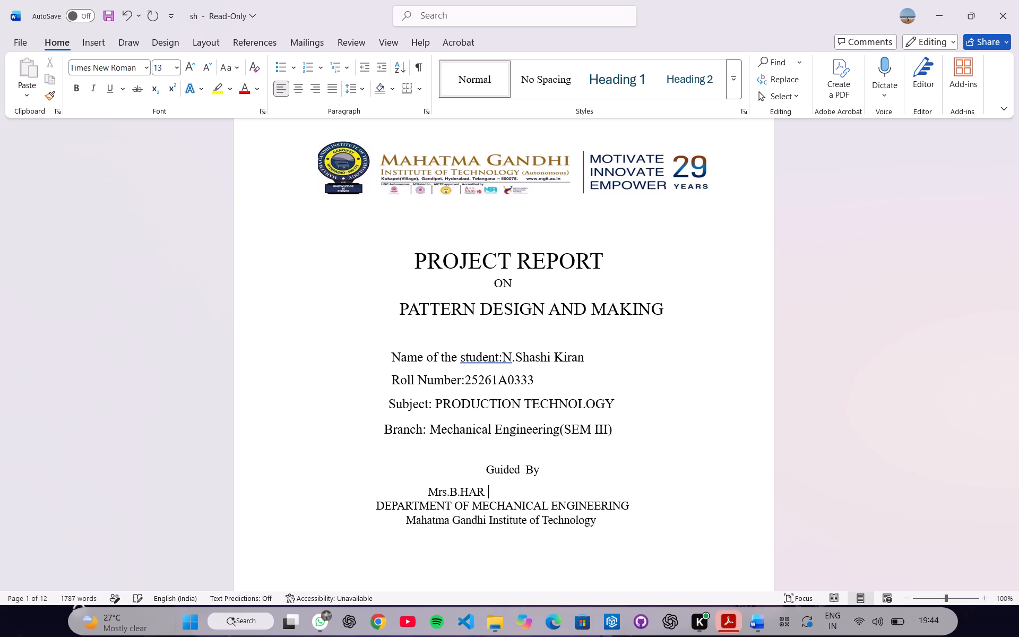
{"action": "key", "text": "BackSpace"}
{"action": "key", "text": "BackSpace"}
{"action": "key", "text": "d"}
{"action": "key", "text": "shift+r"}
{"action": "key", "text": "period"}
{"action": "key", "text": "m"}
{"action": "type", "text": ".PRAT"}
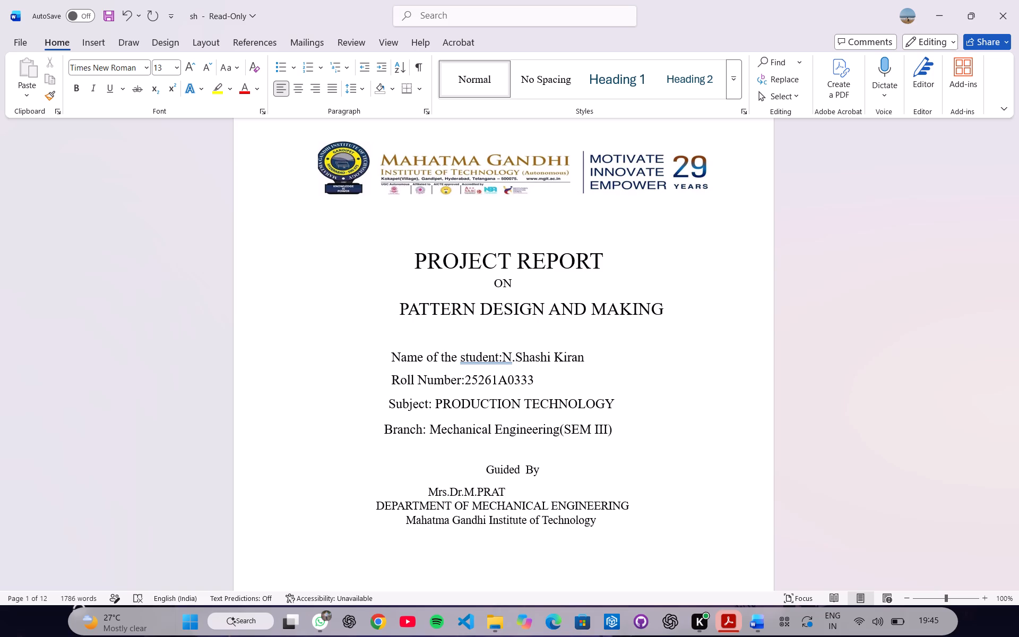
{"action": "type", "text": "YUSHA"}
Move the TABLE OF CONTENTS heading and its list onto the second page by inserting eight blank lines above the heading.
{"action": "scroll", "coordinate": [614, 468], "scroll_direction": "down", "scroll_amount": 1}
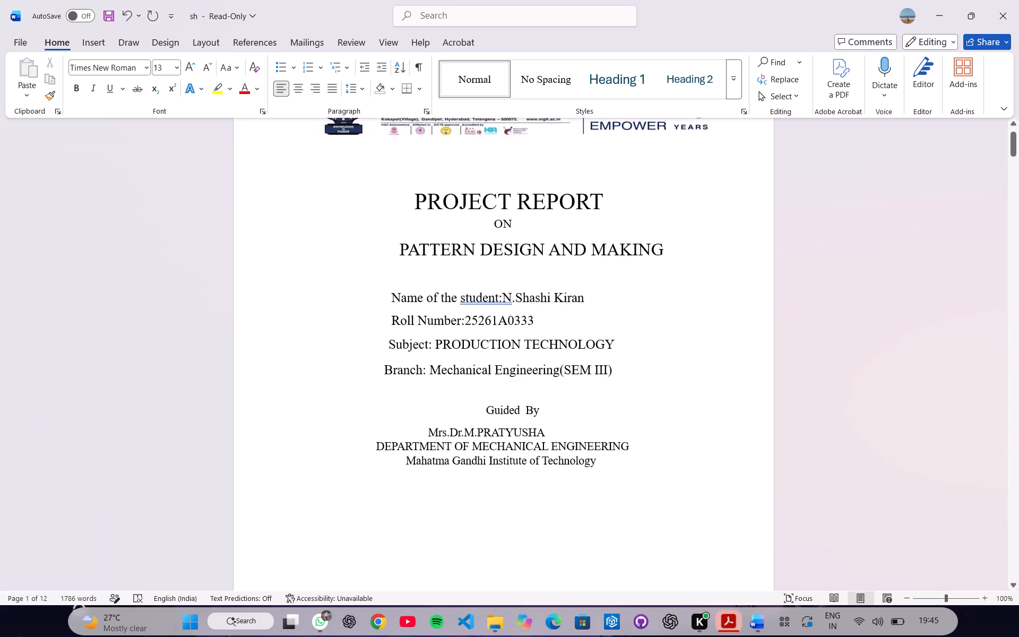
{"action": "scroll", "coordinate": [614, 468], "scroll_direction": "down", "scroll_amount": 4}
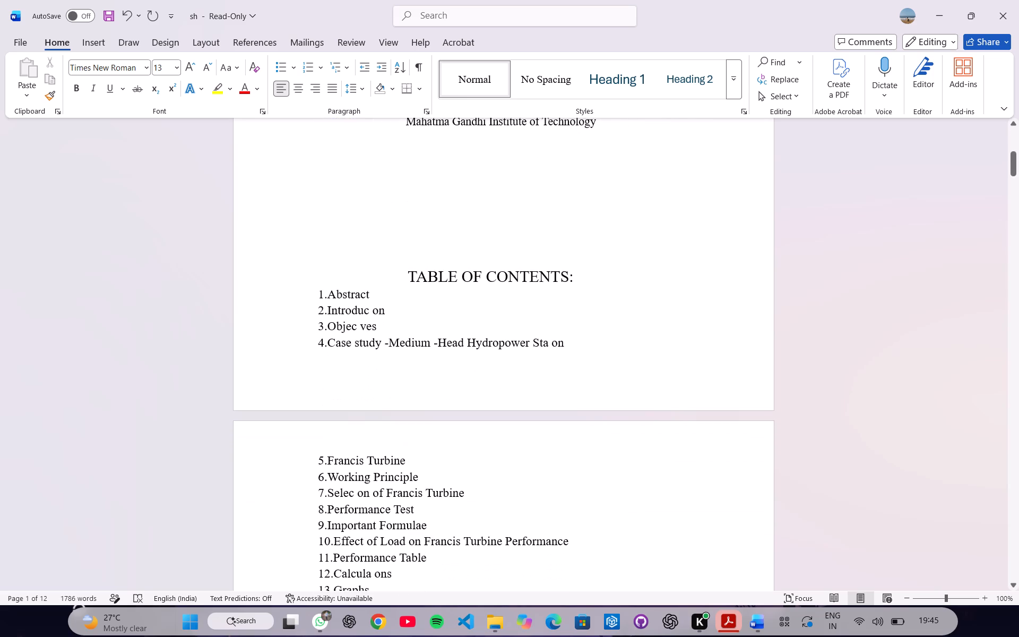
{"action": "left_click", "coordinate": [342, 246]}
{"action": "key", "text": "Return"}
{"action": "key", "text": "Return"}
{"action": "key", "text": "Return"}
{"action": "key", "text": "Return"}
{"action": "key", "text": "Return"}
{"action": "key", "text": "Return"}
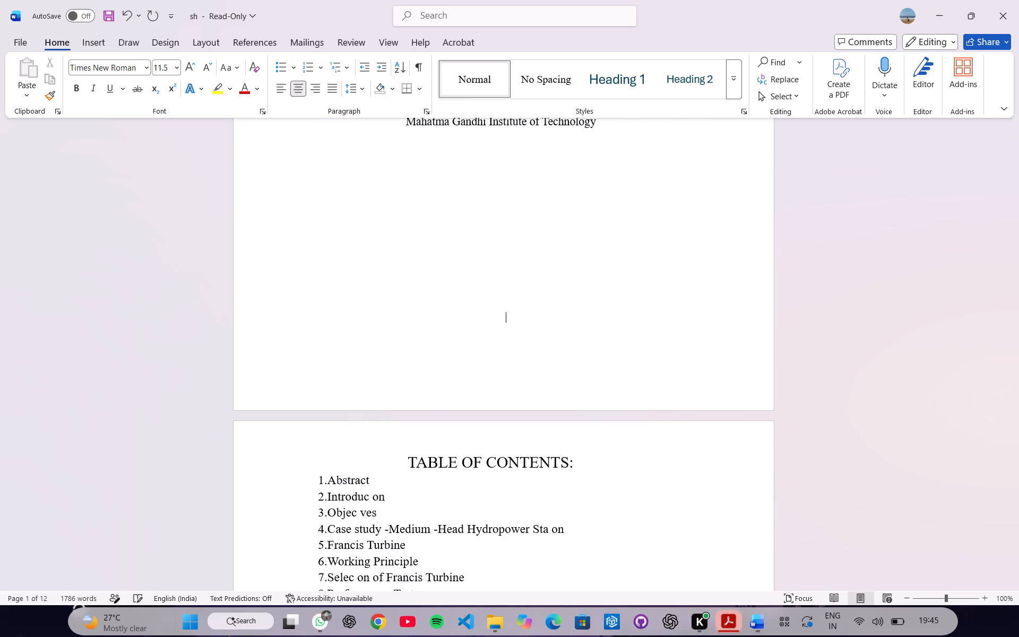
{"action": "key", "text": "Return"}
{"action": "key", "text": "Return"}
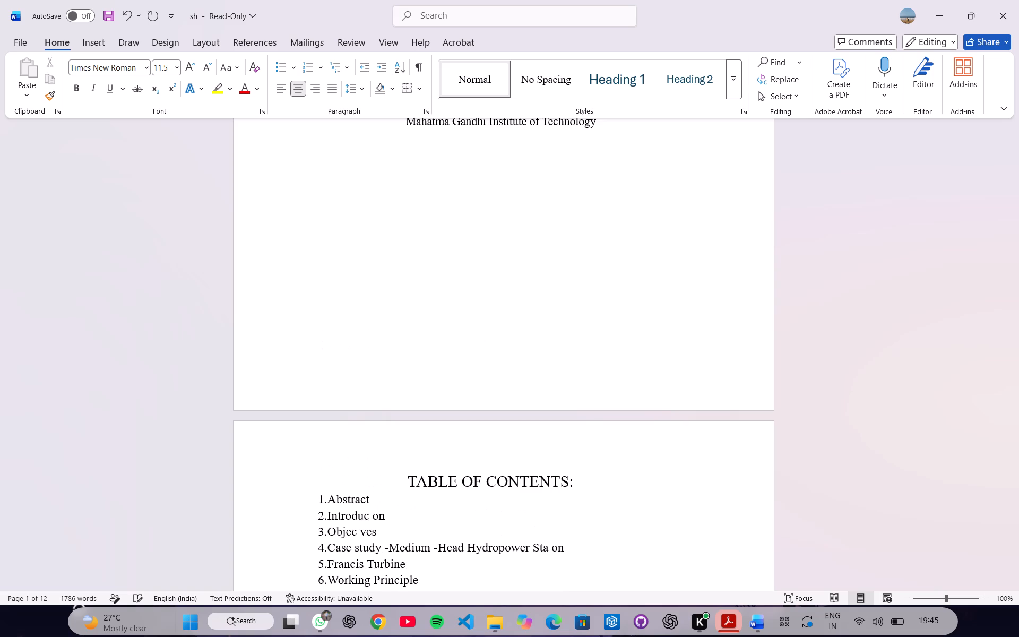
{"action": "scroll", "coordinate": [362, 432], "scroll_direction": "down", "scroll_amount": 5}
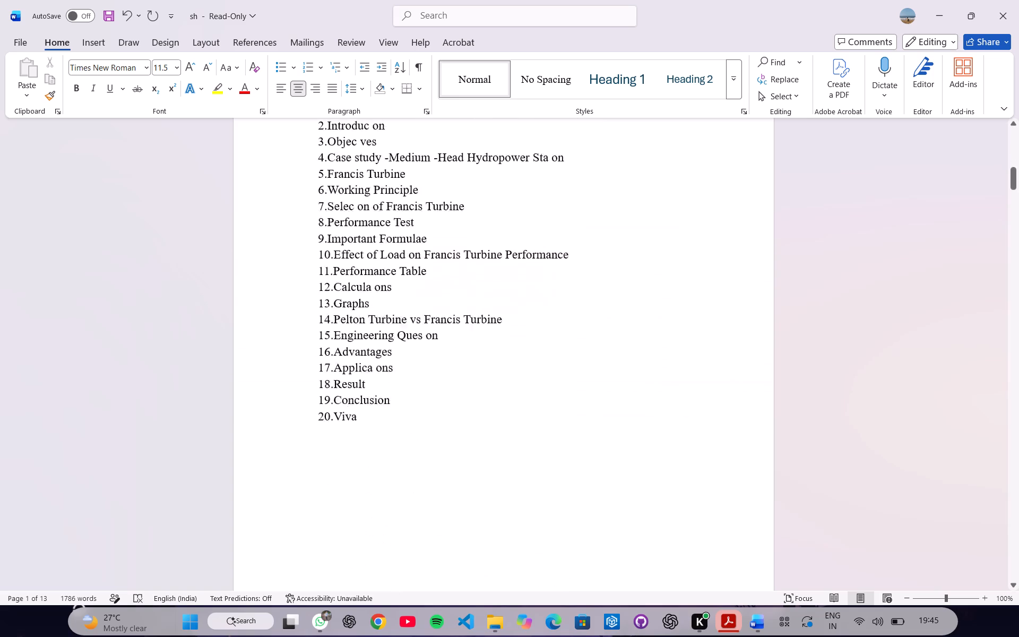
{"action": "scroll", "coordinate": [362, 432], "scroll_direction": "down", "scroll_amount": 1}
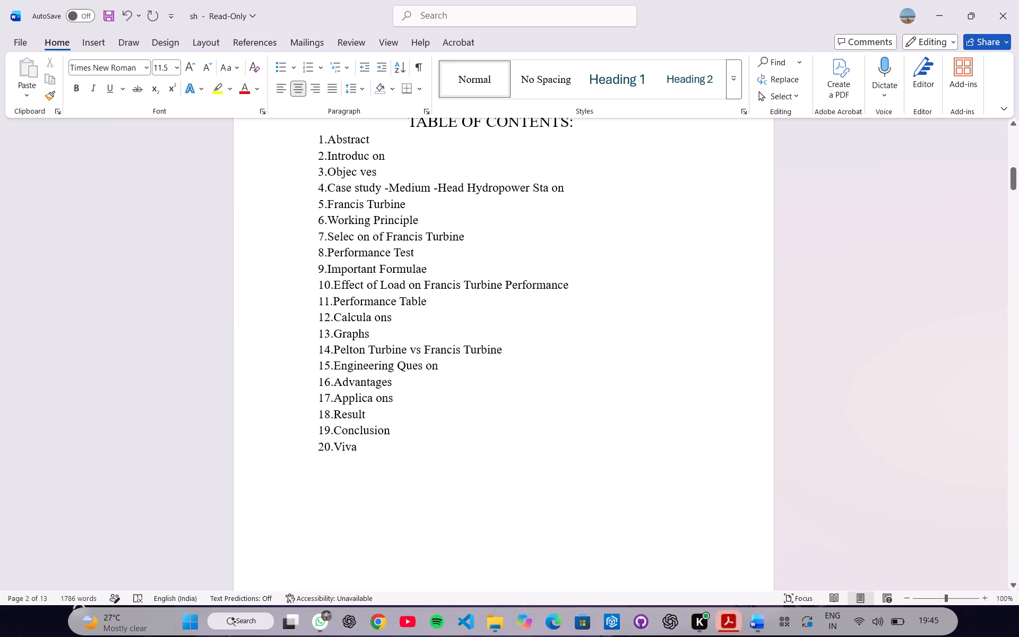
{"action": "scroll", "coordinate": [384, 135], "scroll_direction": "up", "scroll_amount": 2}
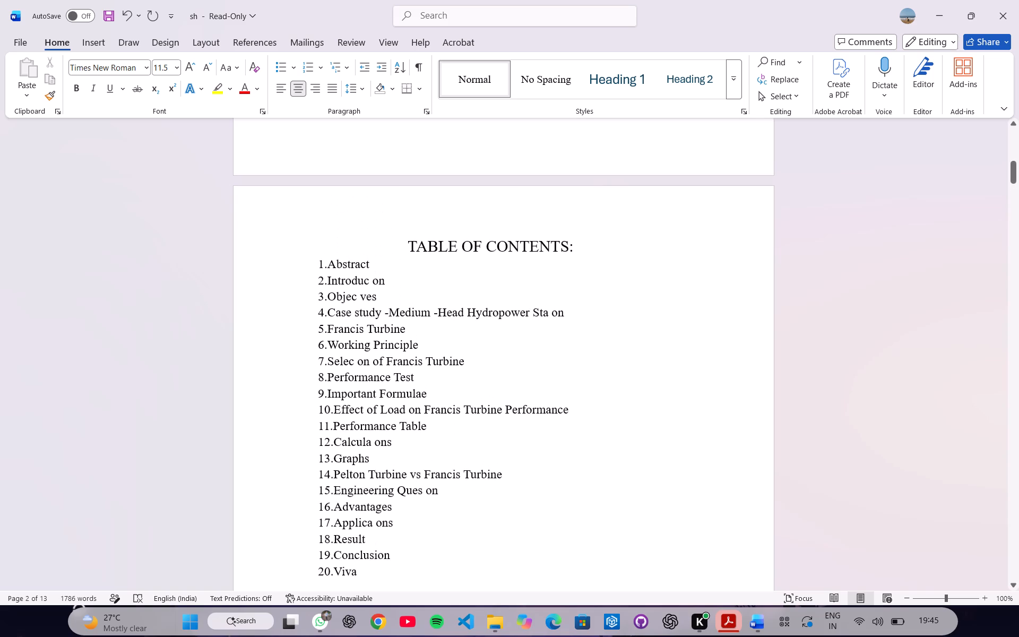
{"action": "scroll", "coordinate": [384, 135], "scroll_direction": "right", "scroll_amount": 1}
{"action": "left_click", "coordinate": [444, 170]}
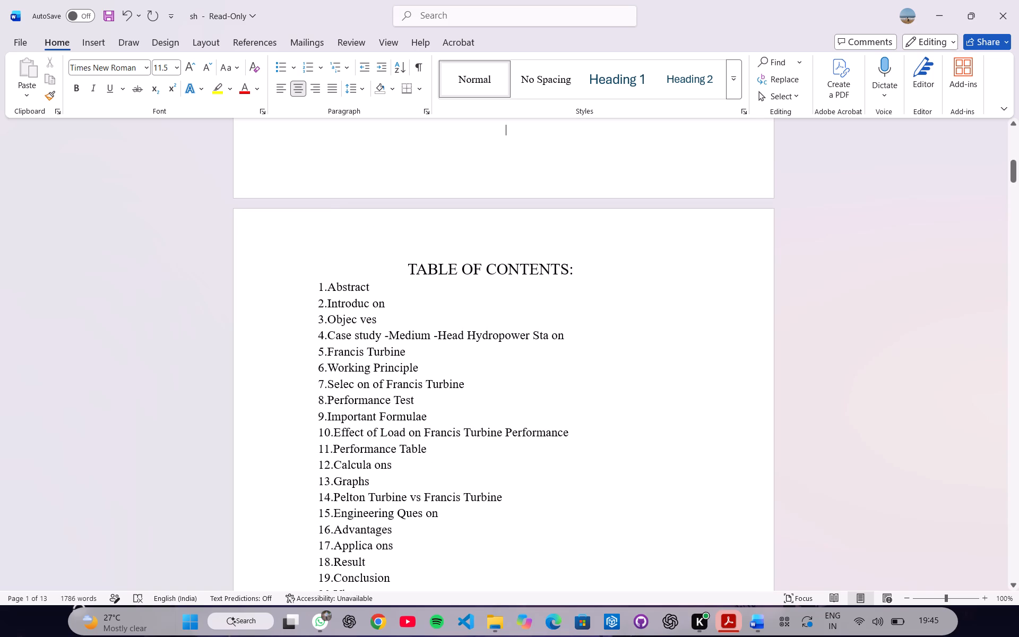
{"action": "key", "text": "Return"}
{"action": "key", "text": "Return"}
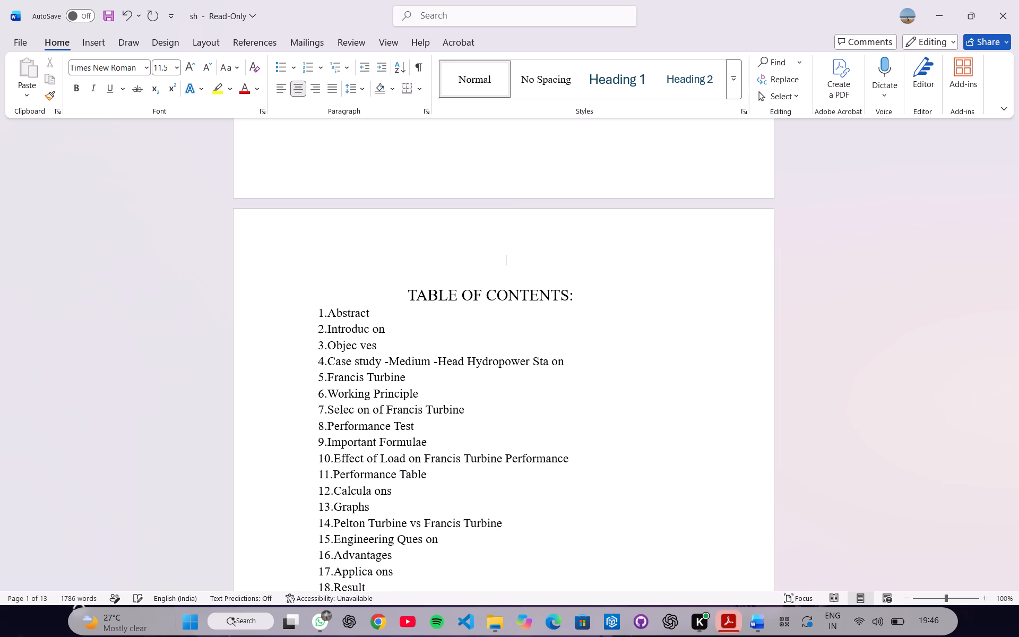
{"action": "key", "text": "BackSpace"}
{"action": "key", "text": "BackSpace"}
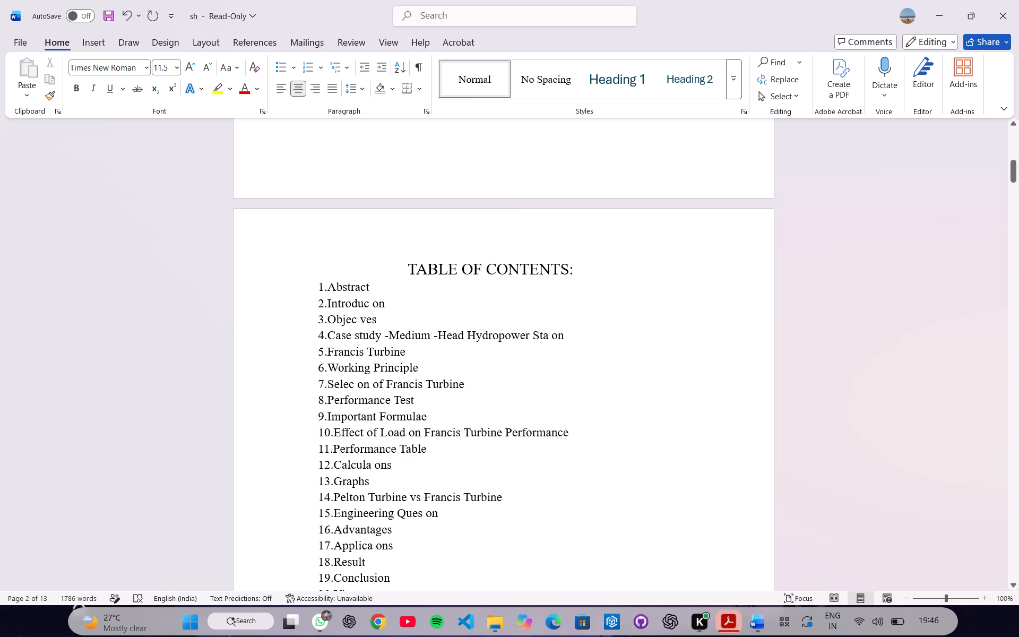
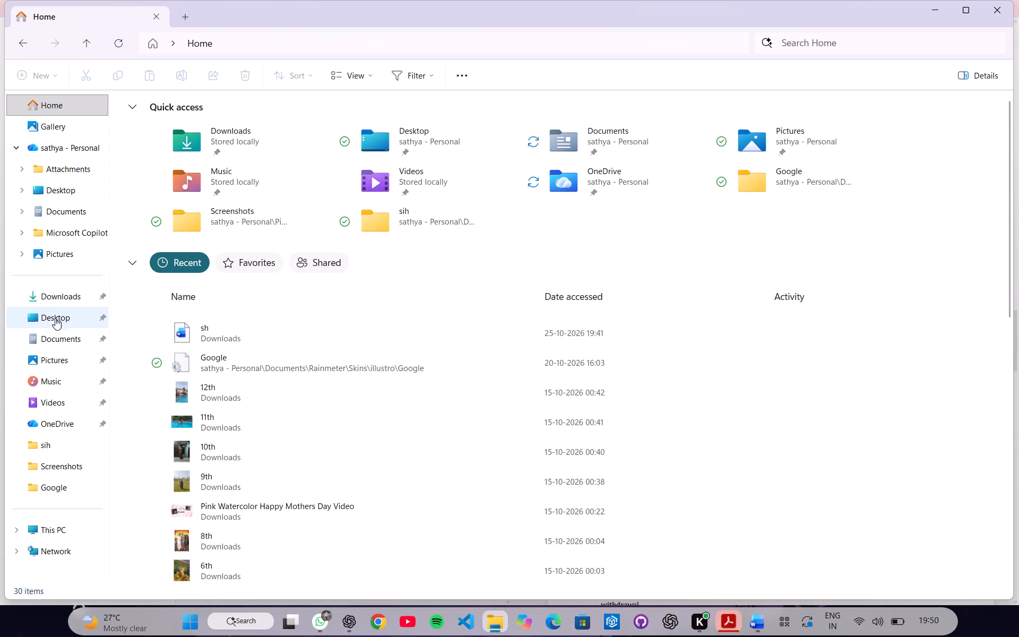
{"action": "left_click", "coordinate": [62, 334]}
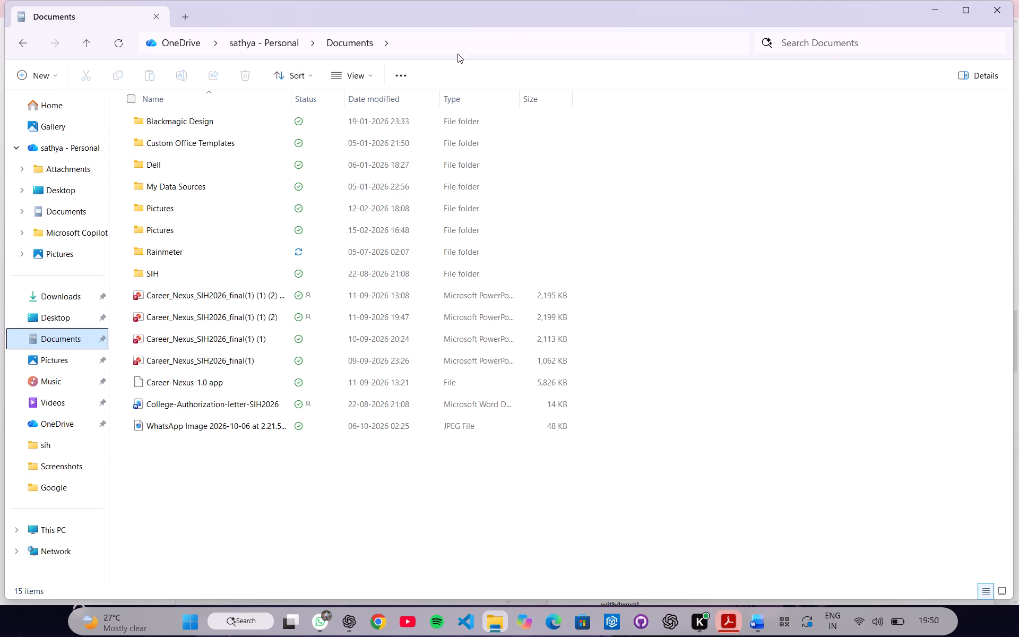
{"action": "left_click", "coordinate": [940, 5]}
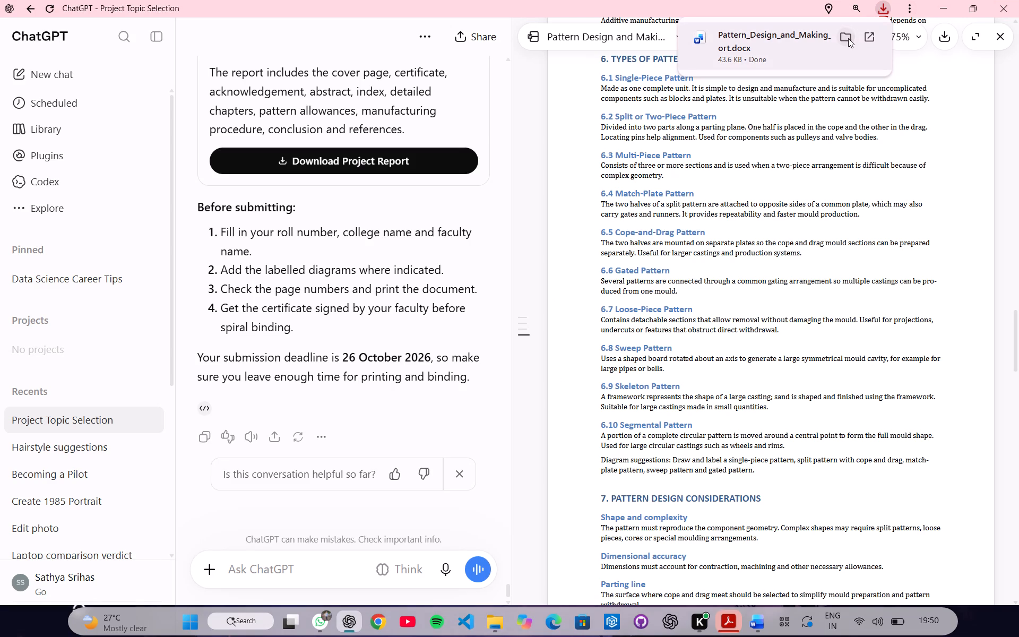
Open the downloaded Pattern_Design_and_Making_Project_Report from its download folder in Word and enable editing.
{"action": "left_click", "coordinate": [848, 38]}
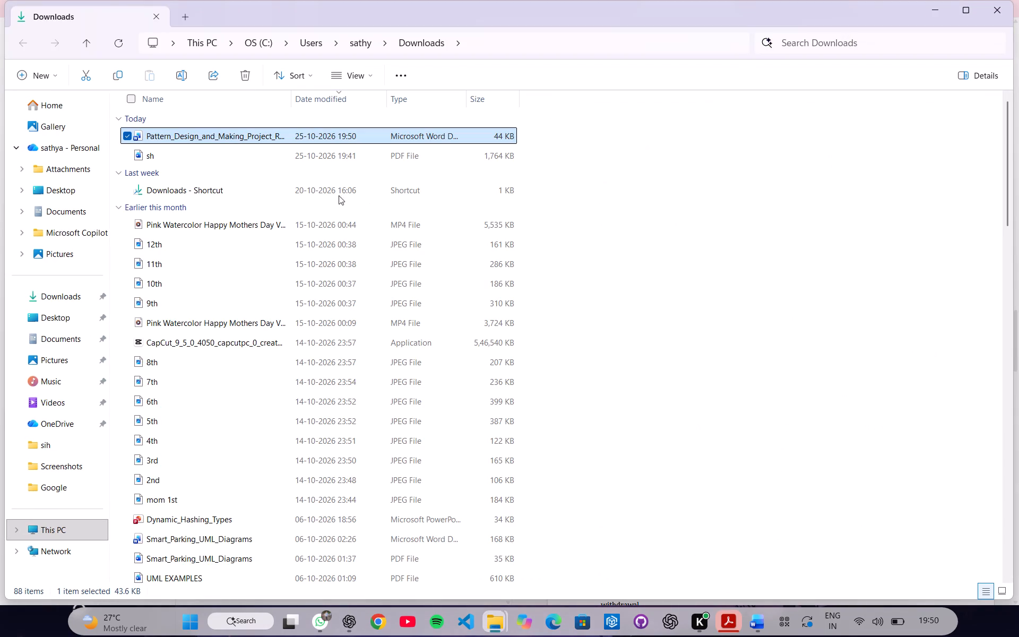
{"action": "double_click", "coordinate": [288, 137]}
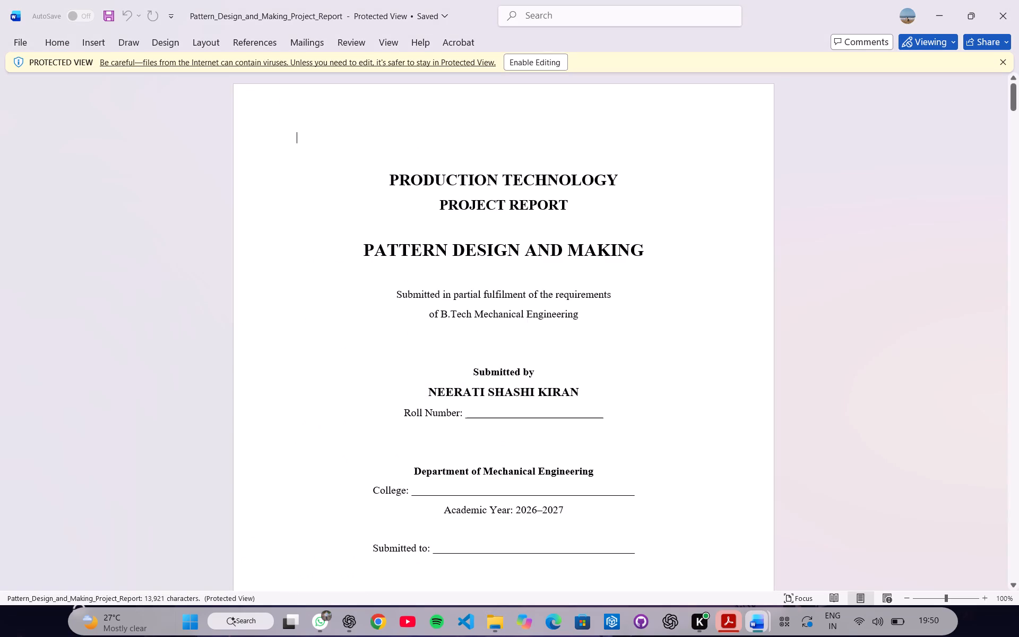
{"action": "left_click", "coordinate": [539, 60]}
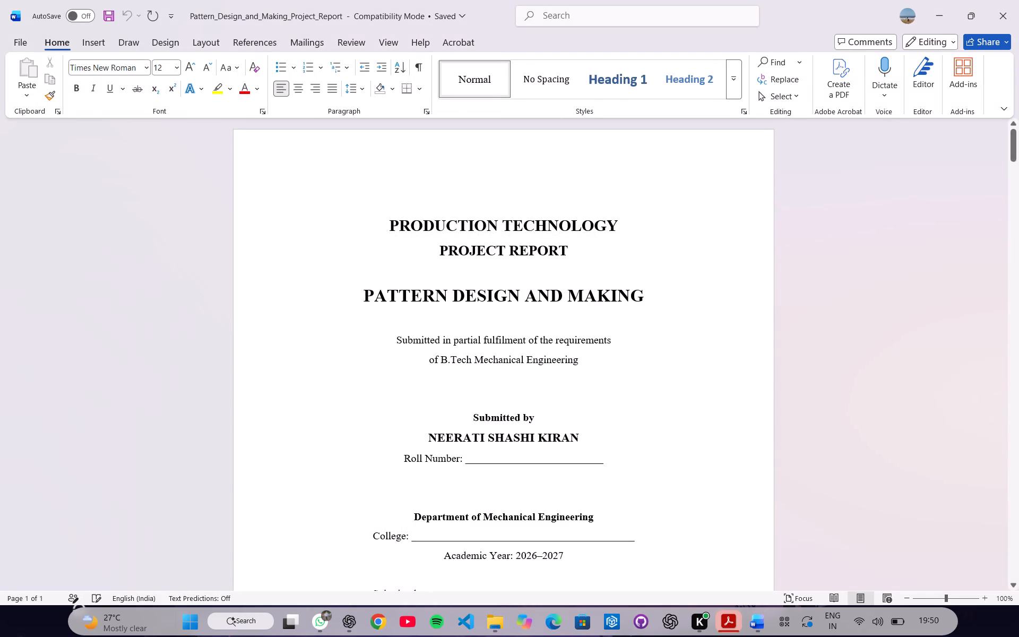
Look through the Word report's opening pages, from the cover to the index table and back.
{"action": "left_click", "coordinate": [553, 233]}
{"action": "scroll", "coordinate": [552, 291], "scroll_direction": "down", "scroll_amount": 4}
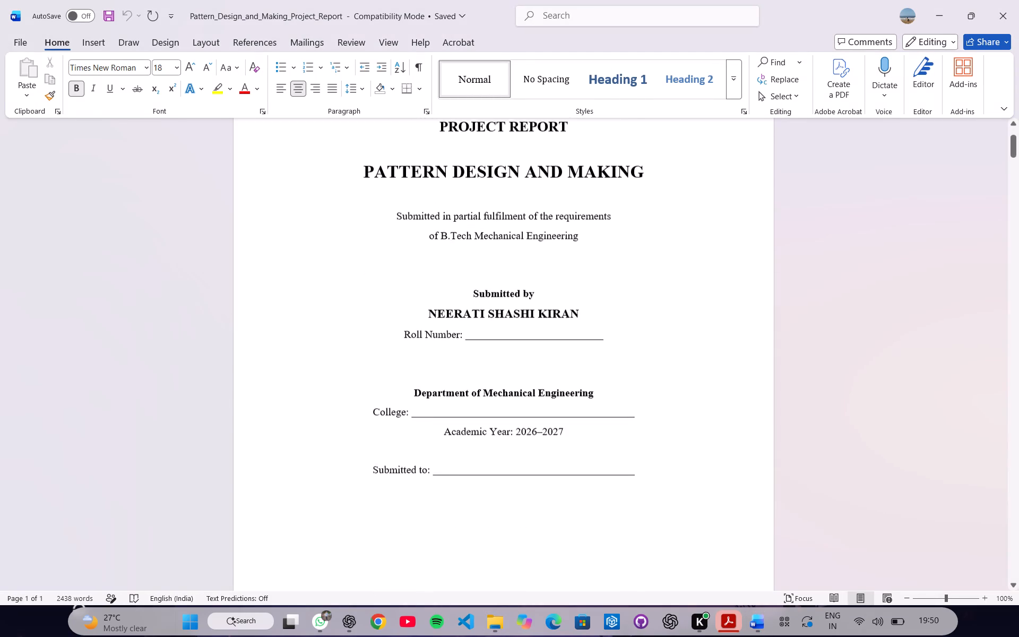
{"action": "scroll", "coordinate": [552, 291], "scroll_direction": "down", "scroll_amount": 9}
{"action": "scroll", "coordinate": [552, 291], "scroll_direction": "up", "scroll_amount": 1}
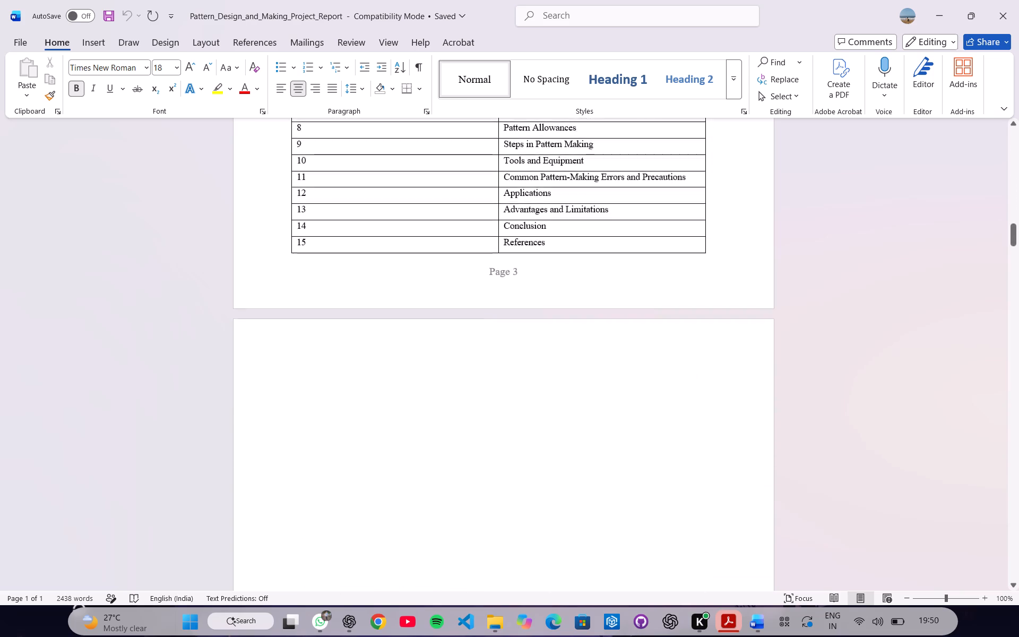
{"action": "scroll", "coordinate": [552, 291], "scroll_direction": "up", "scroll_amount": 6}
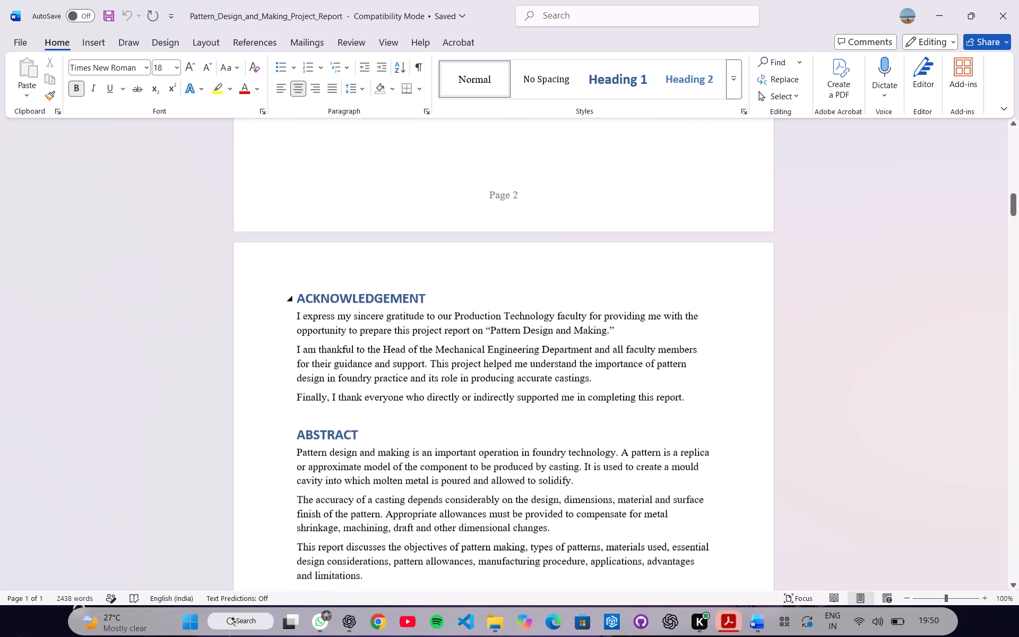
{"action": "scroll", "coordinate": [552, 291], "scroll_direction": "up", "scroll_amount": 8}
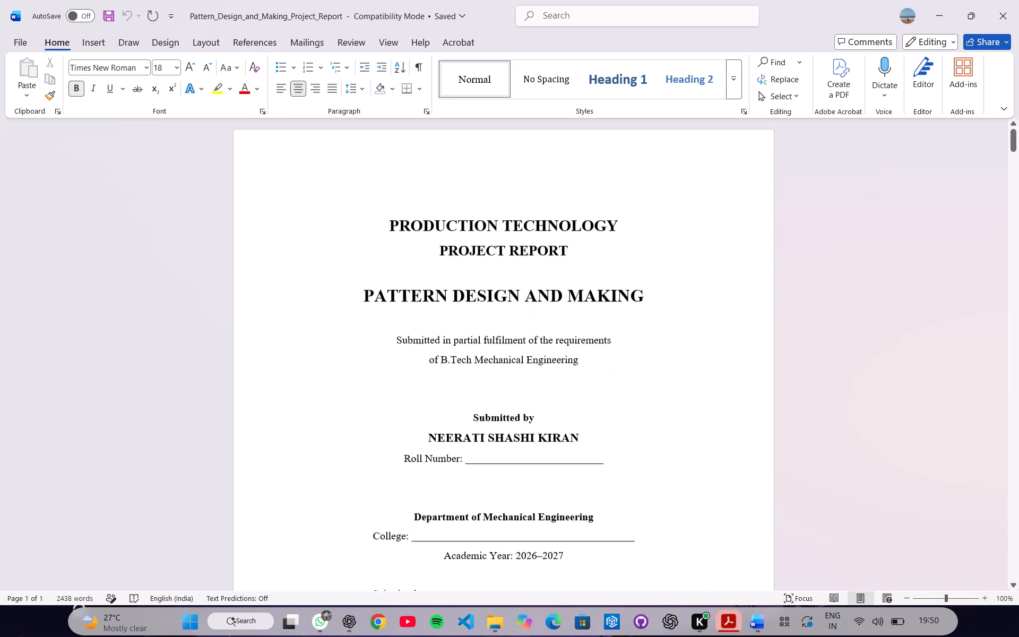
Look through the report from the cover past the certificate and index to the blank page and introduction.
{"action": "scroll", "coordinate": [552, 291], "scroll_direction": "down", "scroll_amount": 6}
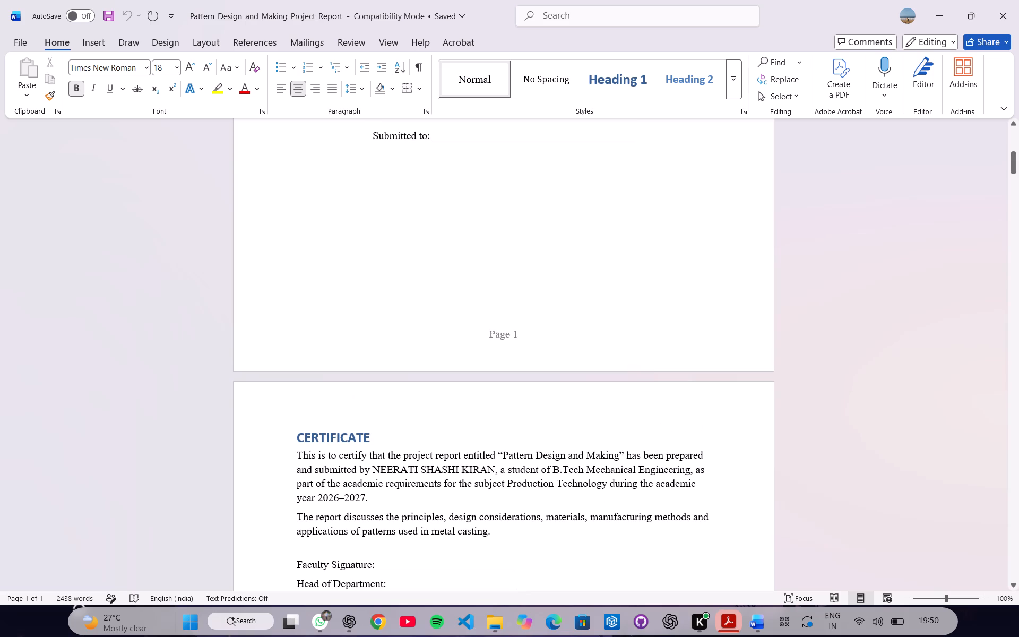
{"action": "scroll", "coordinate": [552, 291], "scroll_direction": "down", "scroll_amount": 1}
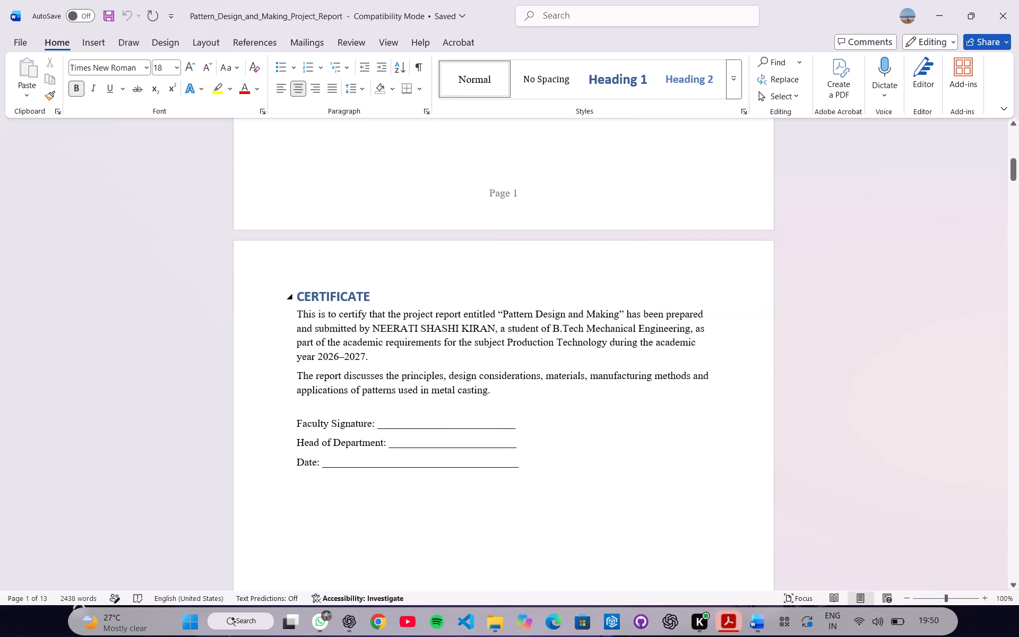
{"action": "scroll", "coordinate": [552, 291], "scroll_direction": "down", "scroll_amount": 1}
{"action": "scroll", "coordinate": [552, 291], "scroll_direction": "left", "scroll_amount": 1}
{"action": "scroll", "coordinate": [552, 291], "scroll_direction": "down", "scroll_amount": 1}
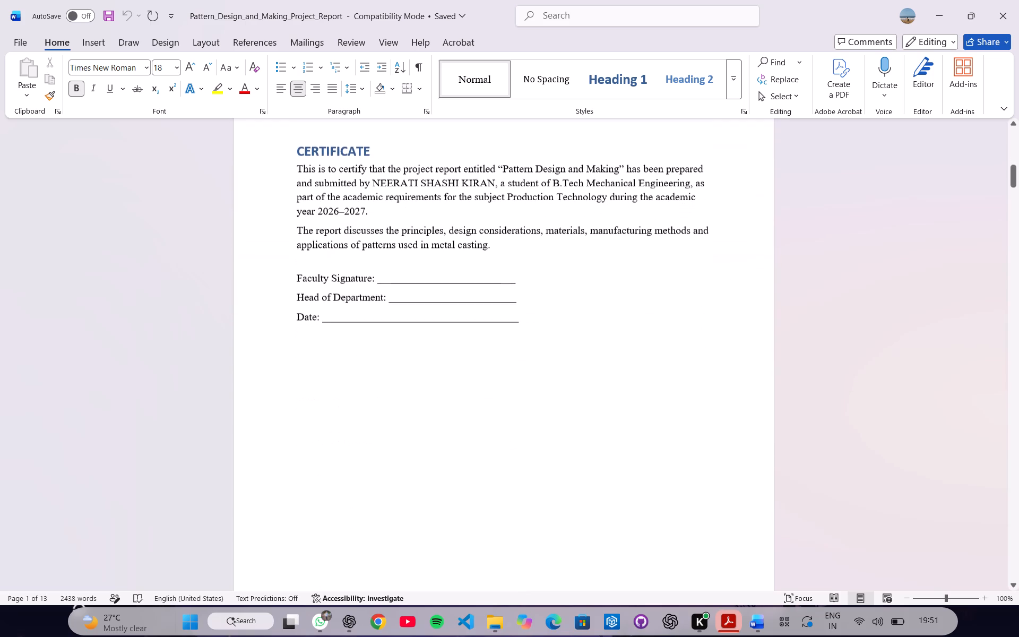
{"action": "scroll", "coordinate": [552, 291], "scroll_direction": "down", "scroll_amount": 1}
{"action": "left_click", "coordinate": [552, 291]}
{"action": "left_click", "coordinate": [534, 318]}
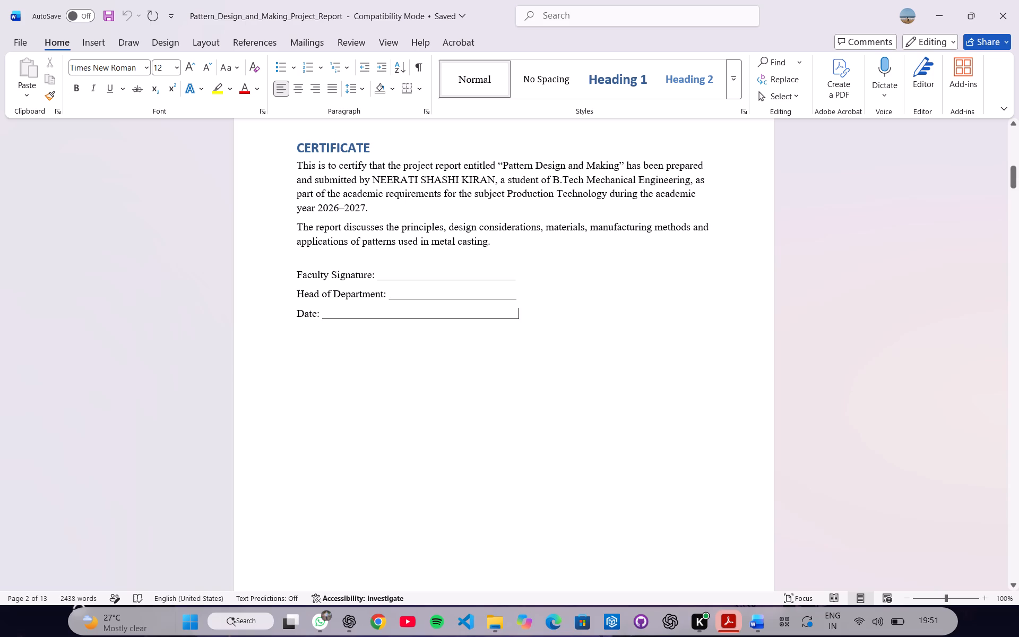
{"action": "scroll", "coordinate": [534, 318], "scroll_direction": "down", "scroll_amount": 4}
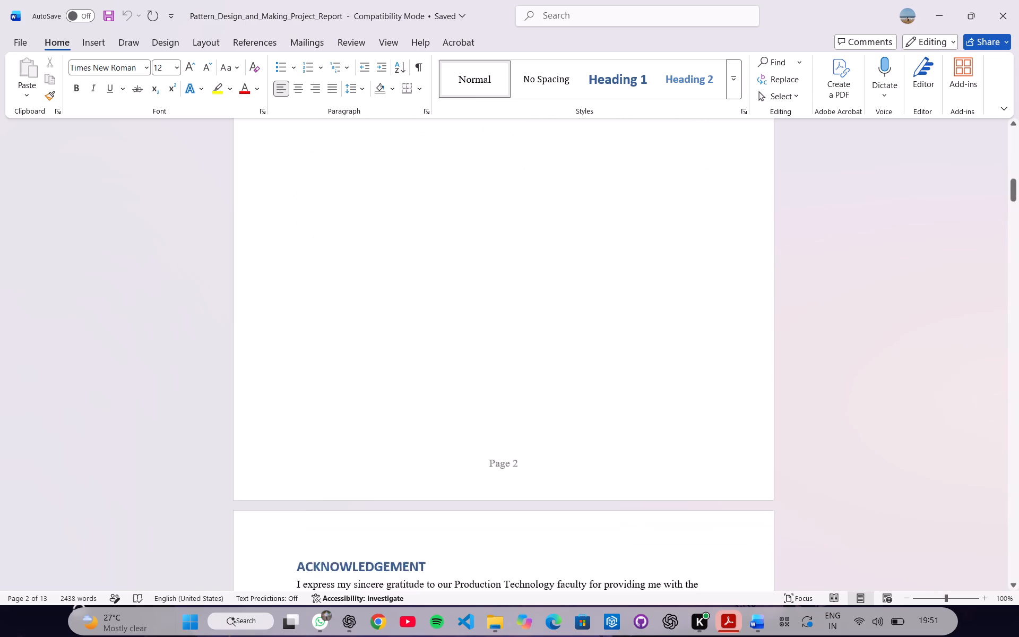
{"action": "scroll", "coordinate": [534, 318], "scroll_direction": "down", "scroll_amount": 6}
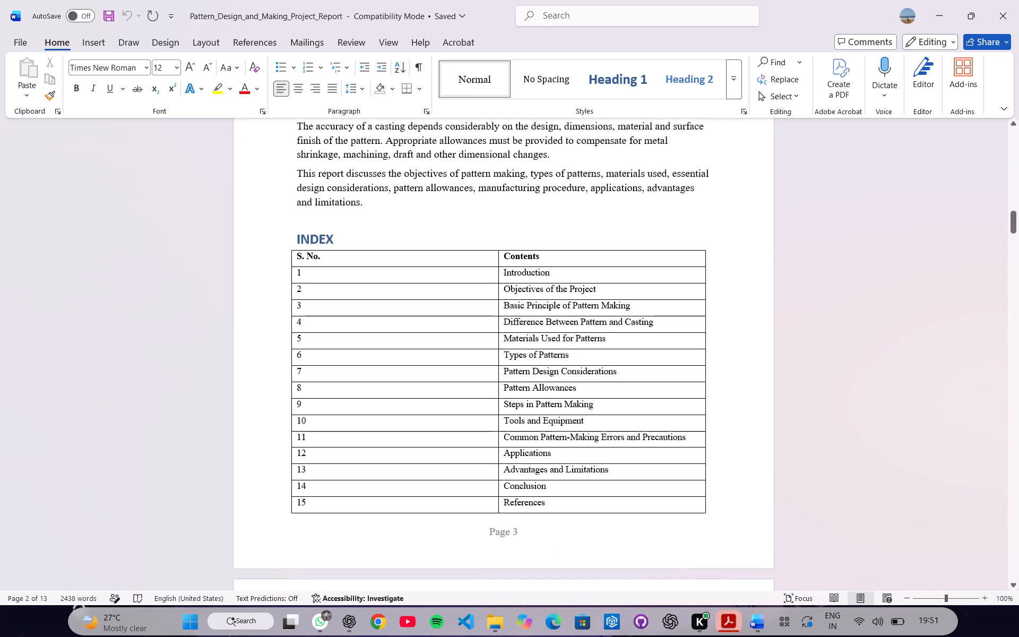
{"action": "scroll", "coordinate": [534, 318], "scroll_direction": "down", "scroll_amount": 7}
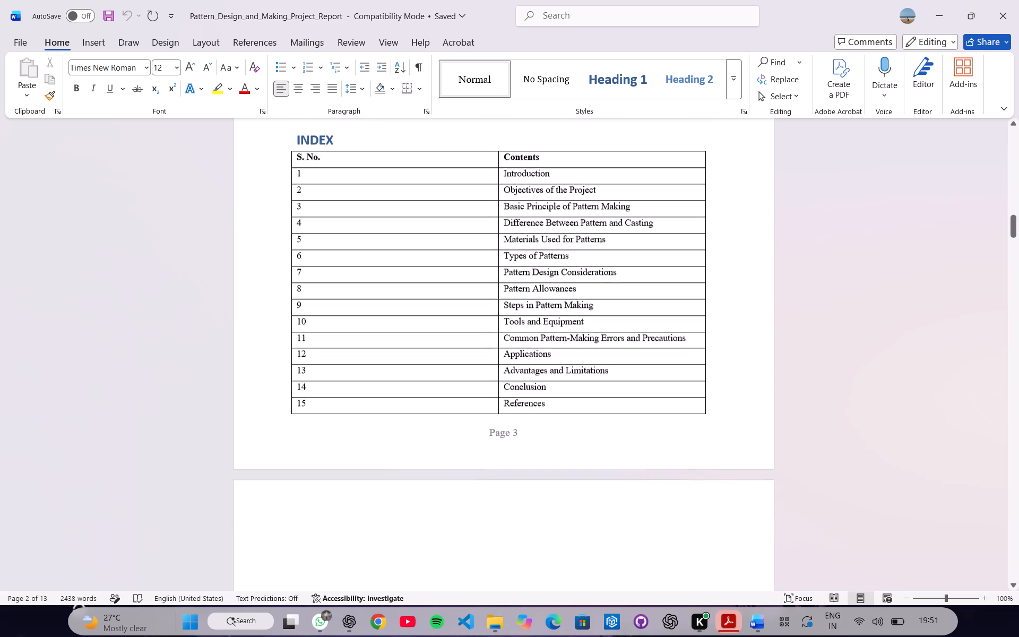
{"action": "scroll", "coordinate": [534, 318], "scroll_direction": "down", "scroll_amount": 5}
{"action": "scroll", "coordinate": [534, 318], "scroll_direction": "up", "scroll_amount": 1}
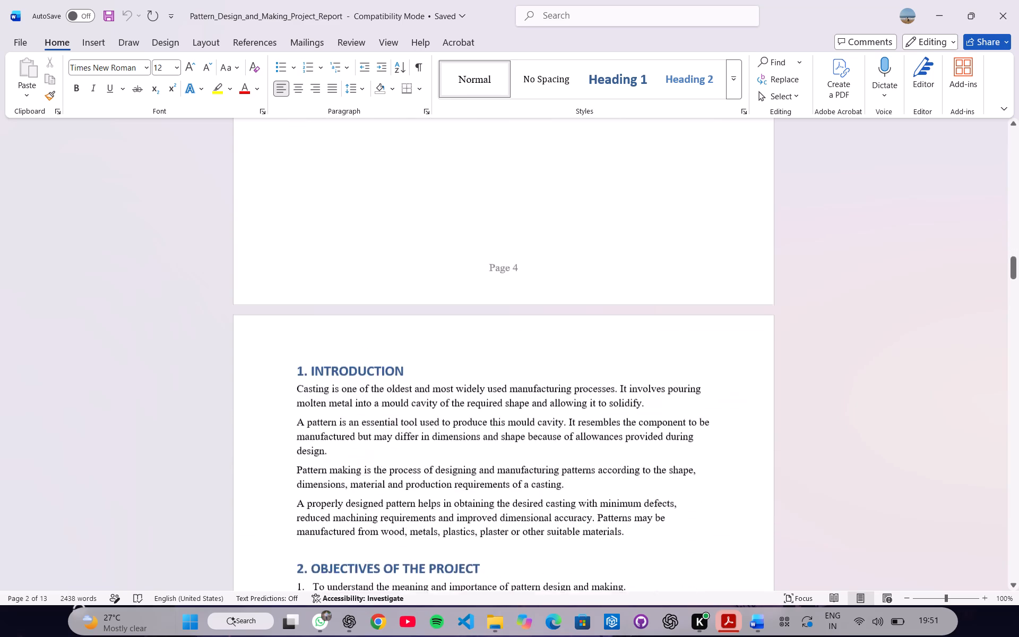
{"action": "scroll", "coordinate": [534, 318], "scroll_direction": "up", "scroll_amount": 1}
{"action": "scroll", "coordinate": [534, 318], "scroll_direction": "down", "scroll_amount": 1}
{"action": "scroll", "coordinate": [534, 318], "scroll_direction": "up", "scroll_amount": 3}
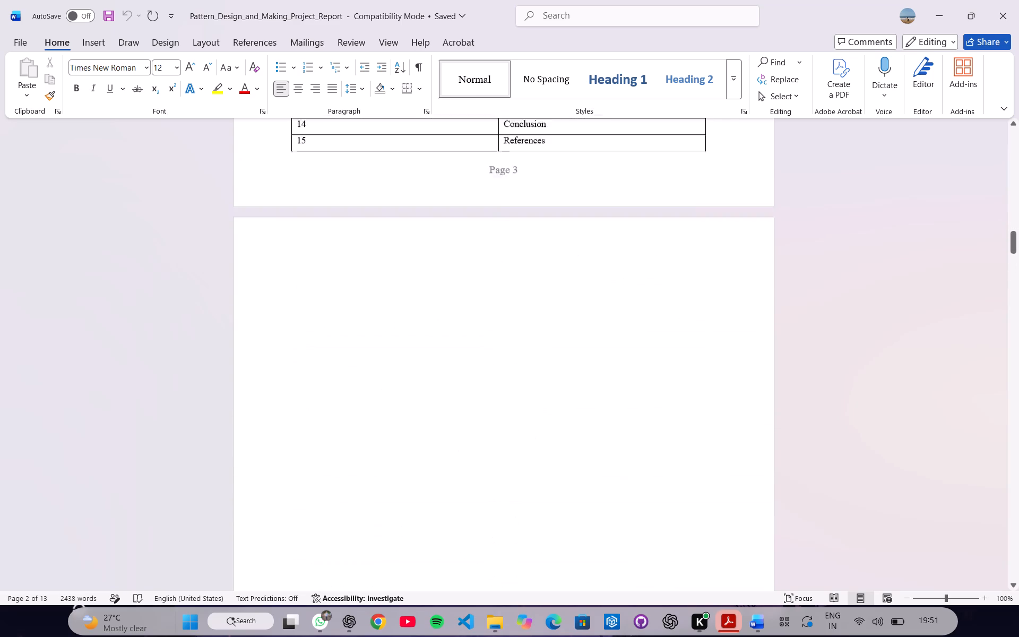
{"action": "right_click", "coordinate": [534, 318]}
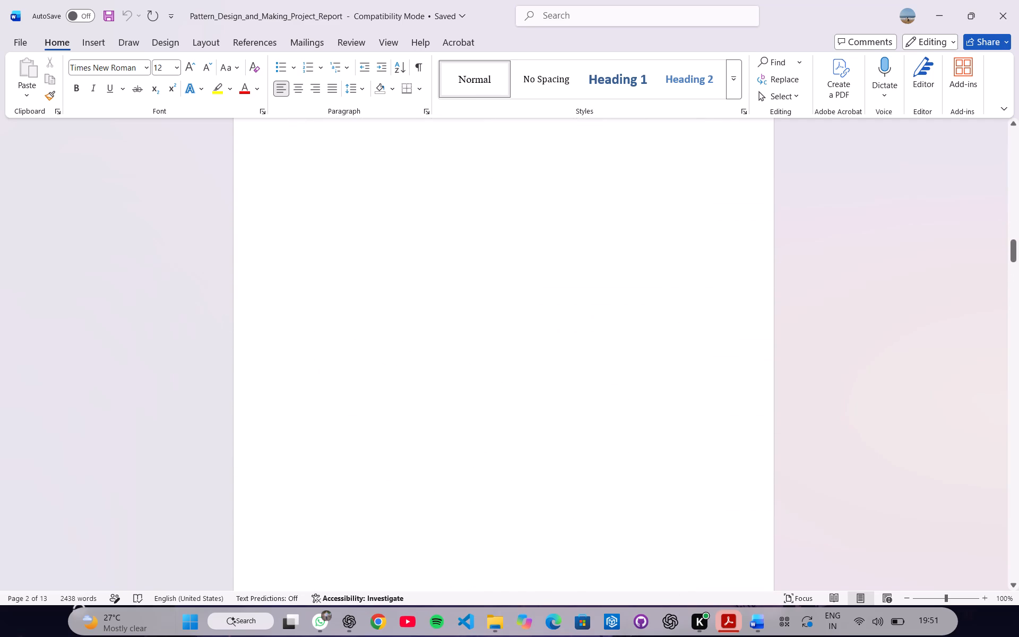
{"action": "scroll", "coordinate": [534, 318], "scroll_direction": "left", "scroll_amount": 3}
{"action": "left_click", "coordinate": [408, 226]}
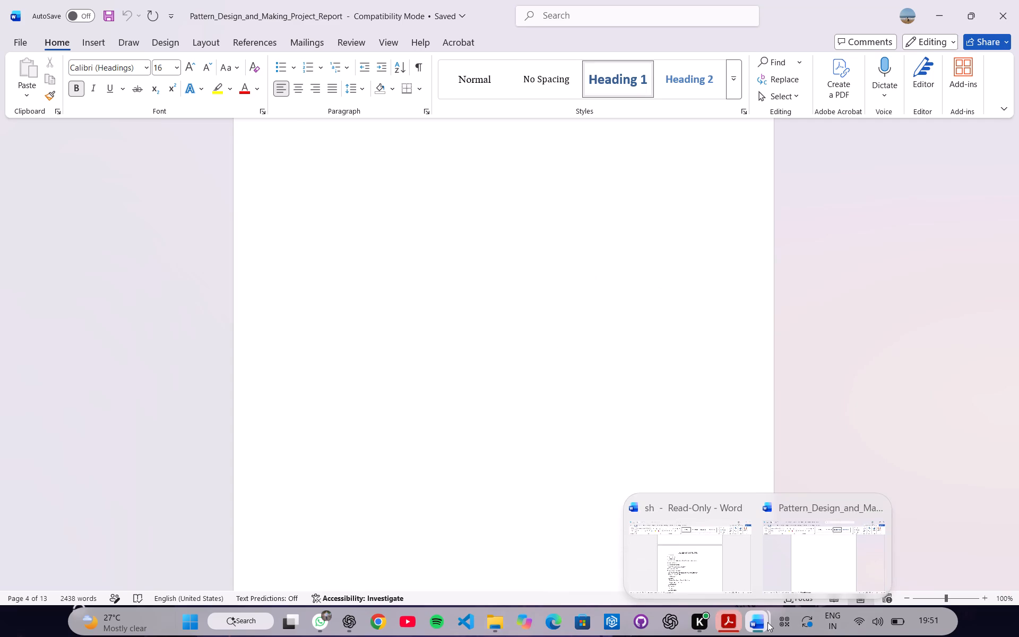
Switch to the read-only sh document and copy its cover content, from the college banner through the Mahatma Gandhi Institute of Technology line.
{"action": "left_click", "coordinate": [698, 573]}
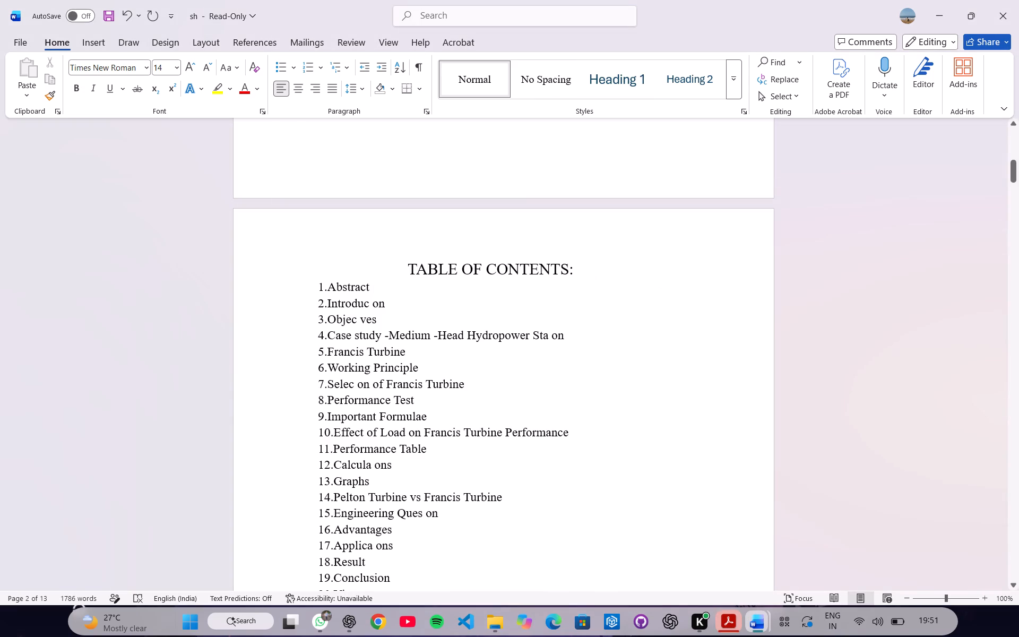
{"action": "scroll", "coordinate": [568, 470], "scroll_direction": "left", "scroll_amount": 1}
{"action": "scroll", "coordinate": [568, 470], "scroll_direction": "up", "scroll_amount": 3}
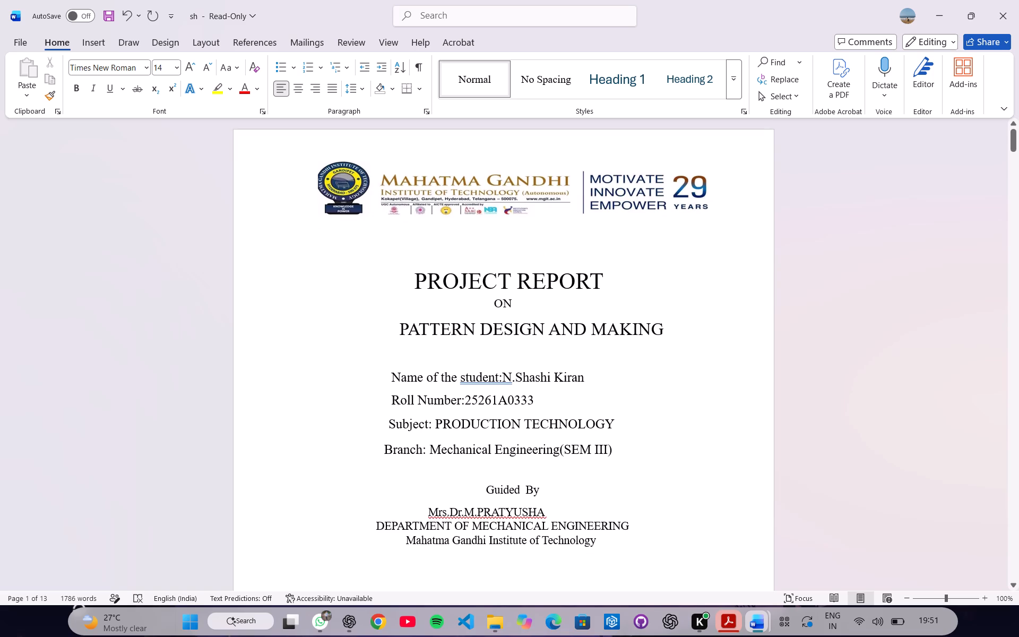
{"action": "left_click", "coordinate": [267, 150]}
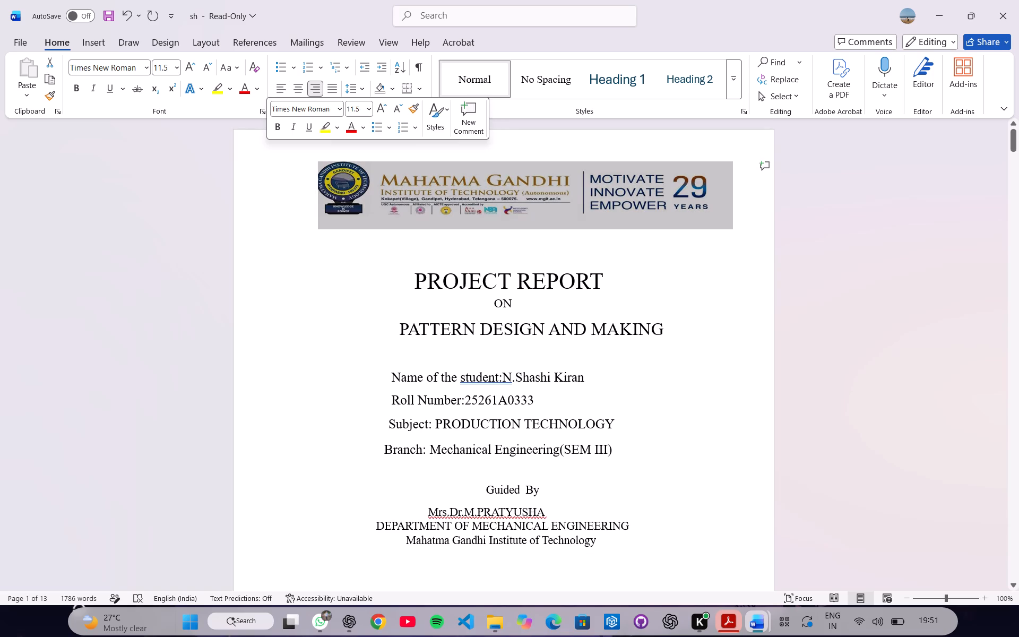
{"action": "key", "text": "shift+Down"}
{"action": "key", "text": "shift+Down"}
{"action": "key", "text": "shift+Down"}
{"action": "key", "text": "shift+Down"}
{"action": "key", "text": "shift+Down"}
{"action": "key", "text": "shift+Down"}
{"action": "key", "text": "shift+Down"}
{"action": "key", "text": "shift+Down"}
{"action": "key", "text": "shift+Down"}
{"action": "key", "text": "shift+Down"}
{"action": "key", "text": "shift+Down"}
{"action": "key", "text": "shift+Down"}
{"action": "key", "text": "shift+Down"}
{"action": "key", "text": "shift+Down"}
{"action": "key", "text": "shift+Down"}
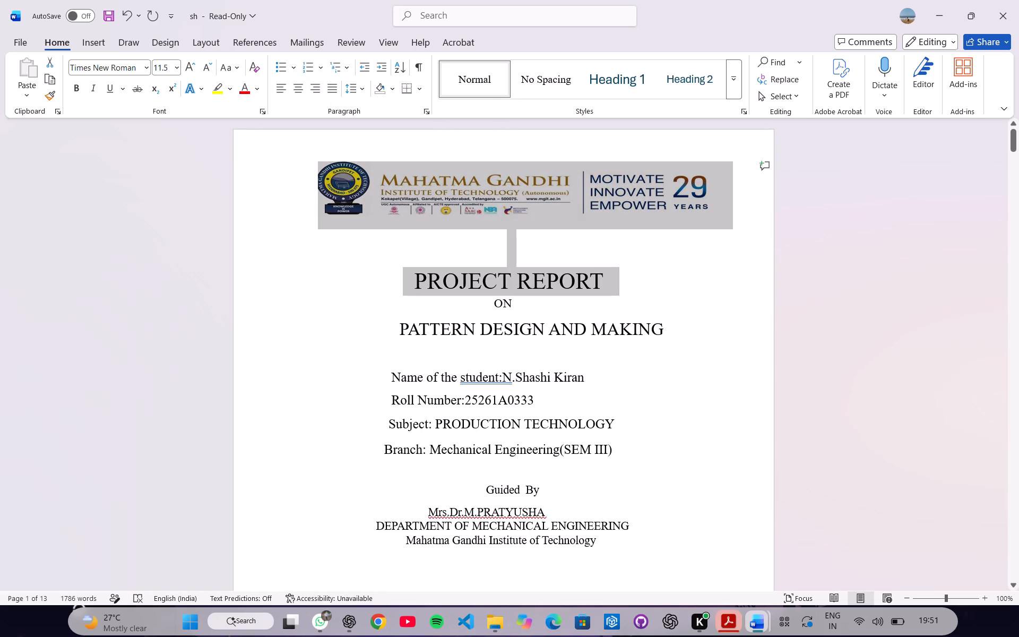
{"action": "key", "text": "shift+Down"}
{"action": "key", "text": "shift+Down"}
{"action": "key", "text": "shift+Down"}
{"action": "key", "text": "shift+Down"}
{"action": "key", "text": "shift+Down"}
{"action": "key", "text": "shift+Down"}
{"action": "key", "text": "shift+Down"}
{"action": "key", "text": "shift+Down"}
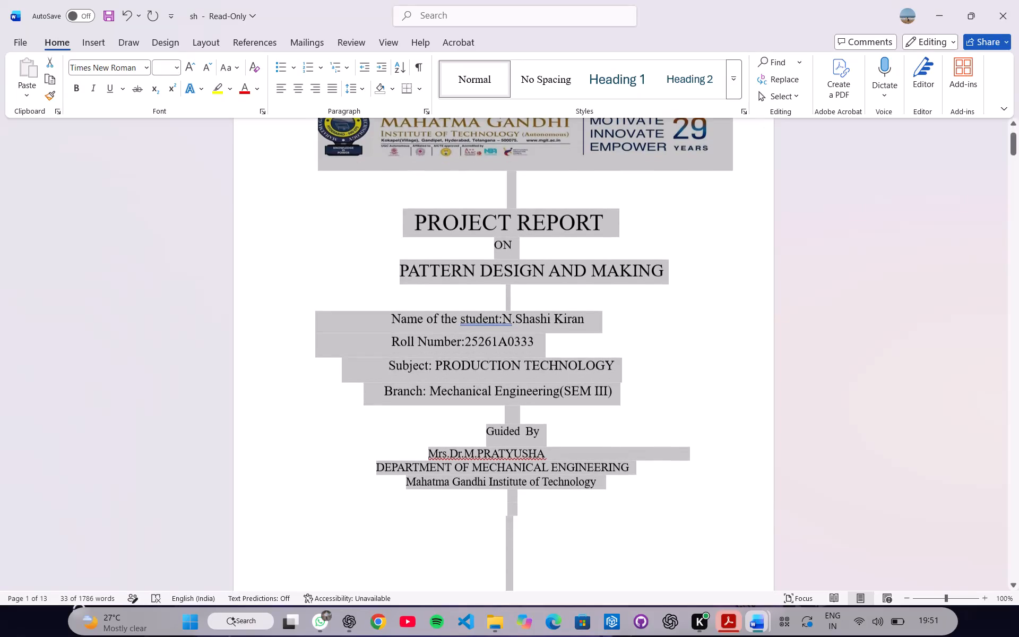
{"action": "key", "text": "shift+Down"}
{"action": "key", "text": "shift+Down"}
{"action": "key", "text": "shift+Down"}
{"action": "key", "text": "shift+Down"}
{"action": "key", "text": "shift+Down"}
{"action": "key", "text": "shift+Down"}
{"action": "key", "text": "shift+Down"}
{"action": "key", "text": "shift+Down"}
{"action": "key", "text": "shift+Down"}
{"action": "key", "text": "shift+Down"}
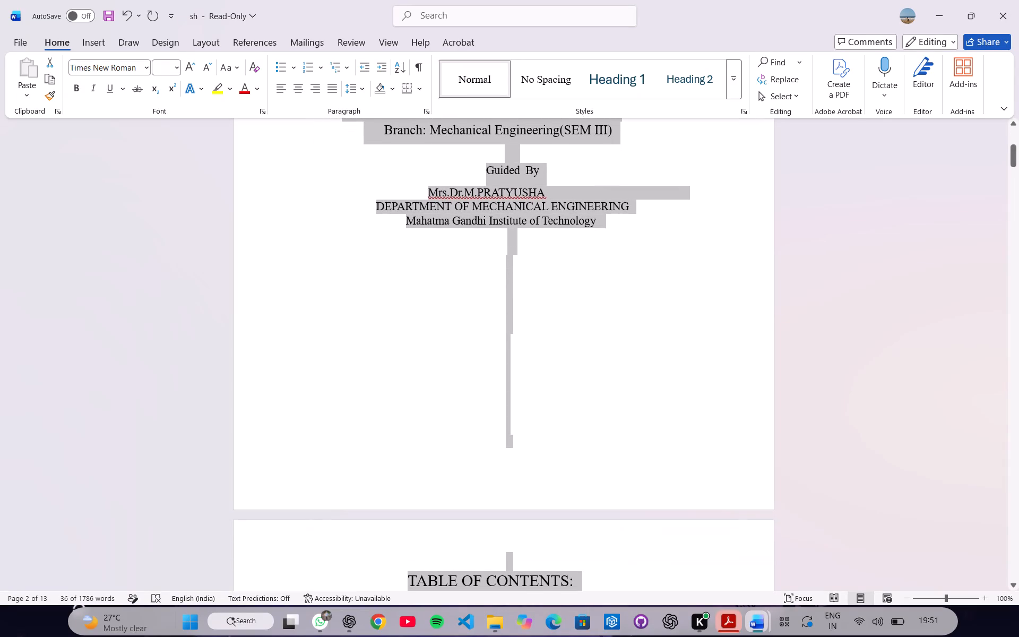
{"action": "key", "text": "shift+Up"}
{"action": "key", "text": "shift+Up"}
{"action": "key", "text": "shift+Up"}
{"action": "key", "text": "shift+Up"}
{"action": "key", "text": "shift+Up"}
{"action": "key", "text": "shift+Up"}
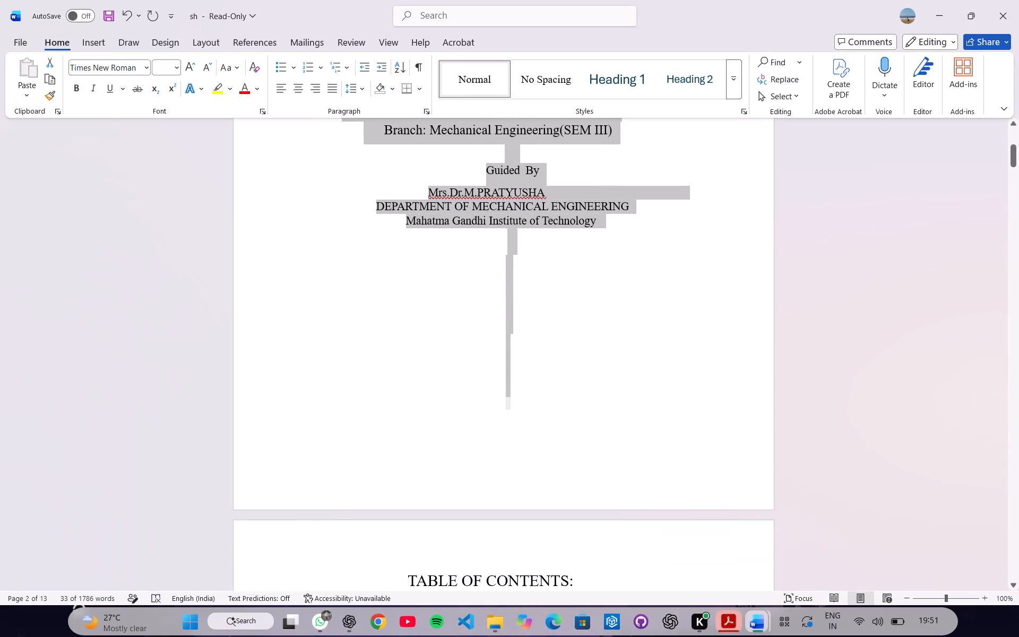
{"action": "key", "text": "shift+Up"}
{"action": "key", "text": "shift+Up"}
{"action": "key", "text": "shift+Up"}
{"action": "key", "text": "shift+Up"}
{"action": "key", "text": "shift+Up"}
{"action": "key", "text": "shift+Up"}
{"action": "key", "text": "shift+Up"}
{"action": "key", "text": "shift+Up"}
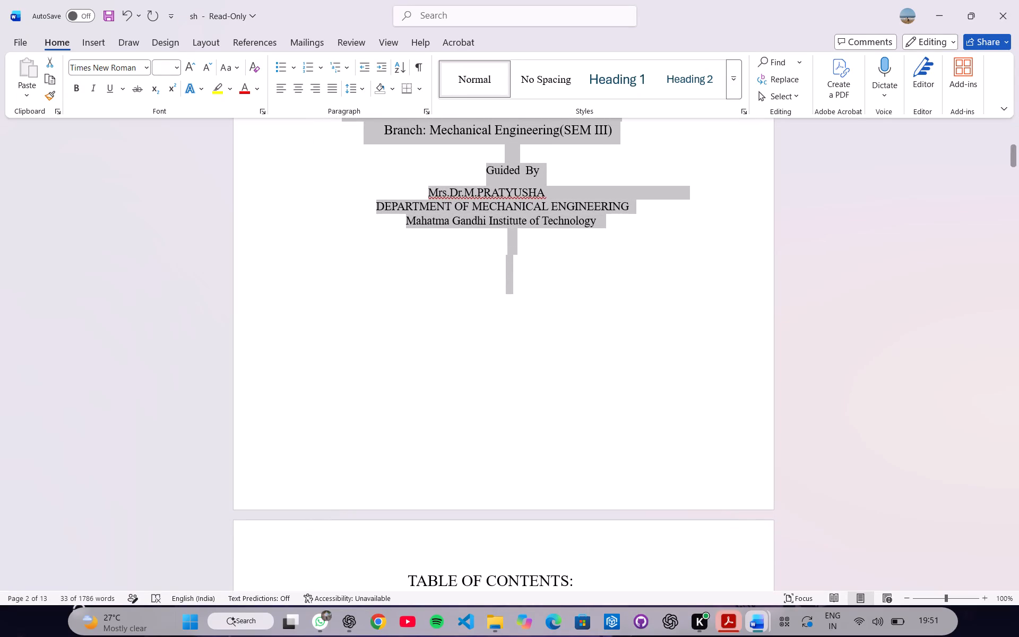
{"action": "key", "text": "shift+Up"}
{"action": "key", "text": "shift+Up"}
{"action": "key", "text": "shift+Up"}
{"action": "key", "text": "shift+Up"}
{"action": "key", "text": "shift+Up"}
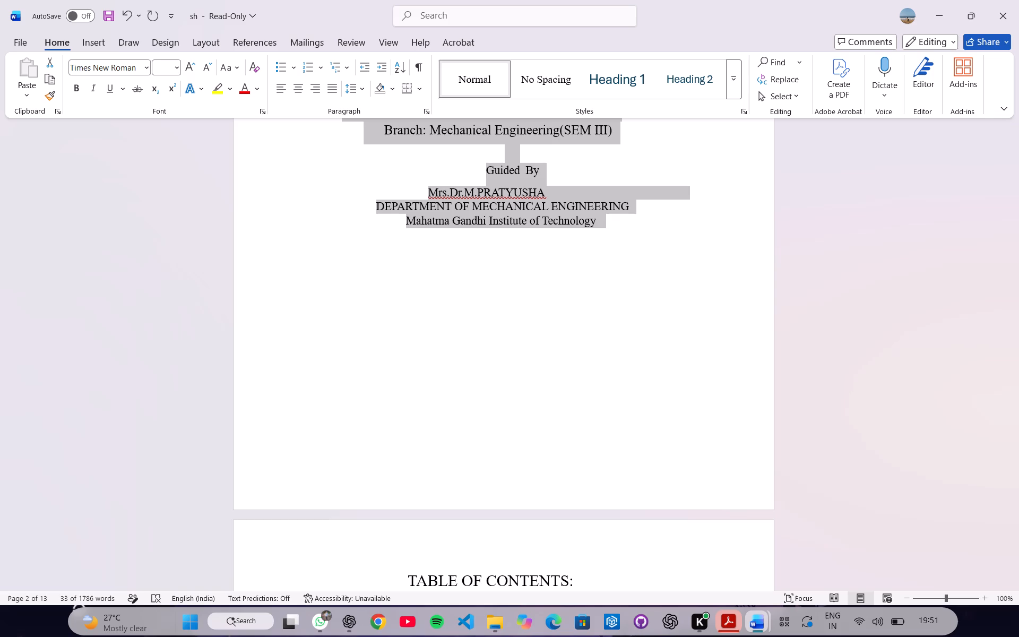
{"action": "key", "text": "ctrl+c"}
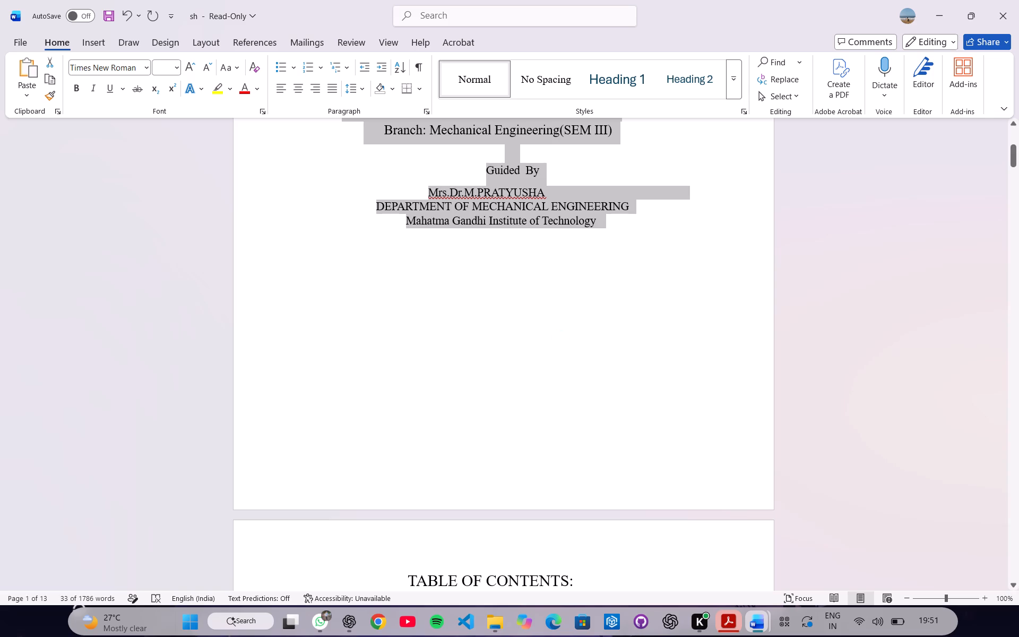
Return to the Pattern_Design_and_Making_Project_Report document and insert a blank page after the cover's Roll Number line.
{"action": "left_click", "coordinate": [822, 554]}
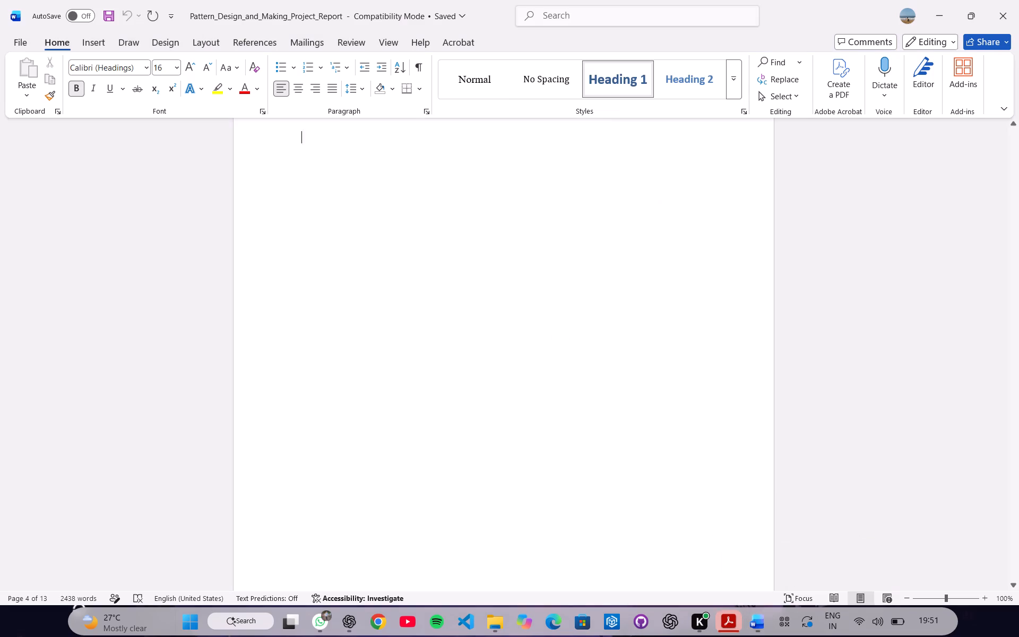
{"action": "scroll", "coordinate": [531, 259], "scroll_direction": "left", "scroll_amount": 1}
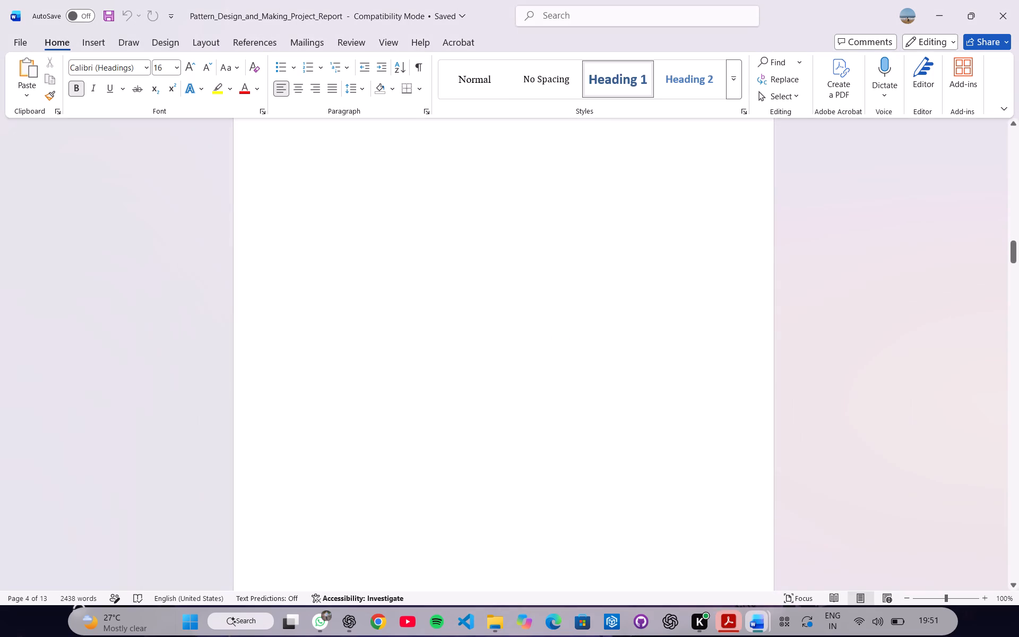
{"action": "scroll", "coordinate": [531, 259], "scroll_direction": "left", "scroll_amount": 1}
{"action": "scroll", "coordinate": [531, 259], "scroll_direction": "up", "scroll_amount": 6}
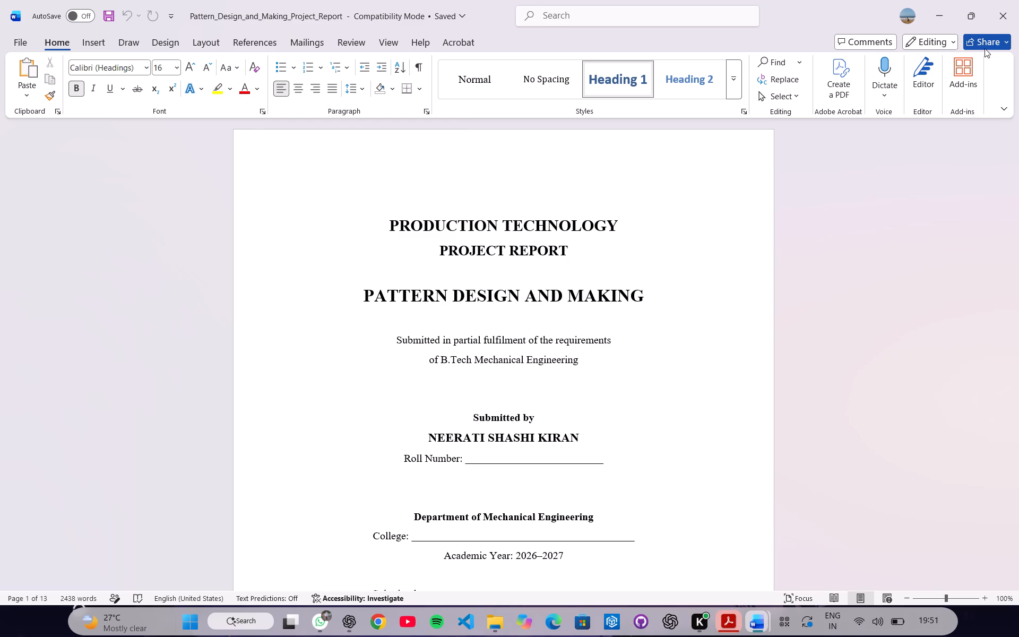
{"action": "left_click", "coordinate": [964, 76]}
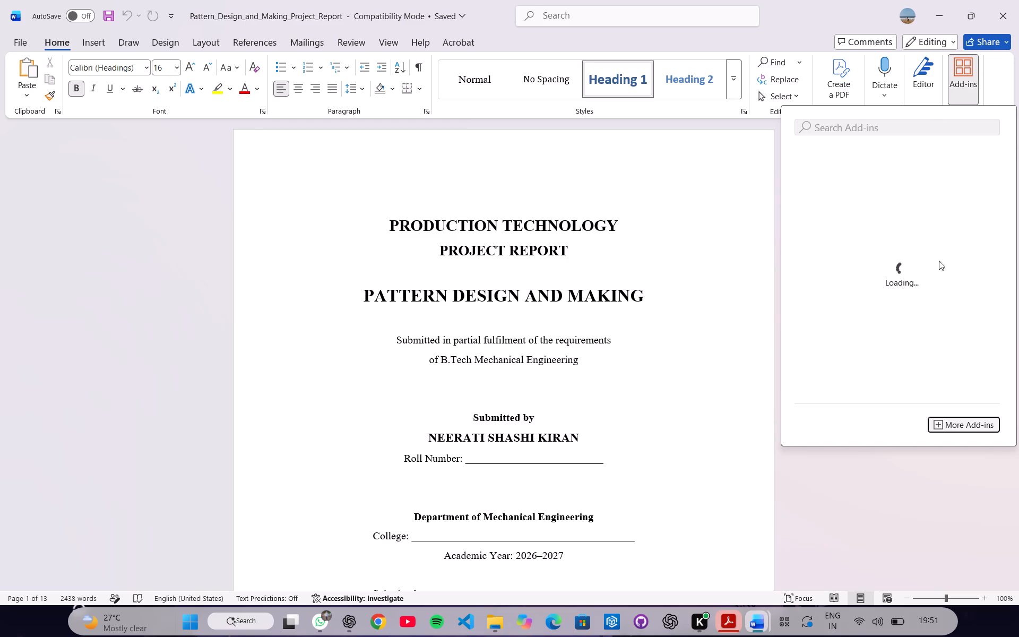
{"action": "left_click", "coordinate": [905, 502]}
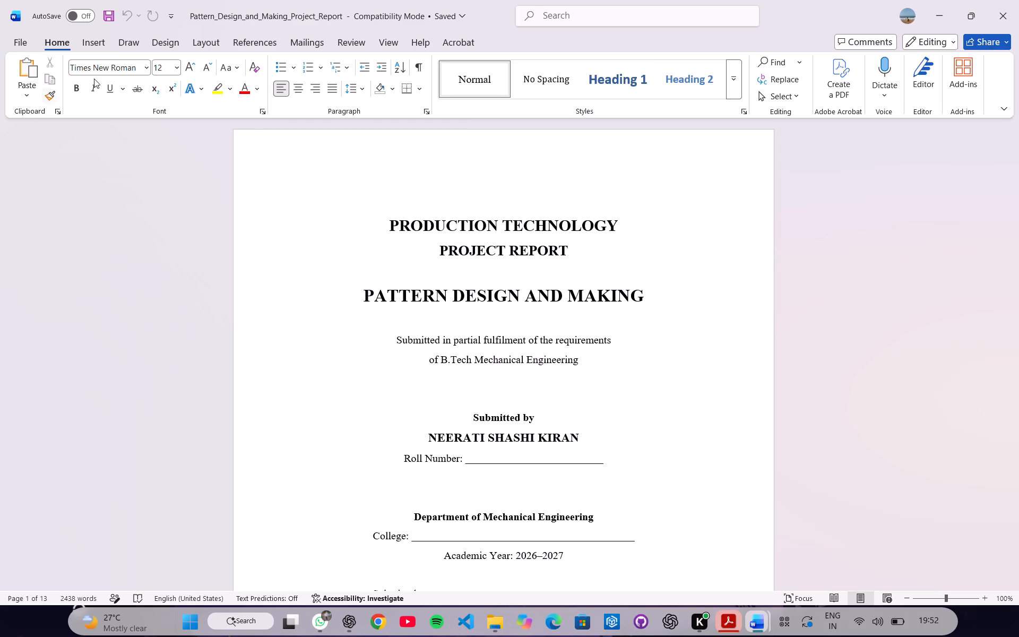
{"action": "left_click", "coordinate": [83, 42]}
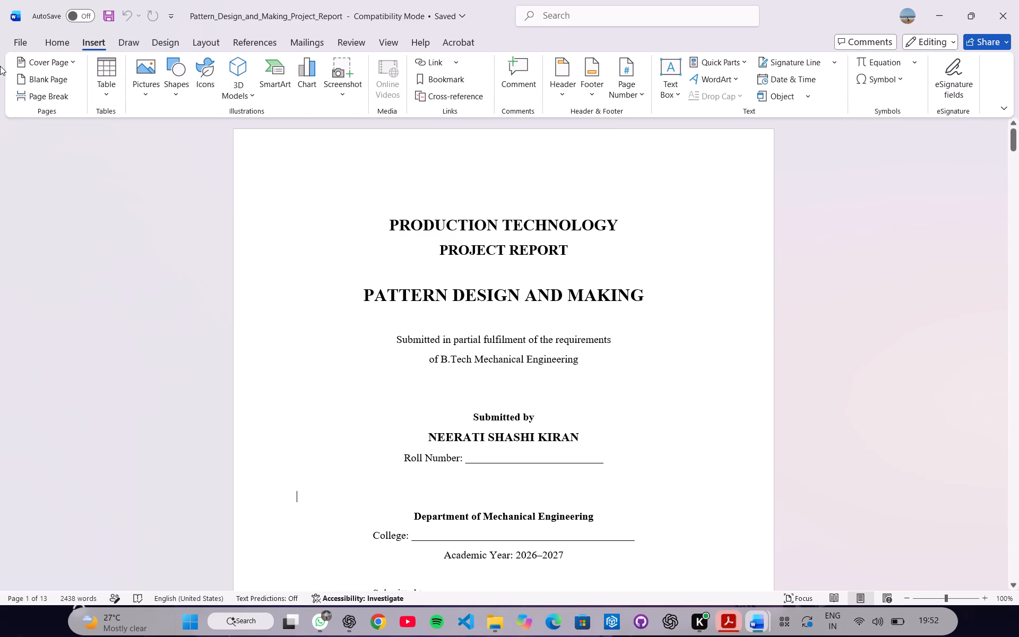
{"action": "left_click", "coordinate": [62, 82]}
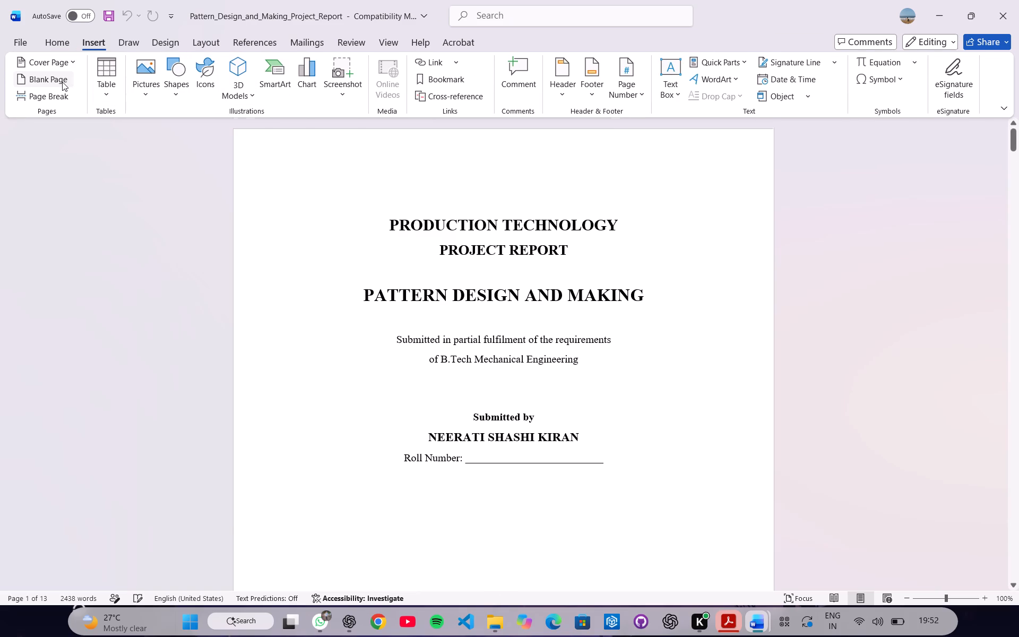
Delete the original cover text from the Roll Number line up to the title, and paste the copied college cover in its place.
{"action": "left_click_drag", "start_coordinate": [213, 149], "coordinate": [300, 193]}
{"action": "scroll", "coordinate": [300, 193], "scroll_direction": "up", "scroll_amount": 6}
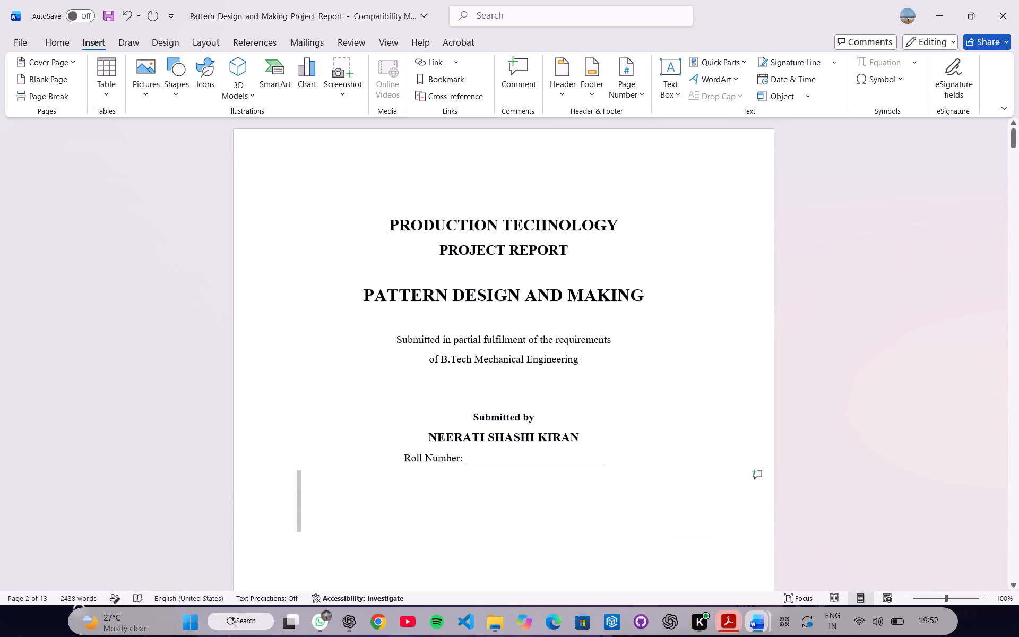
{"action": "left_click", "coordinate": [513, 511]}
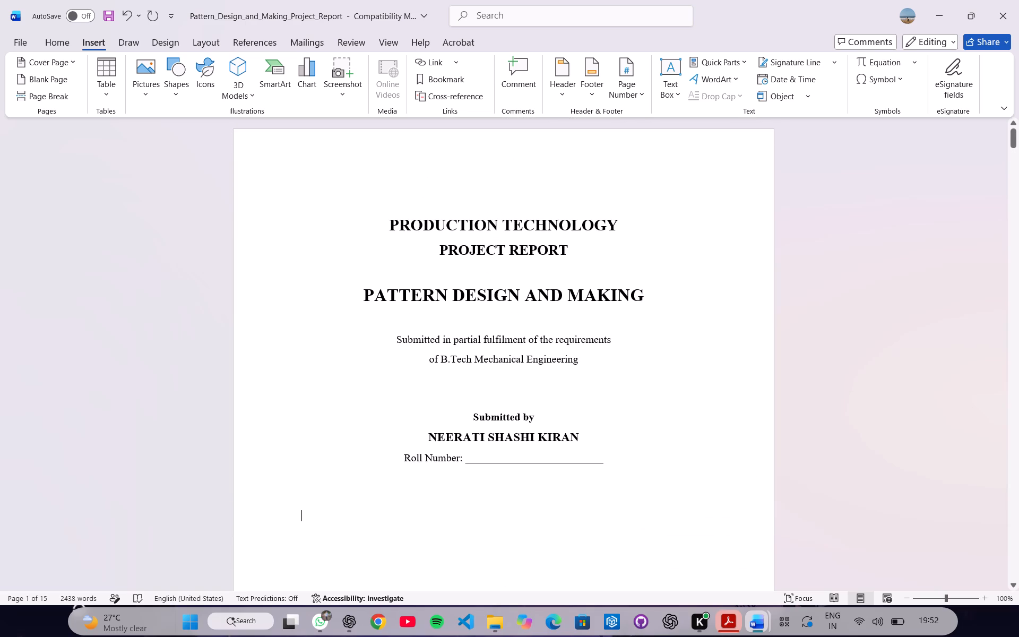
{"action": "key", "text": "BackSpace"}
{"action": "key", "text": "BackSpace"}
{"action": "key", "text": "BackSpace"}
{"action": "key", "text": "BackSpace"}
{"action": "key", "text": "BackSpace"}
{"action": "key", "text": "BackSpace"}
{"action": "key", "text": "BackSpace"}
{"action": "key", "text": "BackSpace"}
{"action": "key", "text": "BackSpace"}
{"action": "key", "text": "BackSpace"}
{"action": "key", "text": "BackSpace"}
{"action": "key", "text": "BackSpace"}
{"action": "key", "text": "BackSpace"}
{"action": "key", "text": "BackSpace"}
{"action": "key", "text": "BackSpace"}
{"action": "key", "text": "BackSpace"}
{"action": "key", "text": "BackSpace"}
{"action": "key", "text": "BackSpace"}
{"action": "key", "text": "BackSpace"}
{"action": "key", "text": "BackSpace"}
{"action": "key", "text": "BackSpace"}
{"action": "key", "text": "BackSpace"}
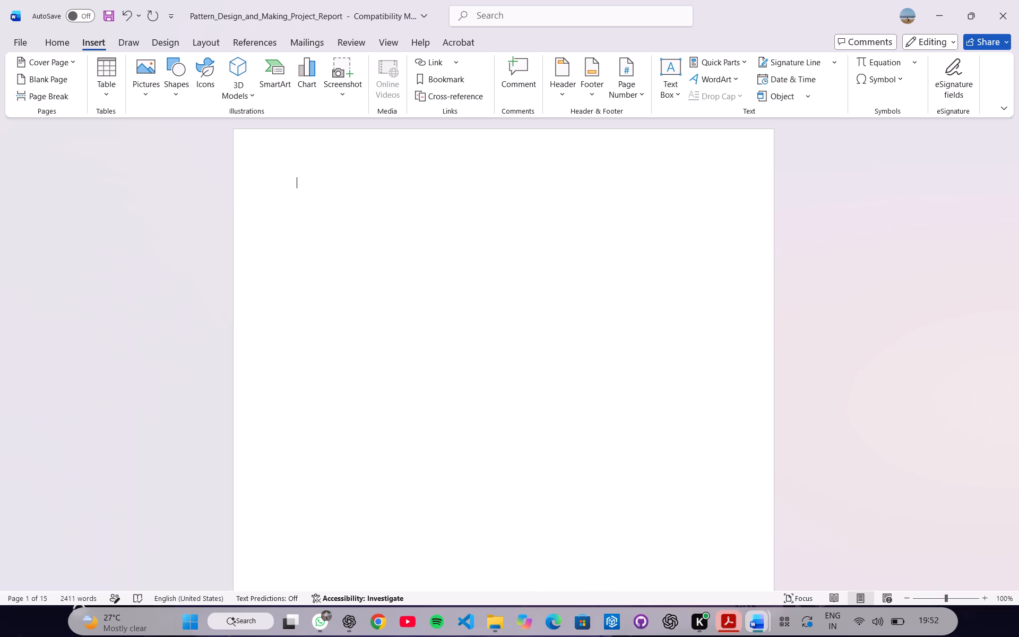
{"action": "key", "text": "ctrl+v"}
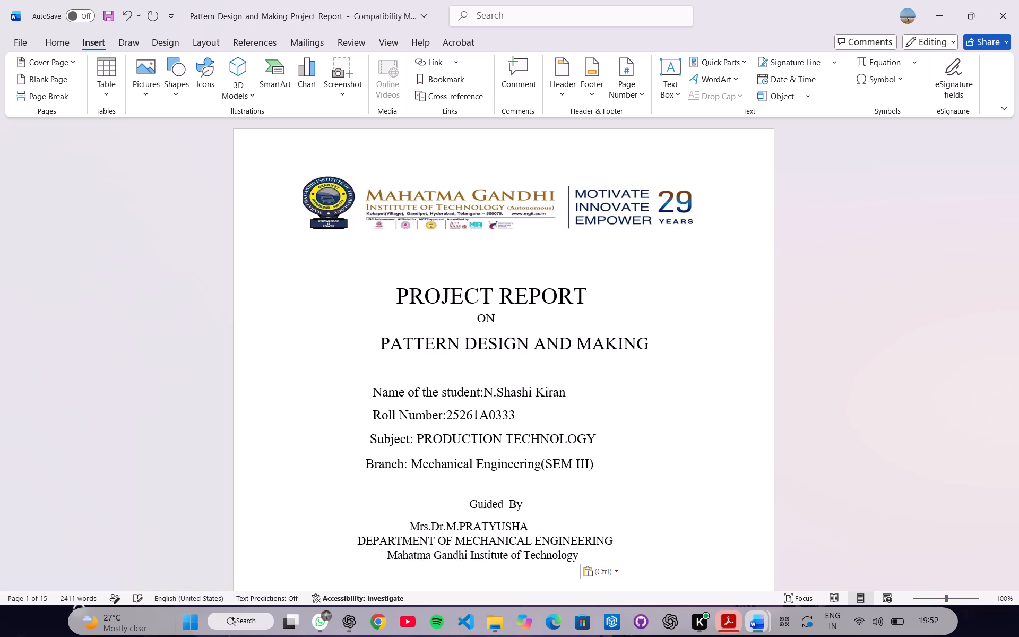
Make the cover details bold, from the Name of the student line through the Mahatma Gandhi Institute of Technology line.
{"action": "scroll", "coordinate": [513, 511], "scroll_direction": "down", "scroll_amount": 3}
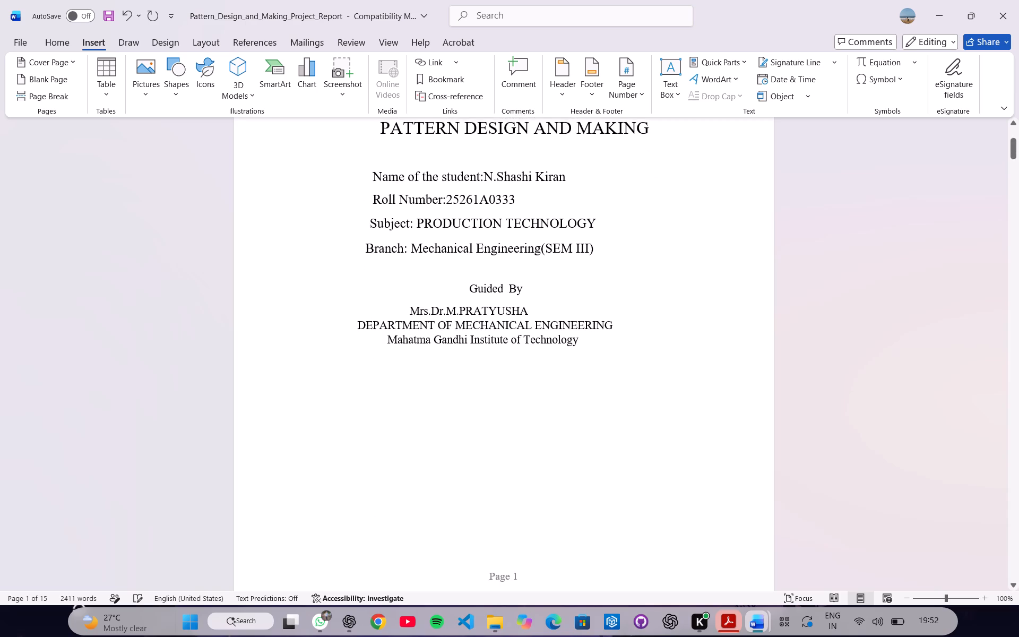
{"action": "left_click", "coordinate": [370, 170]}
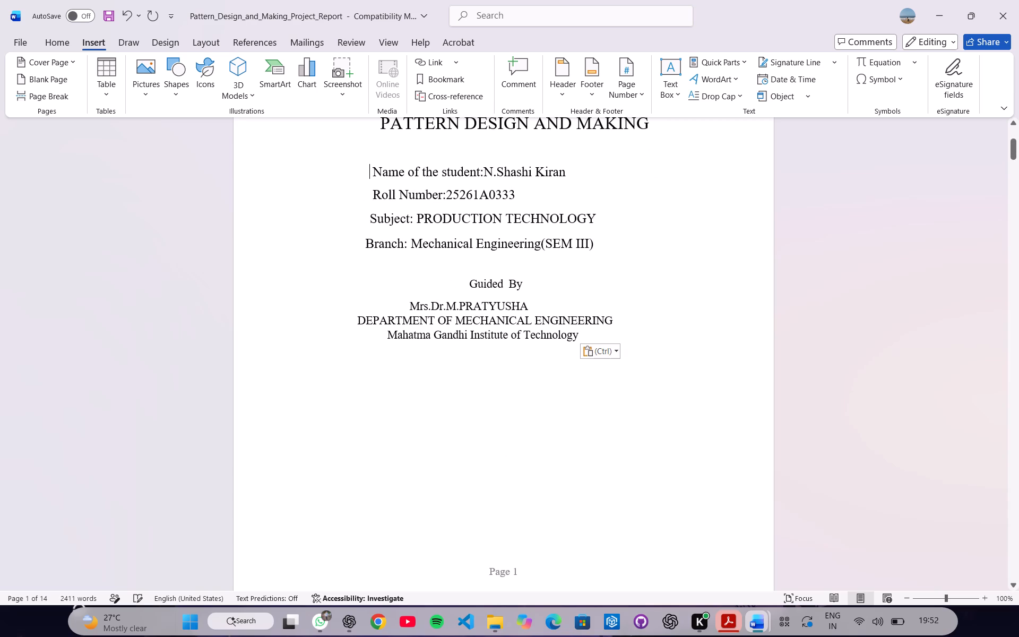
{"action": "key", "text": "shift+Down"}
{"action": "key", "text": "shift+Down"}
{"action": "key", "text": "shift+Down"}
{"action": "key", "text": "shift+Down"}
{"action": "key", "text": "shift+Down"}
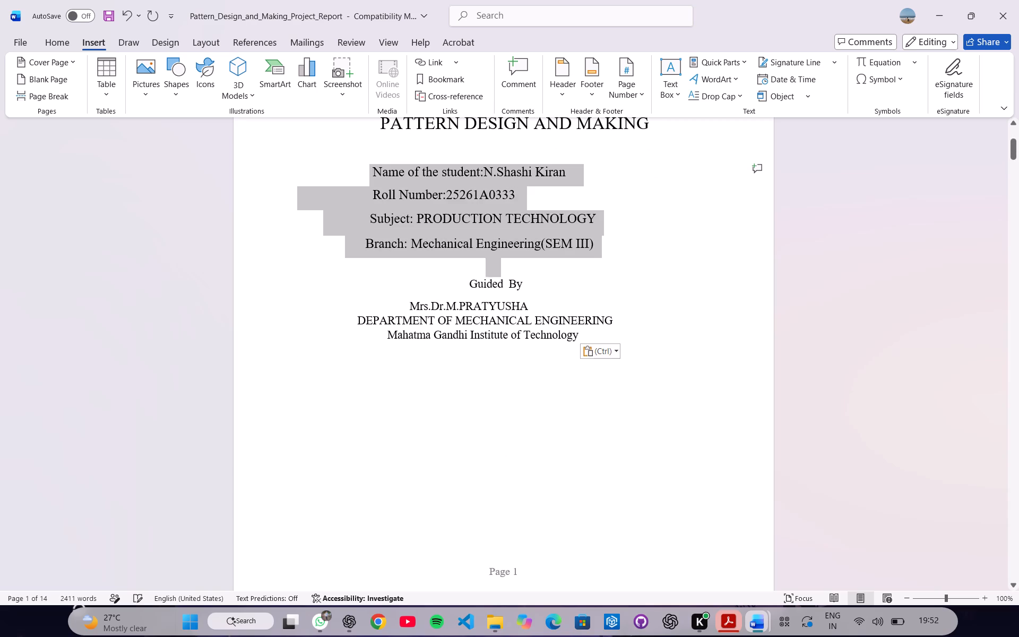
{"action": "key", "text": "shift+Down"}
{"action": "key", "text": "shift+Down"}
{"action": "key", "text": "shift+Down"}
{"action": "key", "text": "shift+Down"}
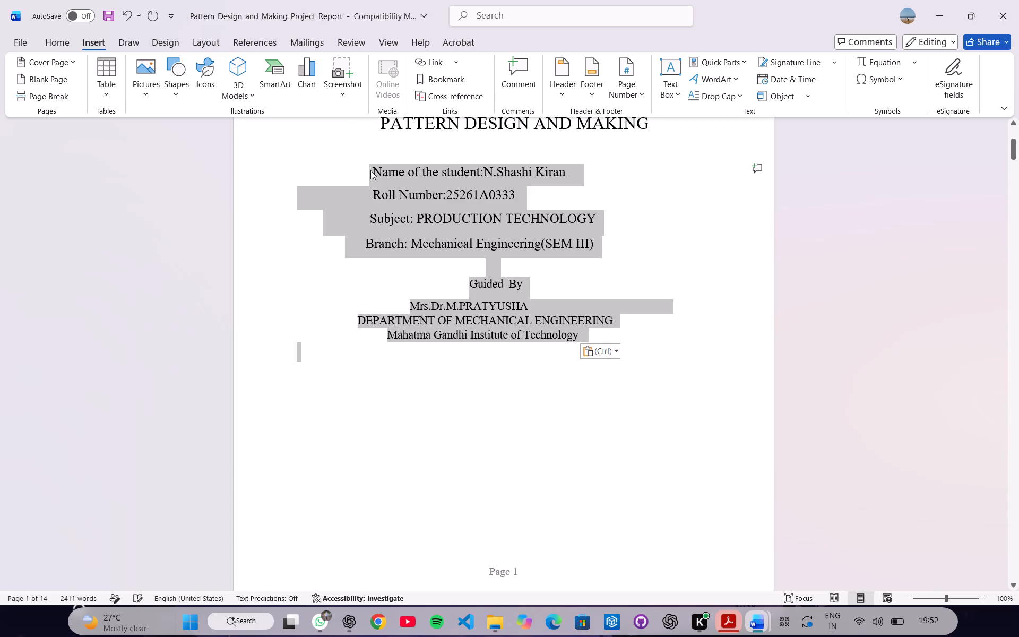
{"action": "left_click", "coordinate": [51, 46]}
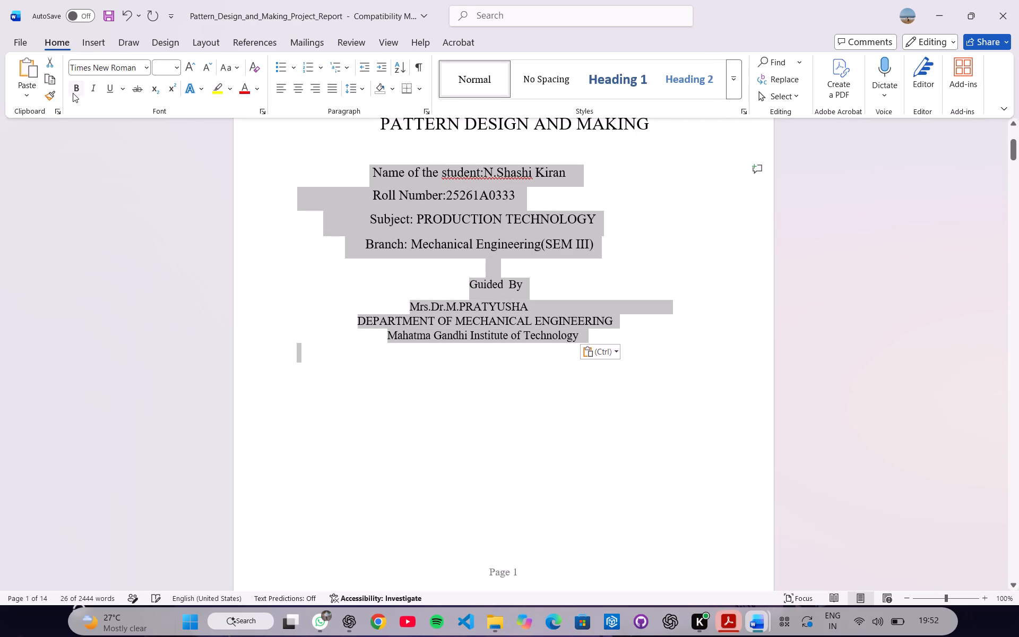
{"action": "left_click", "coordinate": [73, 92]}
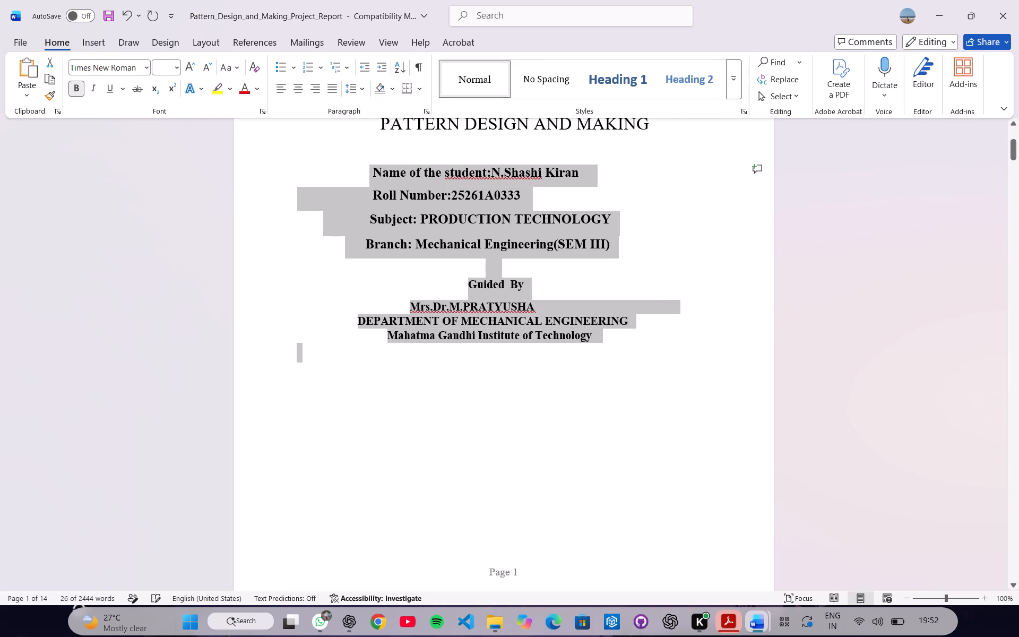
{"action": "left_click", "coordinate": [375, 382]}
Make the PATTERN DESIGN AND MAKING title on the cover bold.
{"action": "scroll", "coordinate": [445, 395], "scroll_direction": "up", "scroll_amount": 1}
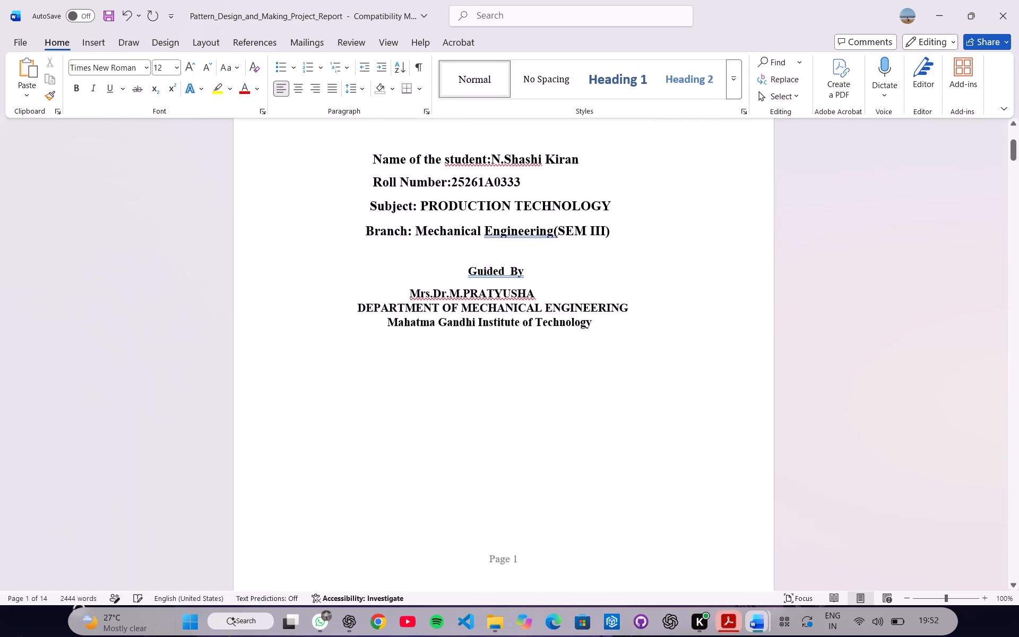
{"action": "scroll", "coordinate": [445, 395], "scroll_direction": "up", "scroll_amount": 1}
{"action": "left_click", "coordinate": [471, 244]}
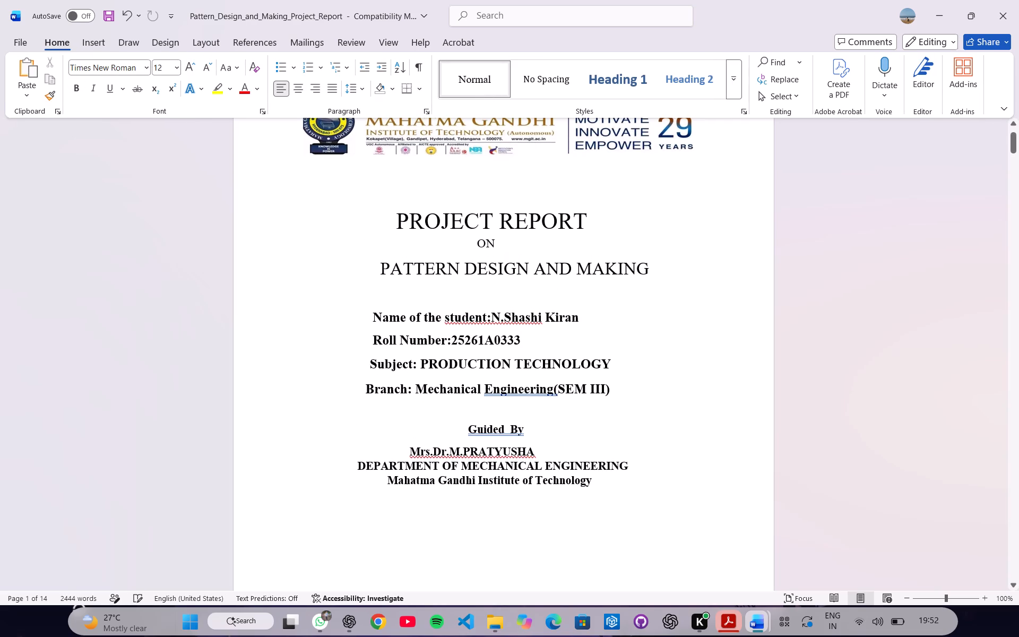
{"action": "left_click", "coordinate": [380, 269]}
{"action": "key", "text": "shift+Right"}
{"action": "key", "text": "shift+Right"}
{"action": "key", "text": "shift+Right"}
{"action": "key", "text": "shift+Right"}
{"action": "key", "text": "shift+Right"}
{"action": "key", "text": "shift+Right"}
{"action": "key", "text": "shift+Right"}
{"action": "key", "text": "shift+Right"}
{"action": "key", "text": "shift+Right"}
{"action": "key", "text": "shift+Right"}
{"action": "key", "text": "shift+Right"}
{"action": "key", "text": "shift+Right"}
{"action": "key", "text": "shift+Right"}
{"action": "key", "text": "shift+Right"}
{"action": "key", "text": "shift+Right"}
{"action": "key", "text": "shift+Right"}
{"action": "key", "text": "shift+Right"}
{"action": "key", "text": "shift+Right"}
{"action": "key", "text": "shift+Right"}
{"action": "key", "text": "shift+Right"}
{"action": "key", "text": "shift+Right"}
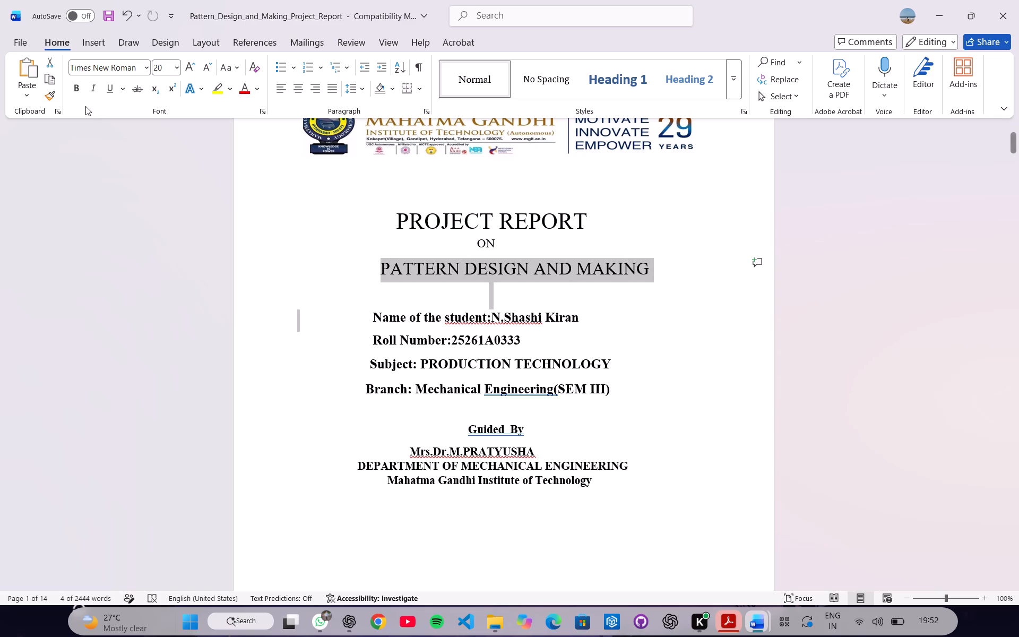
{"action": "left_click", "coordinate": [75, 84]}
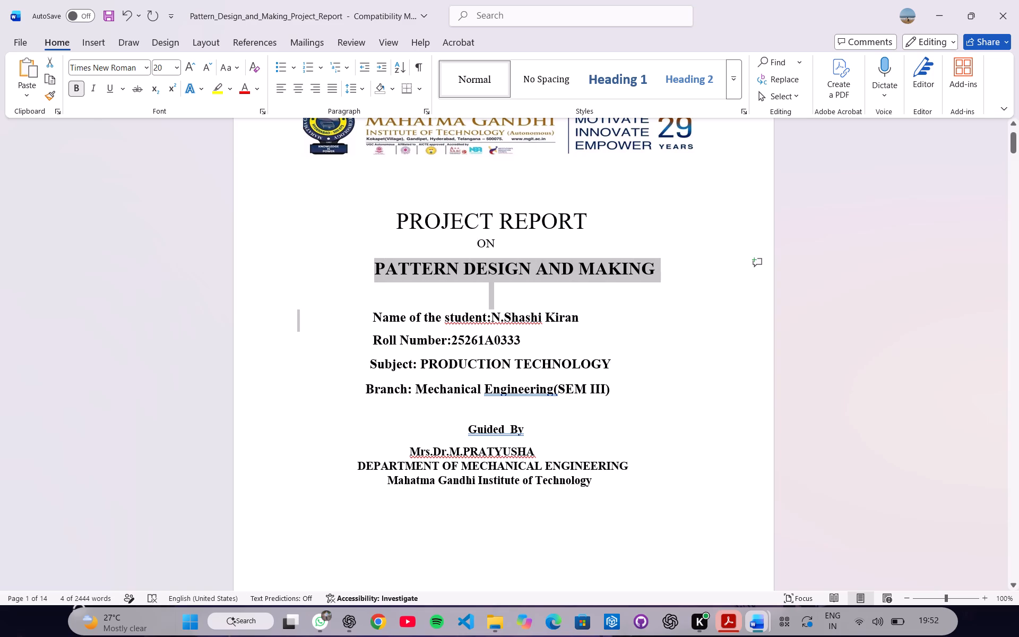
{"action": "left_click", "coordinate": [305, 377]}
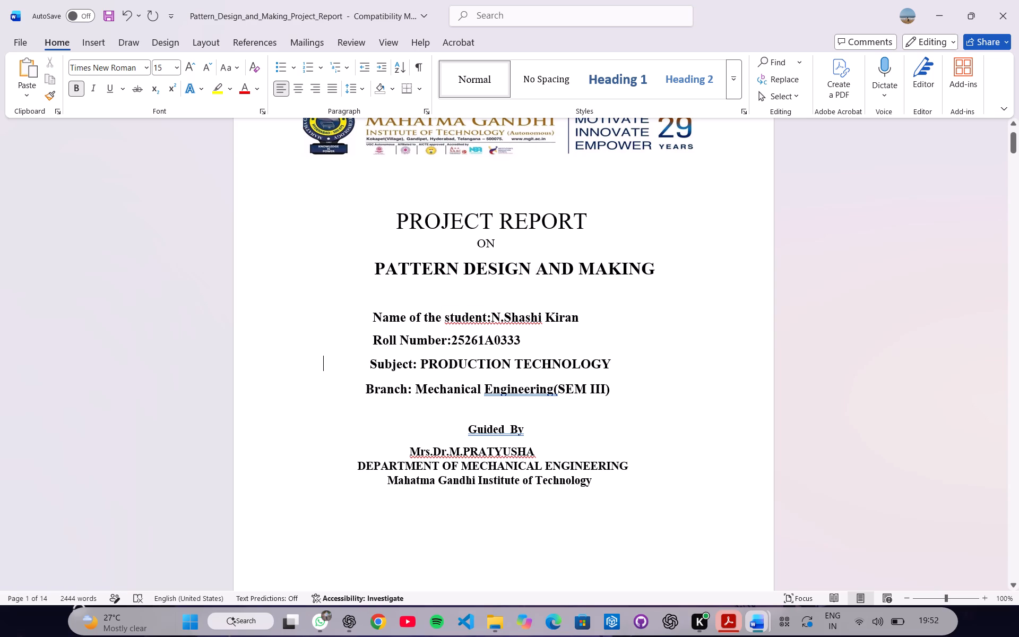
Remove the page break before the CERTIFICATE heading and delete the leftover "Submitted to" line of the original cover.
{"action": "scroll", "coordinate": [669, 338], "scroll_direction": "down", "scroll_amount": 4}
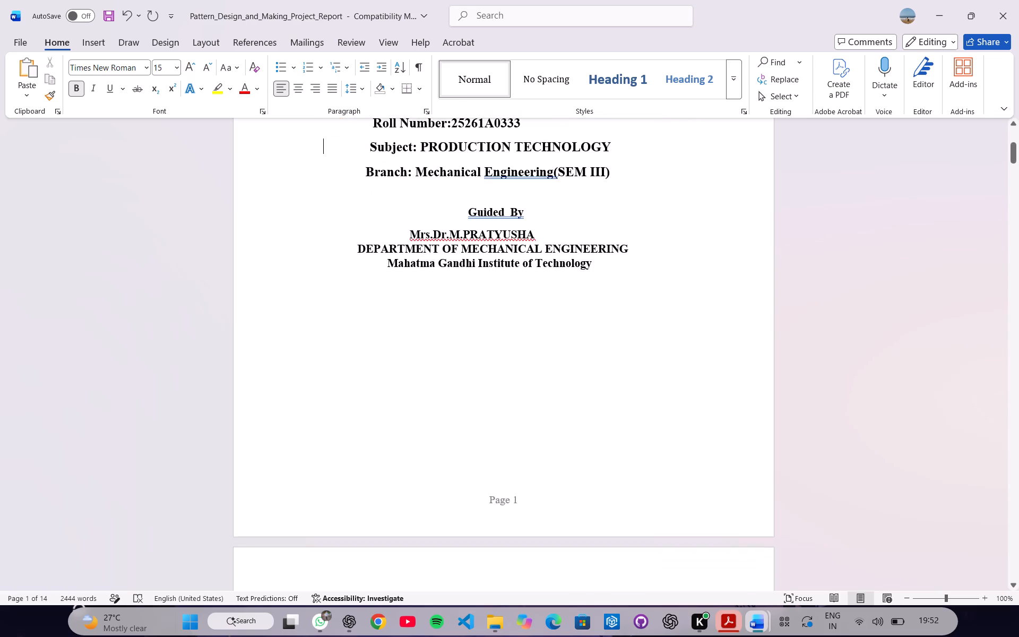
{"action": "scroll", "coordinate": [669, 338], "scroll_direction": "down", "scroll_amount": 7}
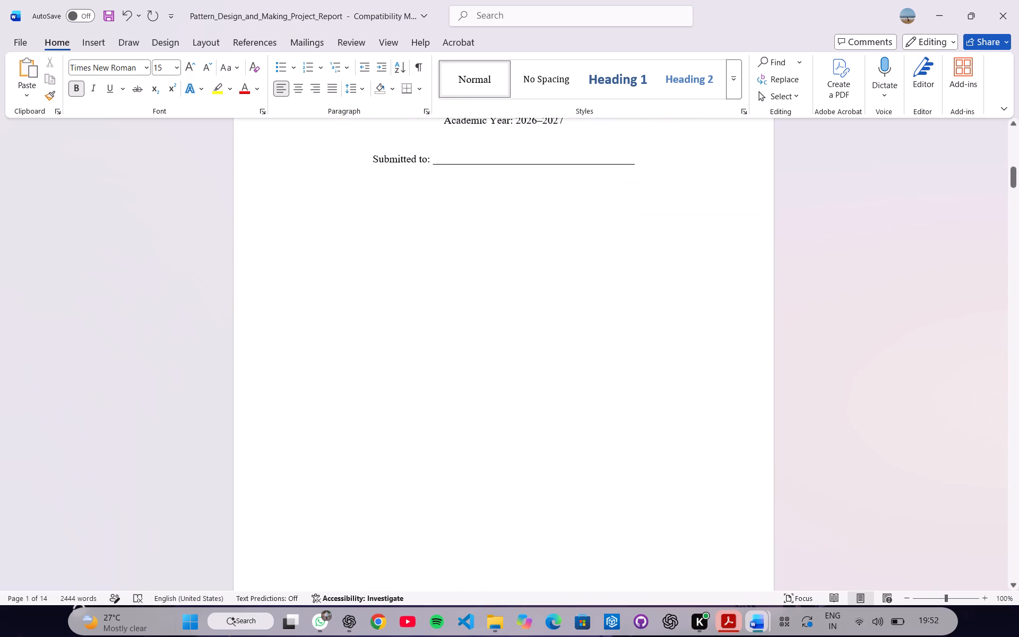
{"action": "left_click", "coordinate": [581, 425]}
{"action": "key", "text": "BackSpace"}
{"action": "key", "text": "BackSpace"}
{"action": "key", "text": "BackSpace"}
{"action": "key", "text": "BackSpace"}
{"action": "key", "text": "BackSpace"}
{"action": "key", "text": "BackSpace"}
{"action": "key", "text": "BackSpace"}
{"action": "key", "text": "BackSpace"}
{"action": "key", "text": "BackSpace"}
{"action": "key", "text": "BackSpace"}
{"action": "key", "text": "BackSpace"}
{"action": "key", "text": "BackSpace"}
{"action": "key", "text": "BackSpace"}
{"action": "key", "text": "BackSpace"}
{"action": "key", "text": "BackSpace"}
{"action": "key", "text": "BackSpace"}
{"action": "key", "text": "BackSpace"}
{"action": "key", "text": "BackSpace"}
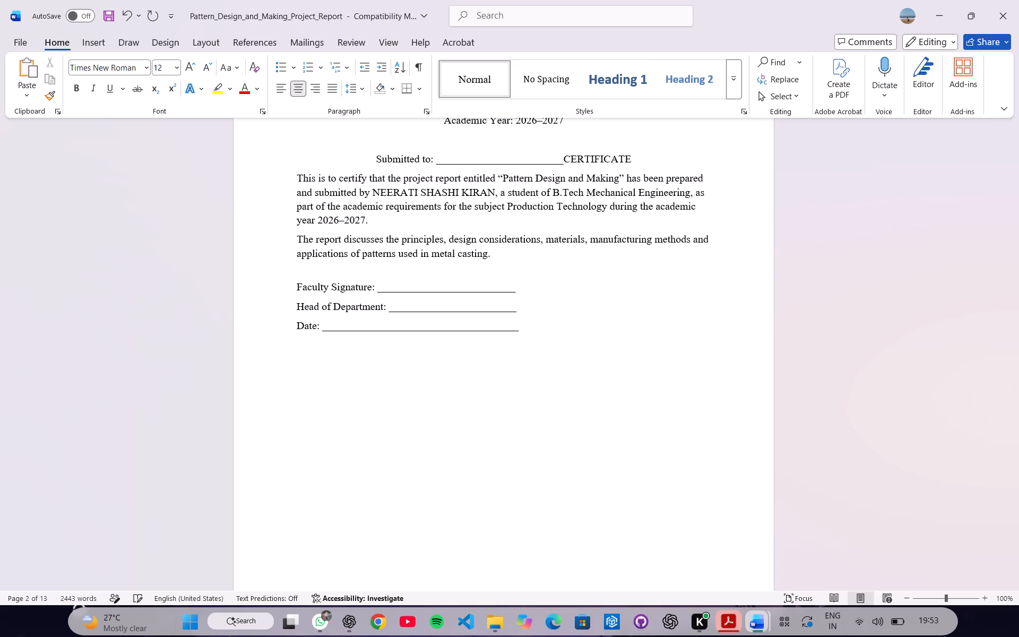
{"action": "key", "text": "BackSpace"}
{"action": "key", "text": "BackSpace"}
{"action": "key", "text": "BackSpace"}
{"action": "key", "text": "BackSpace"}
{"action": "key", "text": "BackSpace"}
{"action": "key", "text": "BackSpace"}
{"action": "key", "text": "BackSpace"}
{"action": "key", "text": "BackSpace"}
{"action": "key", "text": "BackSpace"}
{"action": "key", "text": "BackSpace"}
{"action": "key", "text": "BackSpace"}
{"action": "key", "text": "BackSpace"}
{"action": "key", "text": "BackSpace"}
{"action": "key", "text": "BackSpace"}
{"action": "key", "text": "BackSpace"}
{"action": "key", "text": "BackSpace"}
{"action": "key", "text": "BackSpace"}
{"action": "key", "text": "BackSpace"}
{"action": "key", "text": "BackSpace"}
{"action": "key", "text": "BackSpace"}
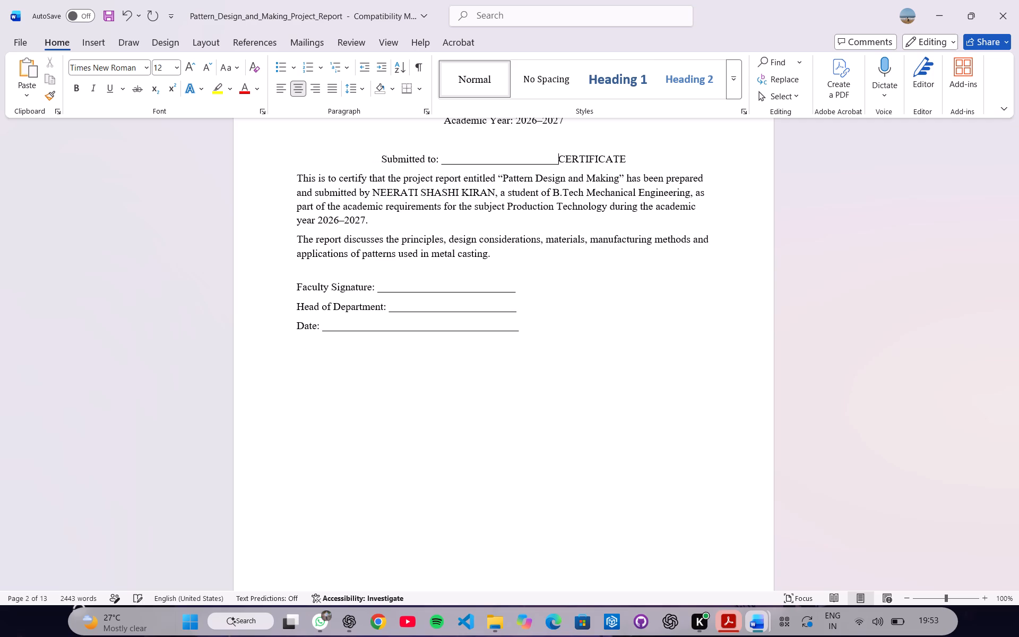
{"action": "key", "text": "BackSpace"}
{"action": "key", "text": "BackSpace"}
{"action": "key", "text": "BackSpace"}
{"action": "key", "text": "BackSpace"}
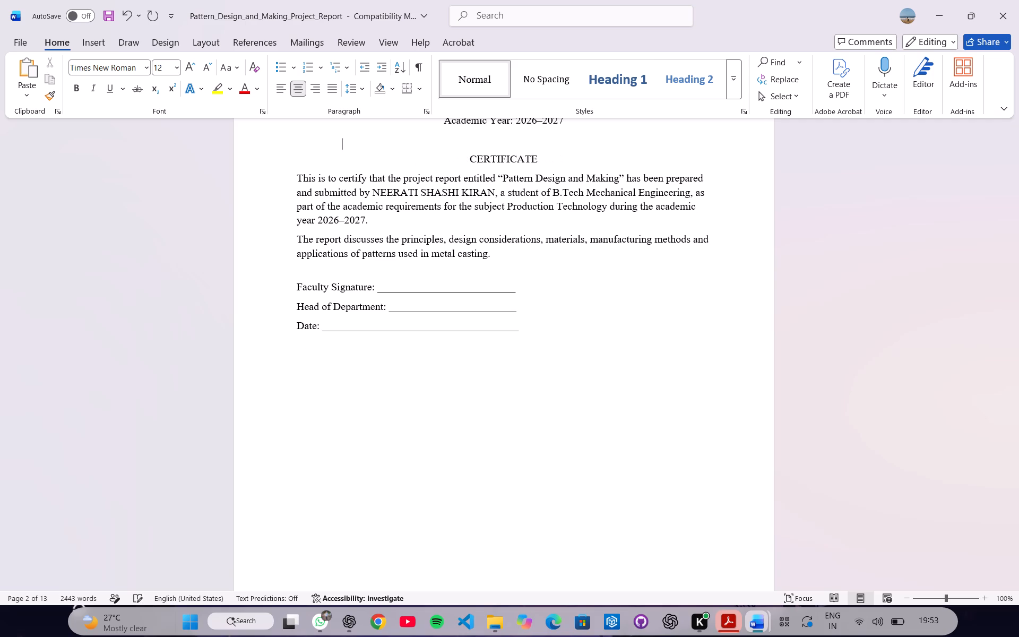
Delete the blank space and the "Academic Year: 2026–2027" line above the CERTIFICATE heading.
{"action": "key", "text": "BackSpace"}
{"action": "key", "text": "BackSpace"}
{"action": "key", "text": "BackSpace"}
{"action": "key", "text": "BackSpace"}
{"action": "key", "text": "BackSpace"}
{"action": "key", "text": "BackSpace"}
{"action": "key", "text": "BackSpace"}
{"action": "key", "text": "BackSpace"}
{"action": "key", "text": "BackSpace"}
{"action": "key", "text": "BackSpace"}
{"action": "key", "text": "BackSpace"}
{"action": "key", "text": "BackSpace"}
{"action": "key", "text": "BackSpace"}
{"action": "key", "text": "BackSpace"}
{"action": "key", "text": "BackSpace"}
{"action": "key", "text": "BackSpace"}
{"action": "key", "text": "BackSpace"}
{"action": "key", "text": "BackSpace"}
{"action": "key", "text": "BackSpace"}
{"action": "key", "text": "BackSpace"}
{"action": "key", "text": "BackSpace"}
{"action": "key", "text": "BackSpace"}
{"action": "key", "text": "BackSpace"}
{"action": "key", "text": "BackSpace"}
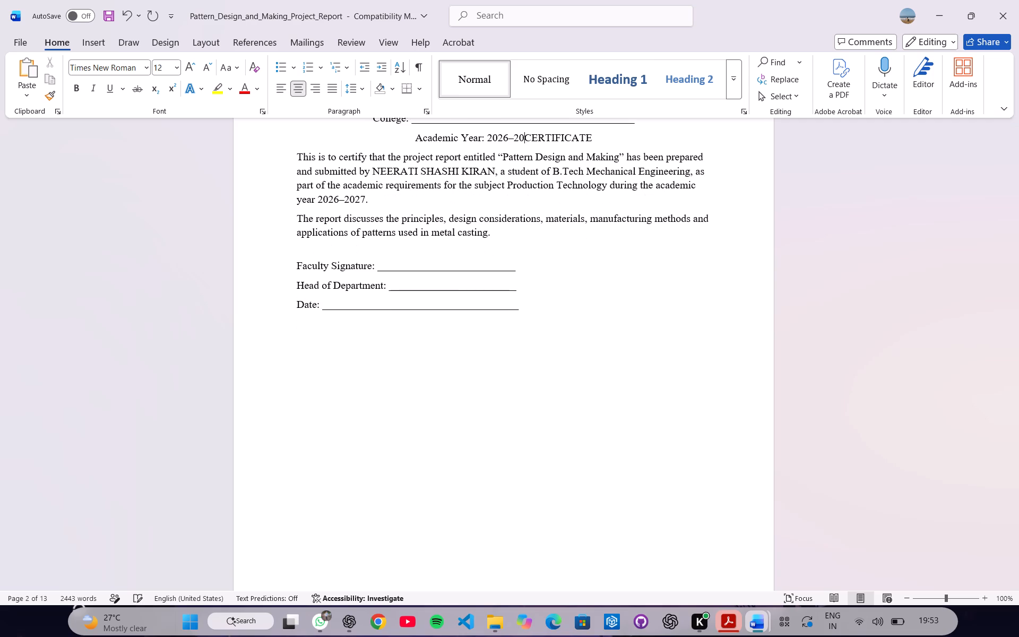
{"action": "key", "text": "BackSpace"}
{"action": "key", "text": "BackSpace"}
{"action": "key", "text": "BackSpace"}
{"action": "key", "text": "BackSpace"}
{"action": "key", "text": "BackSpace"}
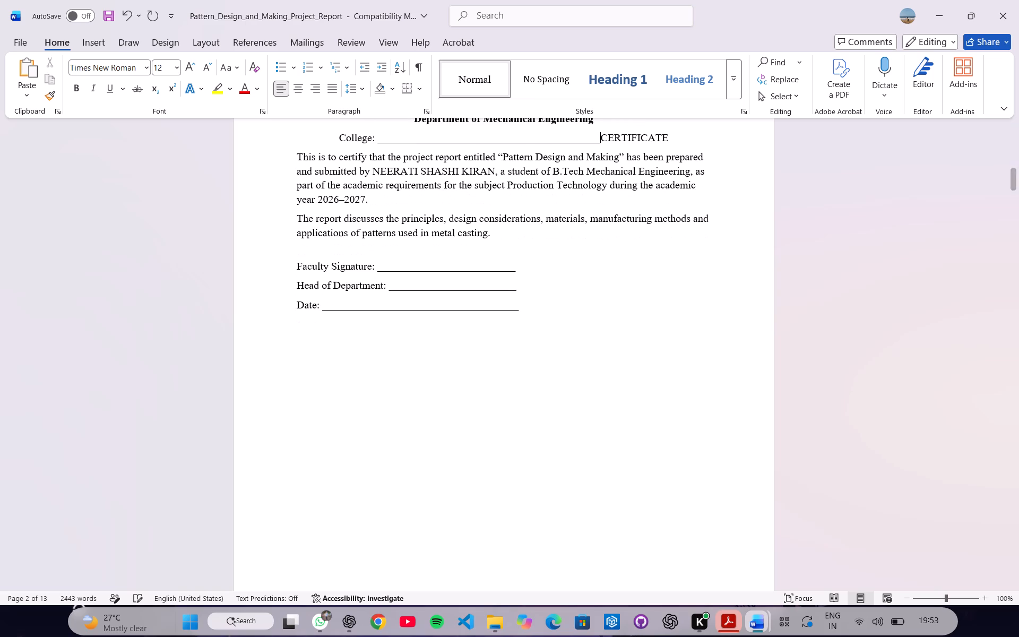
Delete the leftover College and Department of Mechanical Engineering lines so that page 2 starts with the CERTIFICATE heading.
{"action": "key", "text": "BackSpace"}
{"action": "key", "text": "BackSpace"}
{"action": "key", "text": "BackSpace"}
{"action": "key", "text": "BackSpace"}
{"action": "key", "text": "BackSpace"}
{"action": "key", "text": "BackSpace"}
{"action": "key", "text": "BackSpace"}
{"action": "key", "text": "BackSpace"}
{"action": "key", "text": "BackSpace"}
{"action": "key", "text": "BackSpace"}
{"action": "key", "text": "BackSpace"}
{"action": "key", "text": "BackSpace"}
{"action": "key", "text": "BackSpace"}
{"action": "key", "text": "BackSpace"}
{"action": "key", "text": "BackSpace"}
{"action": "key", "text": "BackSpace"}
{"action": "key", "text": "BackSpace"}
{"action": "key", "text": "BackSpace"}
{"action": "key", "text": "BackSpace"}
{"action": "key", "text": "BackSpace"}
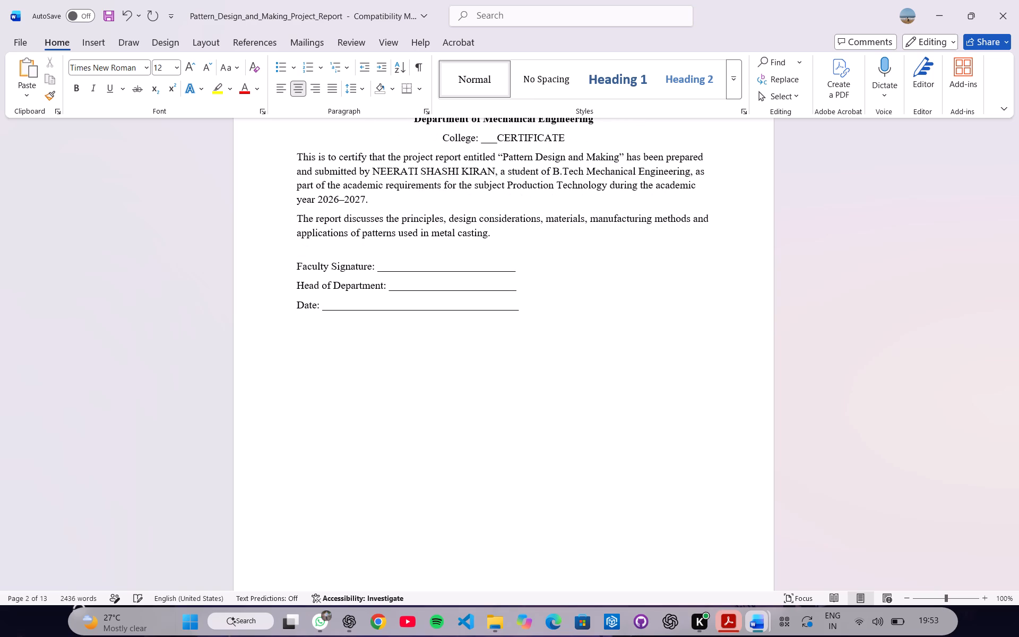
{"action": "key", "text": "BackSpace"}
{"action": "key", "text": "BackSpace"}
{"action": "key", "text": "BackSpace"}
{"action": "key", "text": "BackSpace"}
{"action": "key", "text": "BackSpace"}
{"action": "key", "text": "BackSpace"}
{"action": "key", "text": "BackSpace"}
{"action": "key", "text": "BackSpace"}
{"action": "key", "text": "BackSpace"}
{"action": "key", "text": "BackSpace"}
{"action": "key", "text": "BackSpace"}
{"action": "key", "text": "BackSpace"}
{"action": "key", "text": "BackSpace"}
{"action": "key", "text": "BackSpace"}
{"action": "key", "text": "BackSpace"}
{"action": "key", "text": "BackSpace"}
{"action": "key", "text": "BackSpace"}
{"action": "key", "text": "BackSpace"}
{"action": "key", "text": "BackSpace"}
{"action": "key", "text": "BackSpace"}
{"action": "key", "text": "BackSpace"}
{"action": "key", "text": "BackSpace"}
{"action": "key", "text": "BackSpace"}
{"action": "key", "text": "BackSpace"}
{"action": "key", "text": "BackSpace"}
{"action": "key", "text": "BackSpace"}
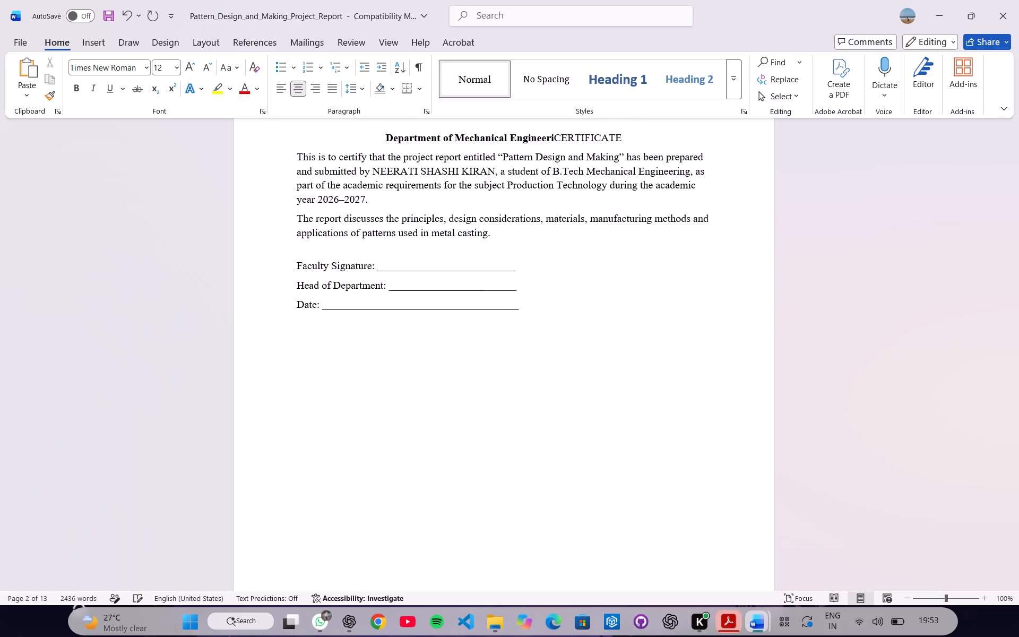
{"action": "key", "text": "BackSpace"}
{"action": "key", "text": "BackSpace"}
{"action": "key", "text": "BackSpace"}
{"action": "key", "text": "BackSpace"}
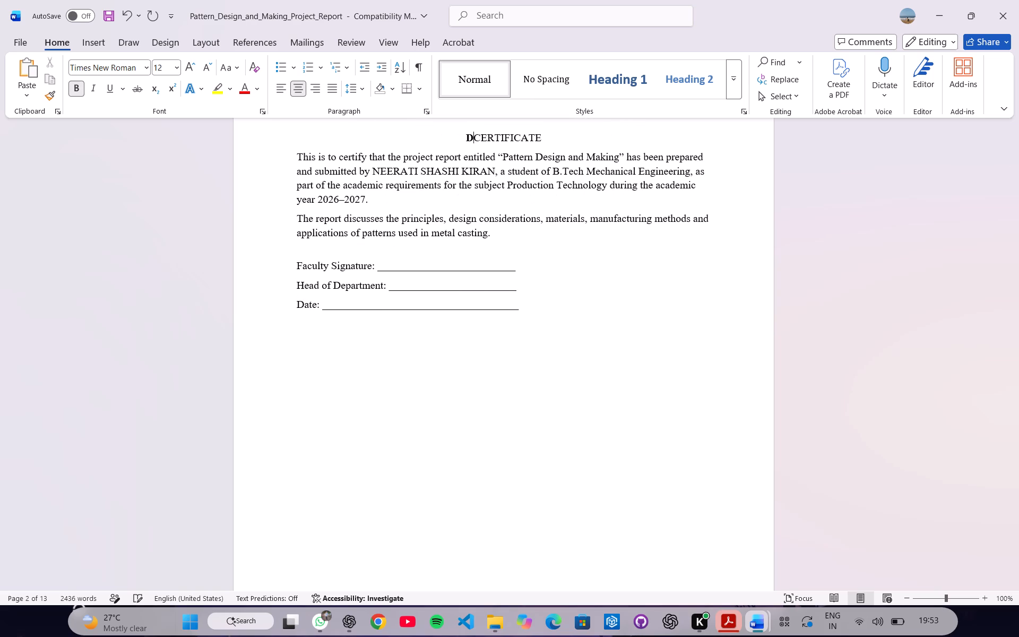
{"action": "key", "text": "BackSpace"}
Delete the blank page between the INDEX table and the 1. INTRODUCTION section.
{"action": "scroll", "coordinate": [581, 425], "scroll_direction": "up", "scroll_amount": 1}
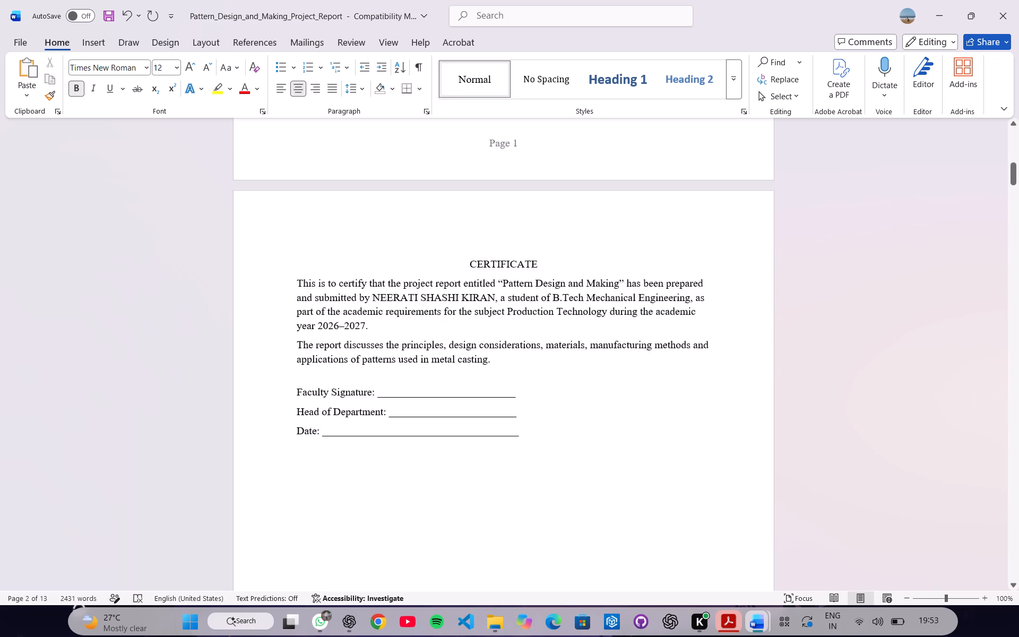
{"action": "scroll", "coordinate": [581, 425], "scroll_direction": "up", "scroll_amount": 5}
{"action": "scroll", "coordinate": [581, 425], "scroll_direction": "down", "scroll_amount": 1}
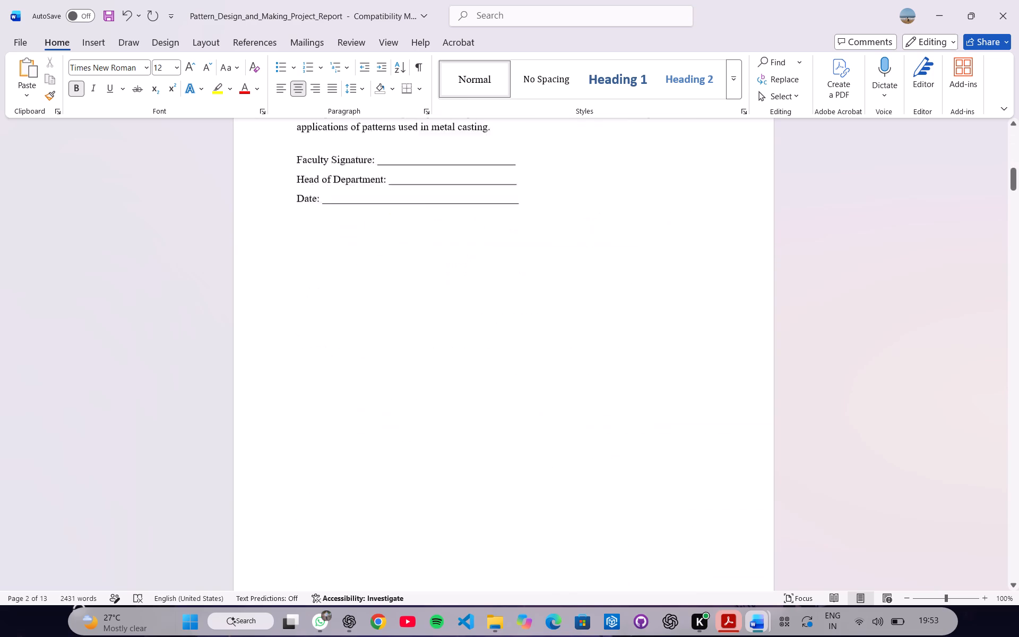
{"action": "scroll", "coordinate": [581, 425], "scroll_direction": "down", "scroll_amount": 5}
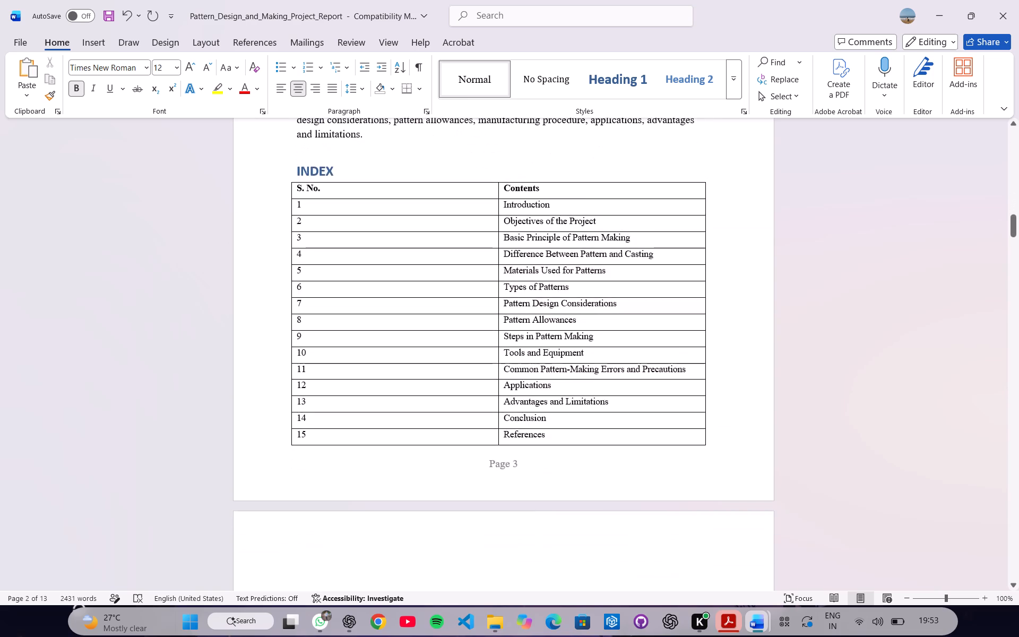
{"action": "scroll", "coordinate": [581, 425], "scroll_direction": "down", "scroll_amount": 2}
{"action": "scroll", "coordinate": [581, 425], "scroll_direction": "up", "scroll_amount": 1}
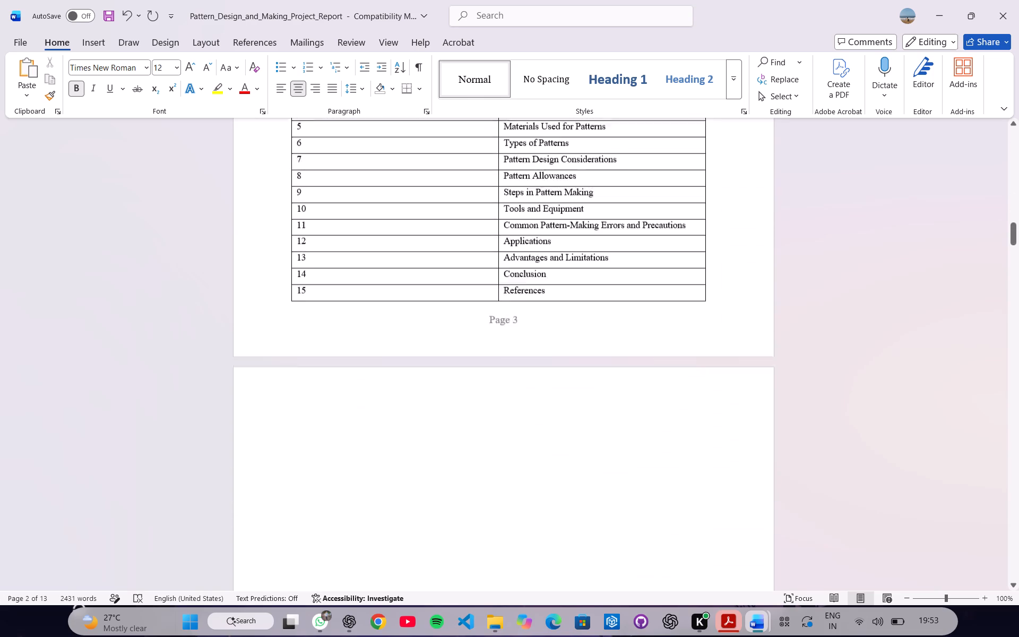
{"action": "scroll", "coordinate": [581, 425], "scroll_direction": "up", "scroll_amount": 1}
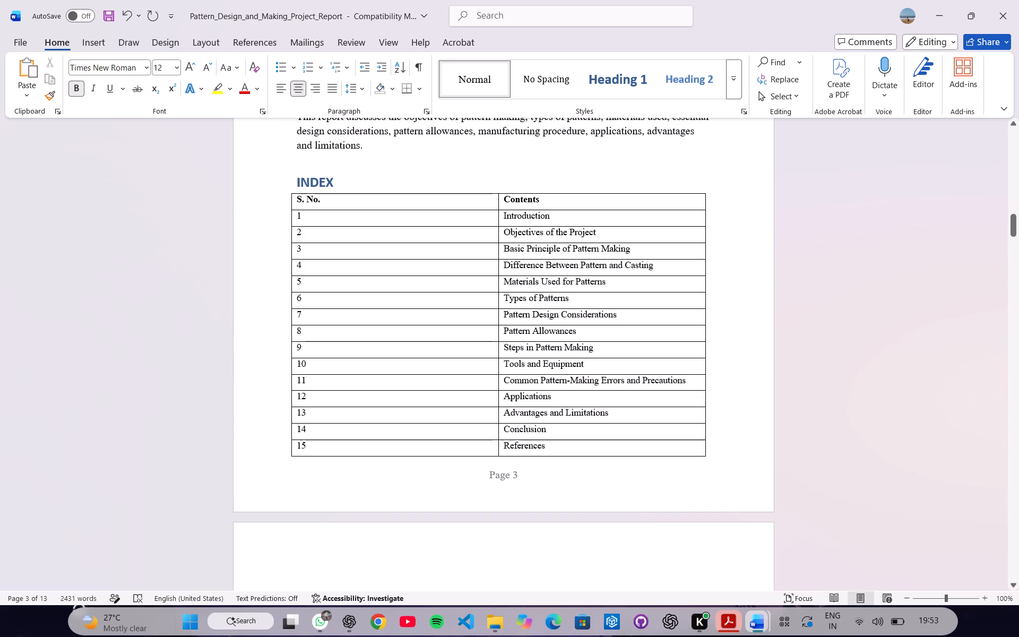
{"action": "scroll", "coordinate": [581, 425], "scroll_direction": "down", "scroll_amount": 4}
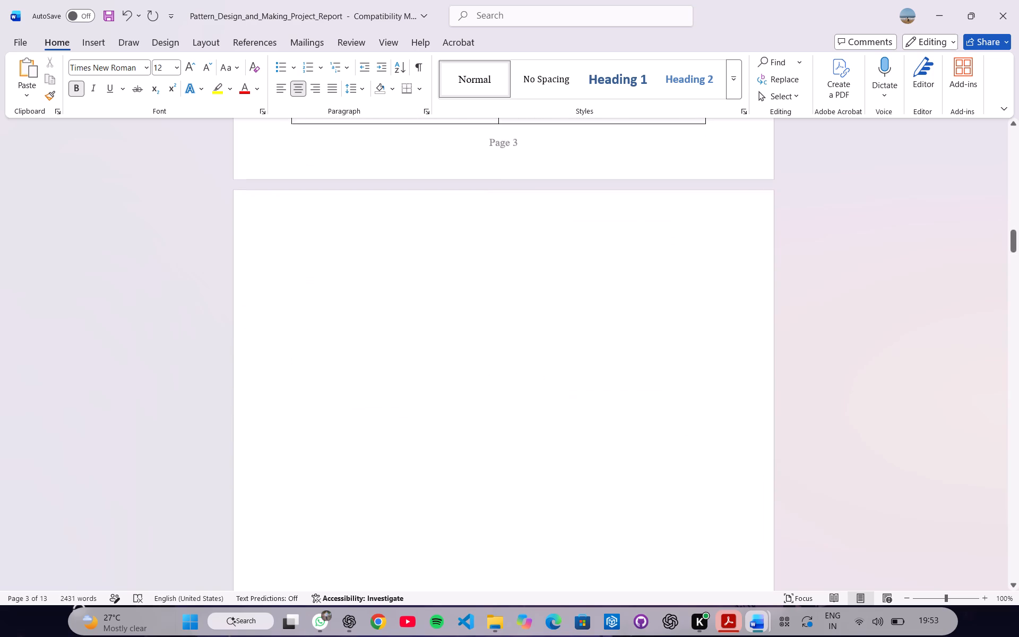
{"action": "scroll", "coordinate": [581, 425], "scroll_direction": "down", "scroll_amount": 4}
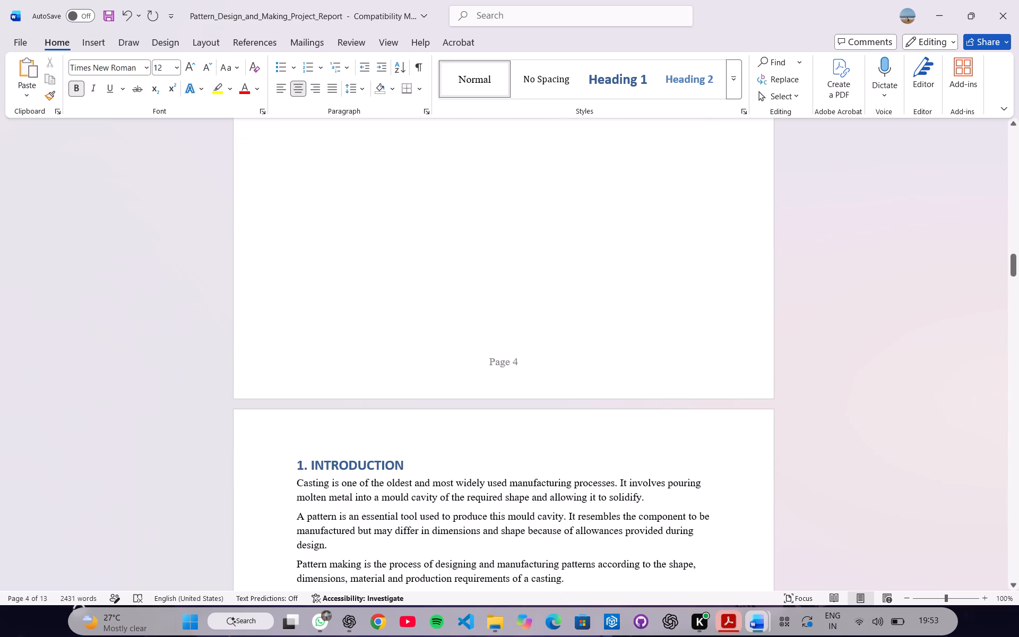
{"action": "left_click", "coordinate": [391, 264]}
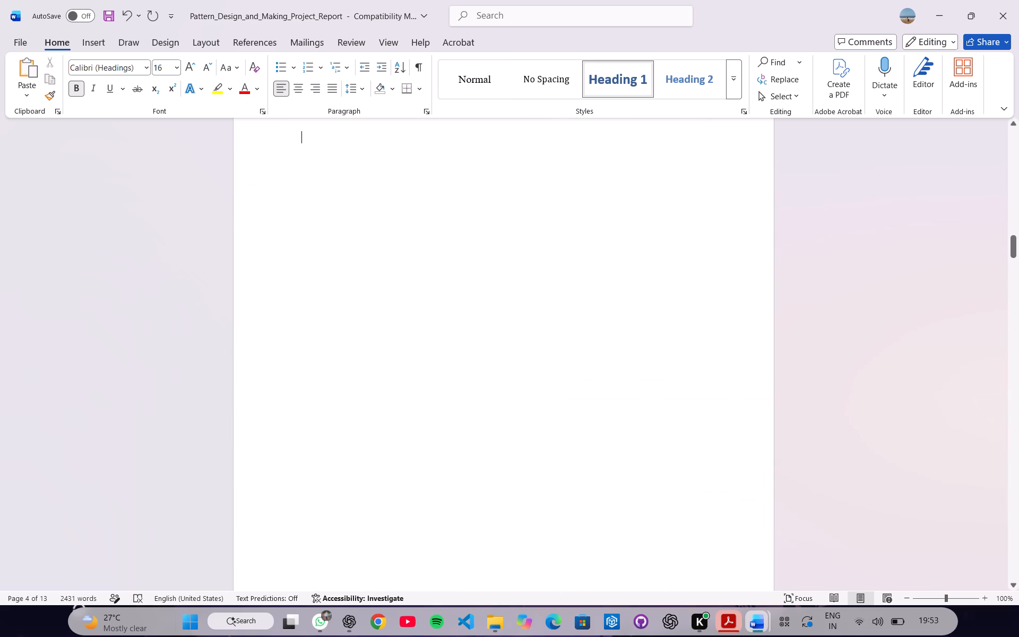
{"action": "key", "text": "BackSpace"}
Review the report's layout and content from the acknowledgement and index through the Materials Used for Patterns section, including the diagram instruction.
{"action": "scroll", "coordinate": [391, 264], "scroll_direction": "up", "scroll_amount": 1}
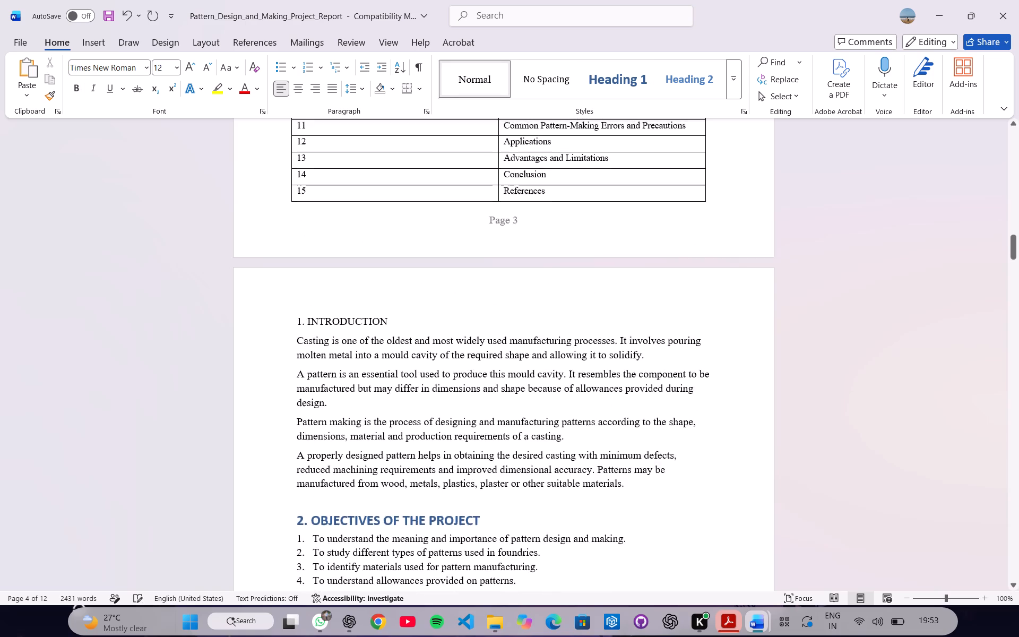
{"action": "scroll", "coordinate": [391, 264], "scroll_direction": "up", "scroll_amount": 1}
{"action": "scroll", "coordinate": [391, 264], "scroll_direction": "down", "scroll_amount": 4}
{"action": "scroll", "coordinate": [391, 264], "scroll_direction": "up", "scroll_amount": 1}
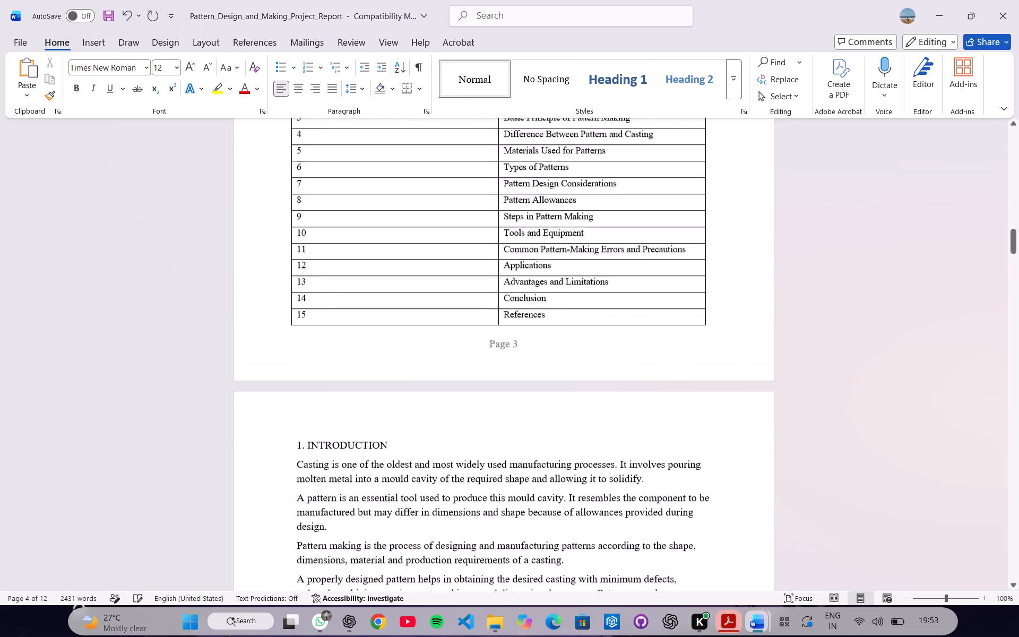
{"action": "scroll", "coordinate": [391, 264], "scroll_direction": "down", "scroll_amount": 1}
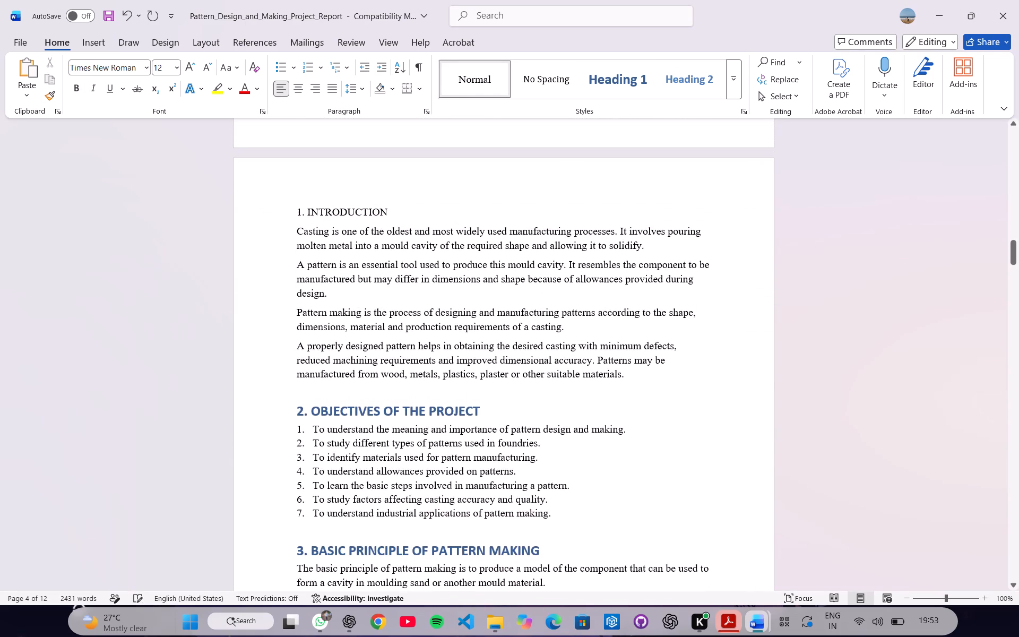
{"action": "scroll", "coordinate": [516, 380], "scroll_direction": "down", "scroll_amount": 4}
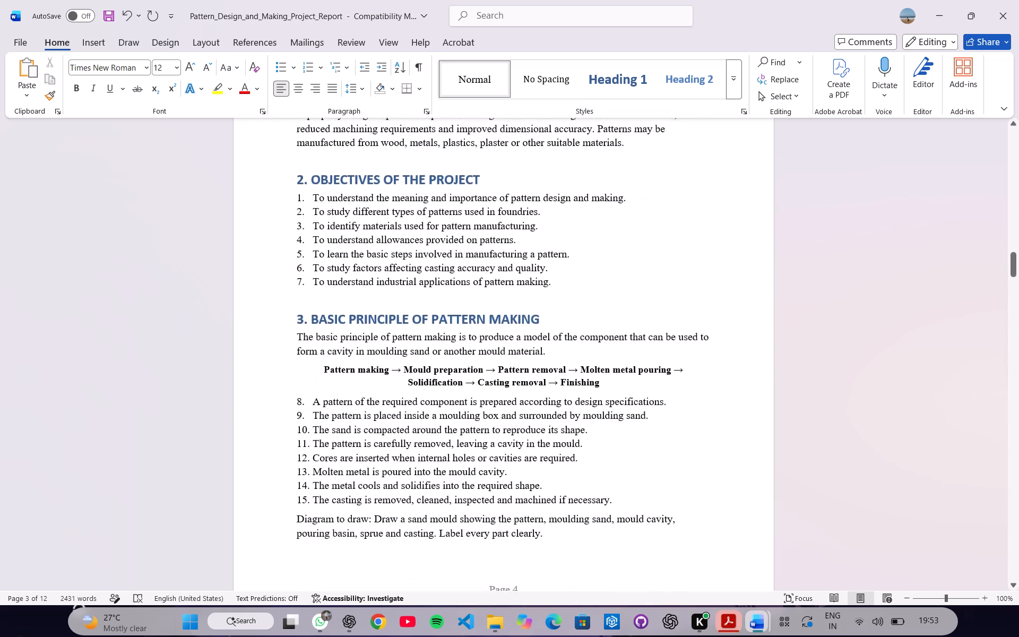
{"action": "scroll", "coordinate": [516, 380], "scroll_direction": "down", "scroll_amount": 4}
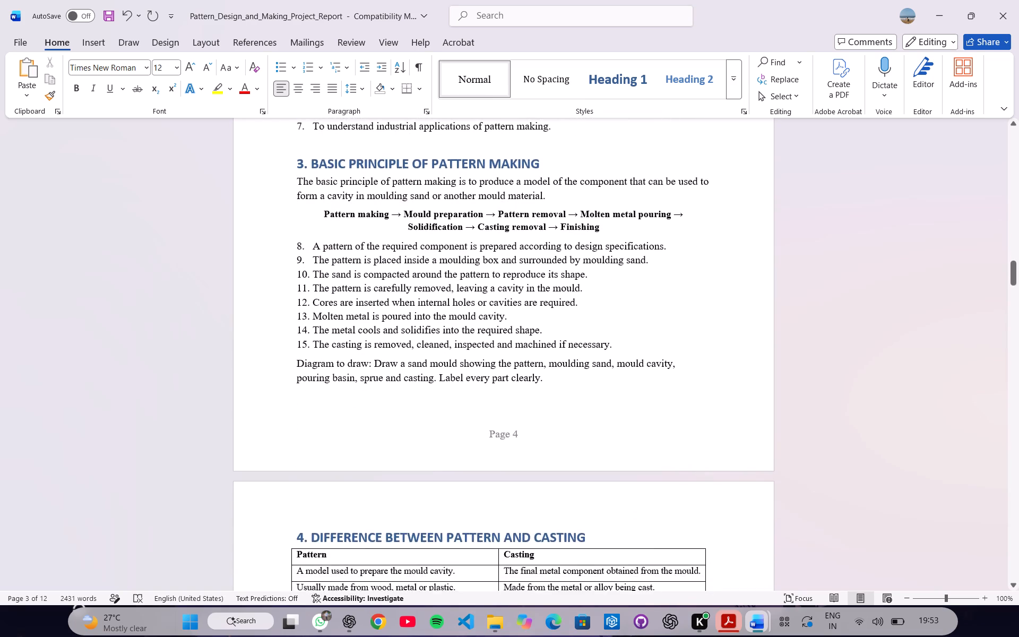
{"action": "scroll", "coordinate": [516, 380], "scroll_direction": "down", "scroll_amount": 4}
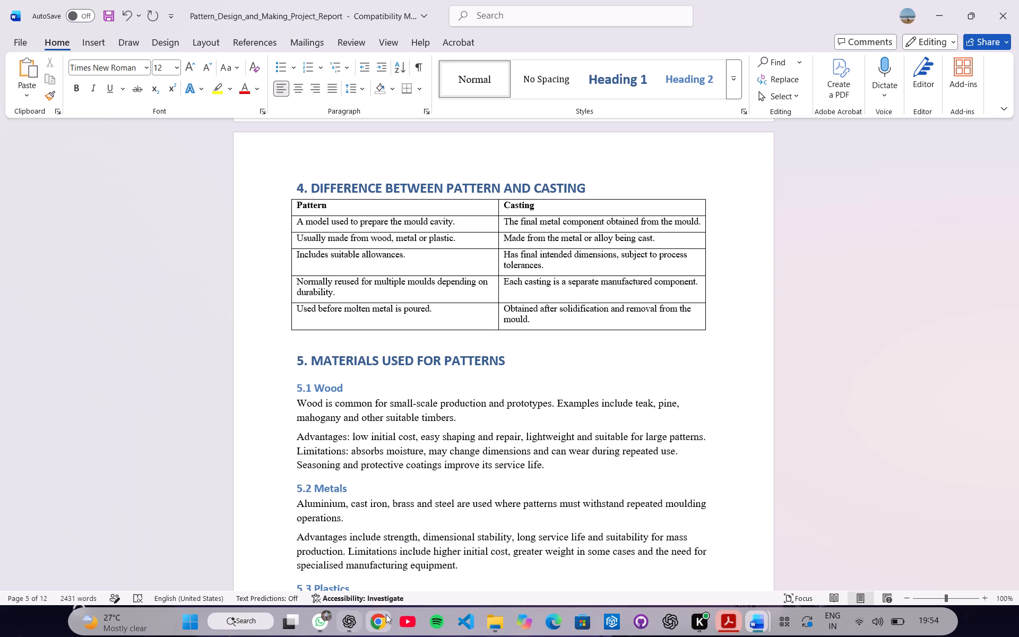
{"action": "scroll", "coordinate": [503, 282], "scroll_direction": "up", "scroll_amount": 8}
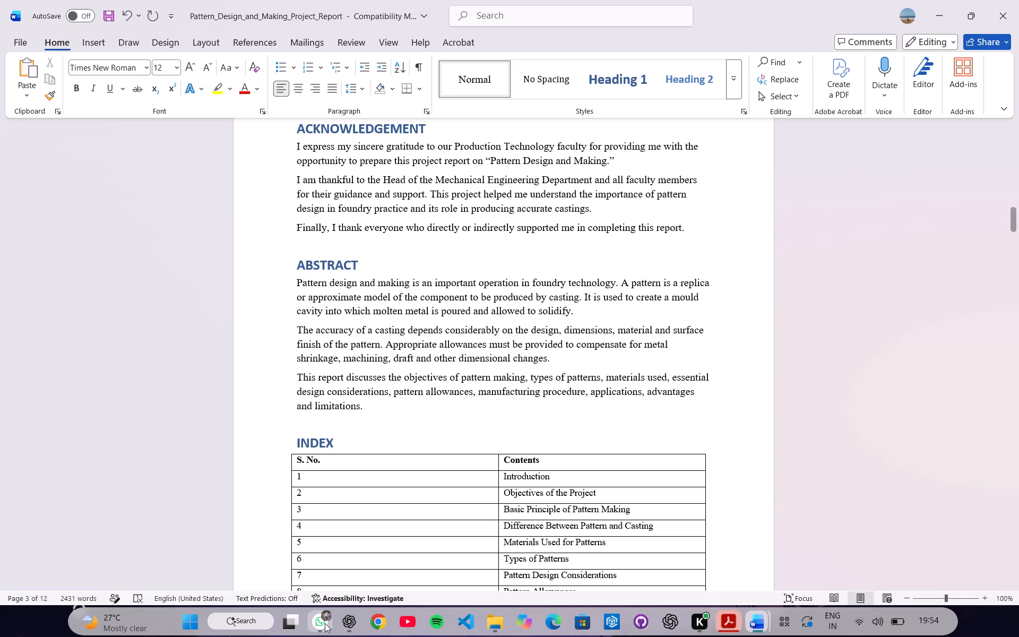
Switch to Chrome with the mgit.ac.in profile and search Google Images for "sand casting".
{"action": "left_click", "coordinate": [384, 621]}
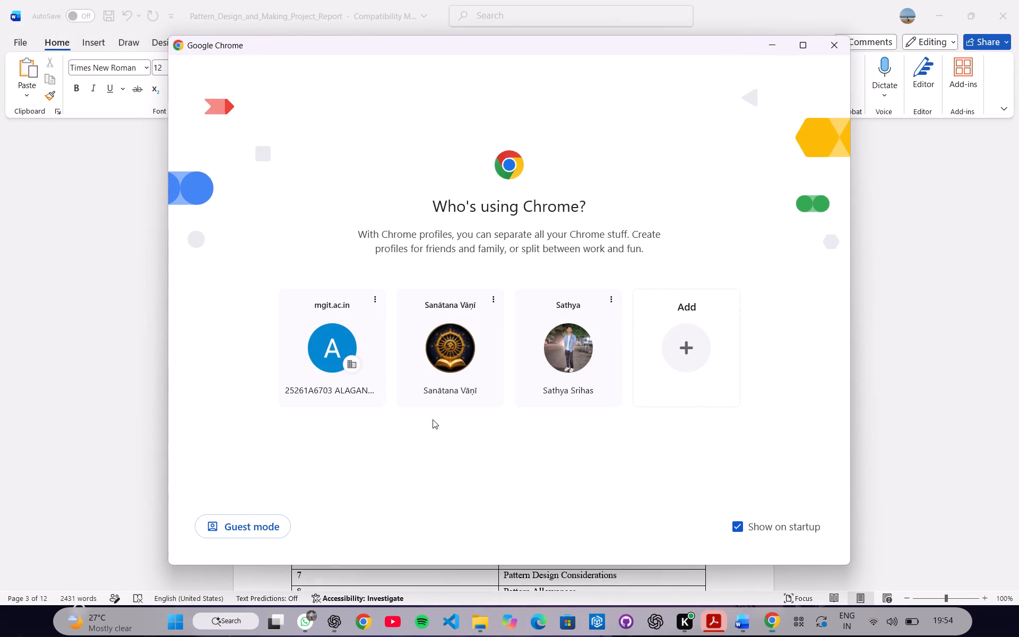
{"action": "left_click", "coordinate": [312, 346]}
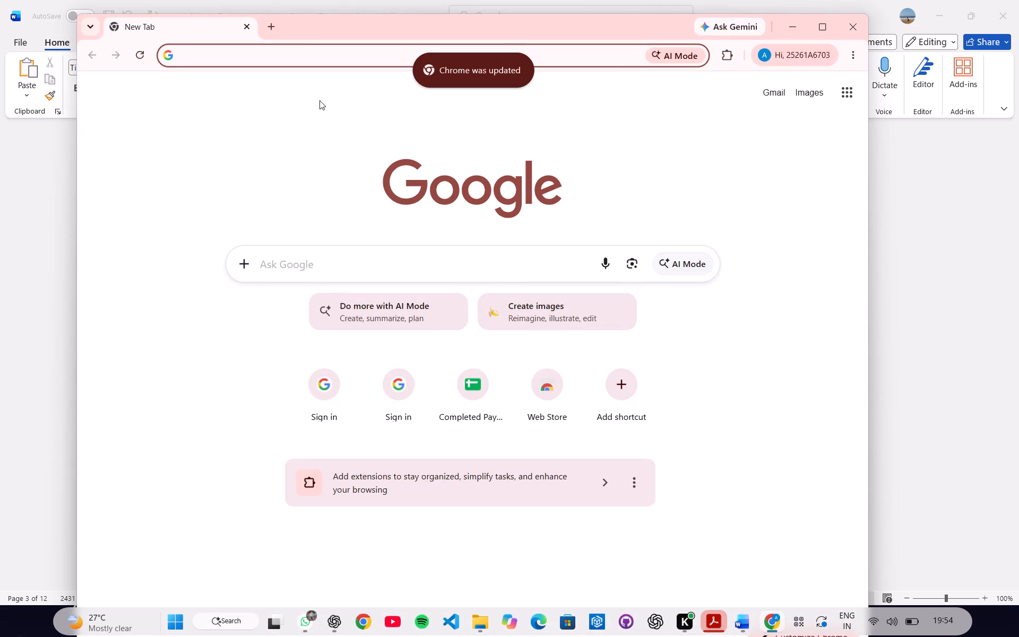
{"action": "type", "text": "SANDD"}
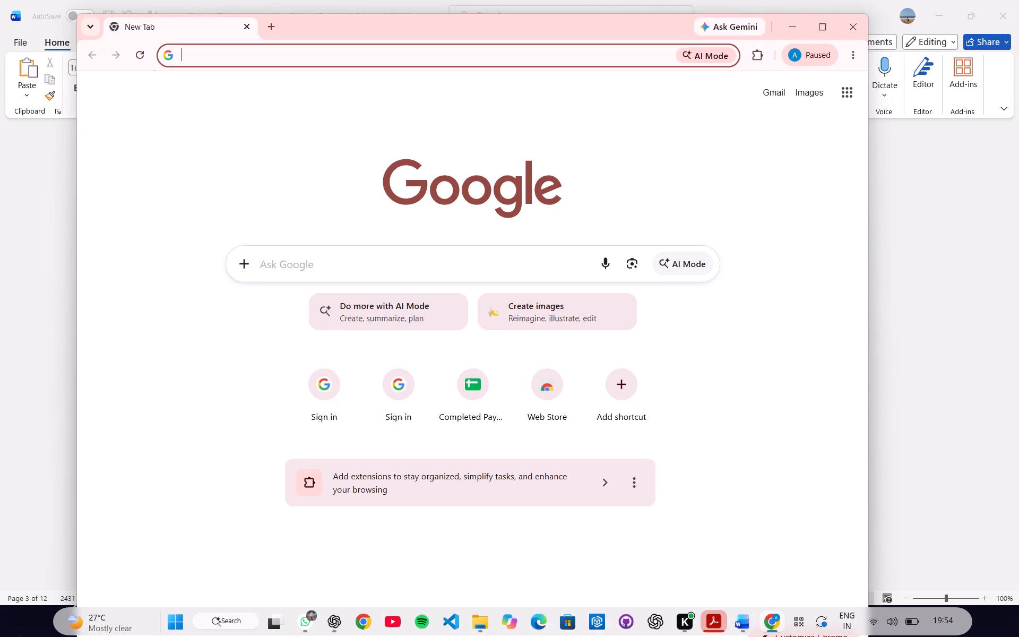
{"action": "type", "text": "sand"}
{"action": "key", "text": "space"}
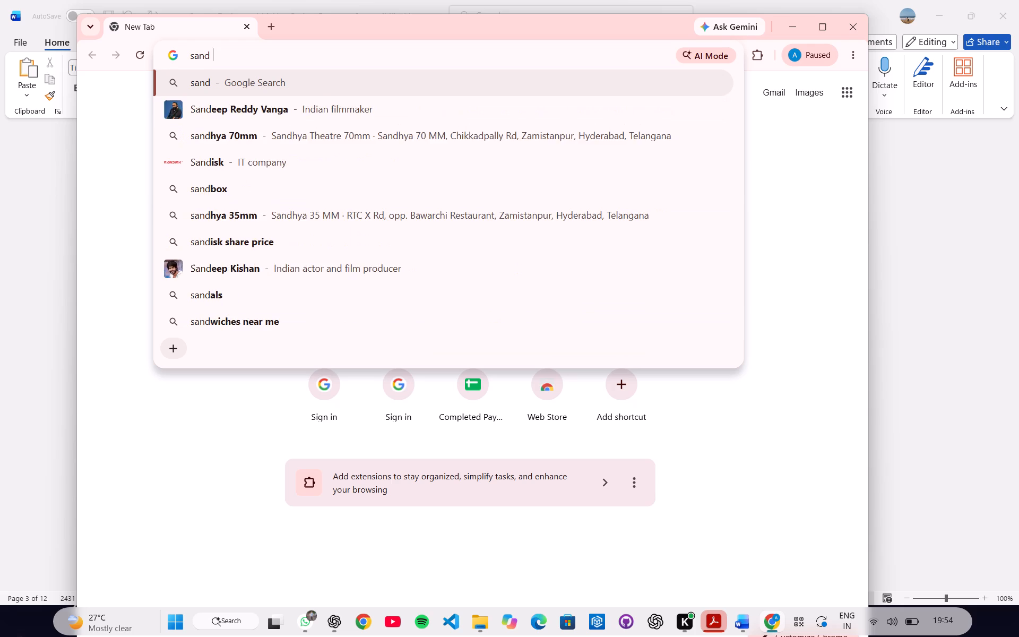
{"action": "type", "text": "casti"}
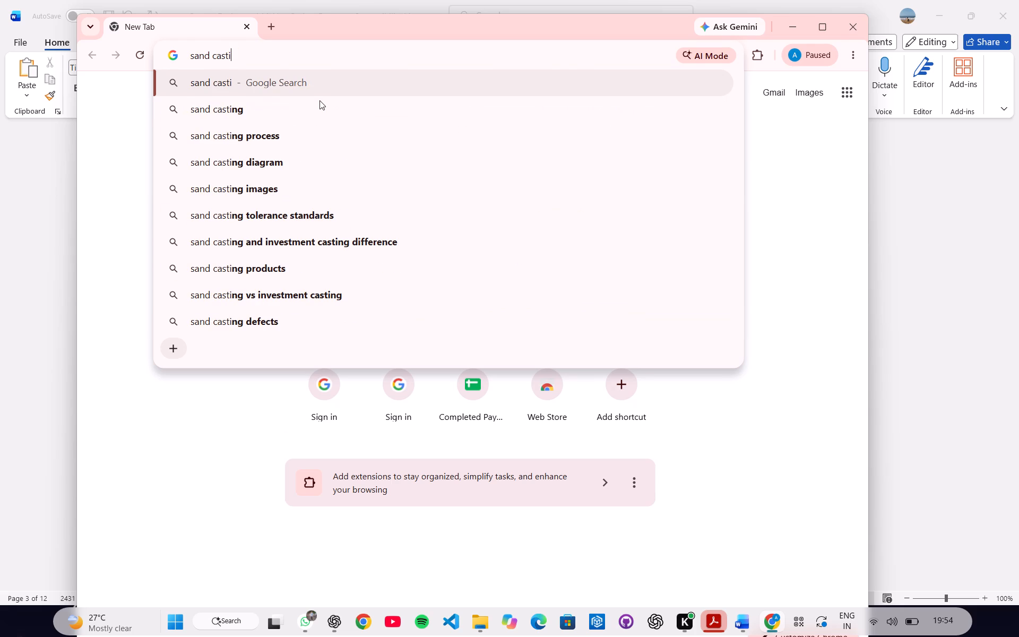
{"action": "left_click", "coordinate": [279, 102]}
{"action": "left_click", "coordinate": [286, 152]}
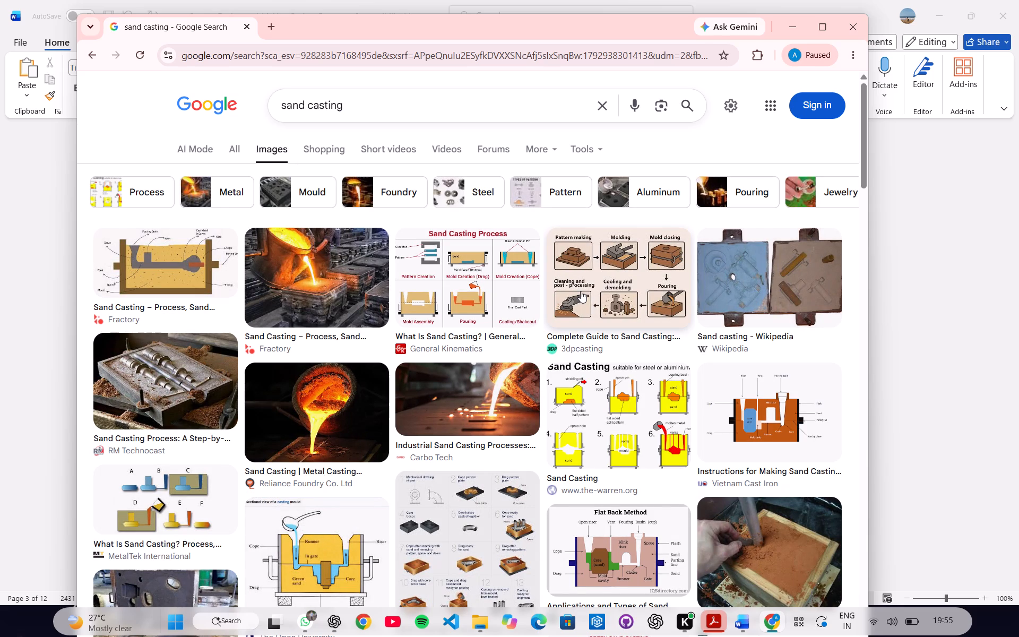
Preview the General Kinematics sand casting process image and browse the other image results for a suitable diagram.
{"action": "left_click", "coordinate": [471, 260]}
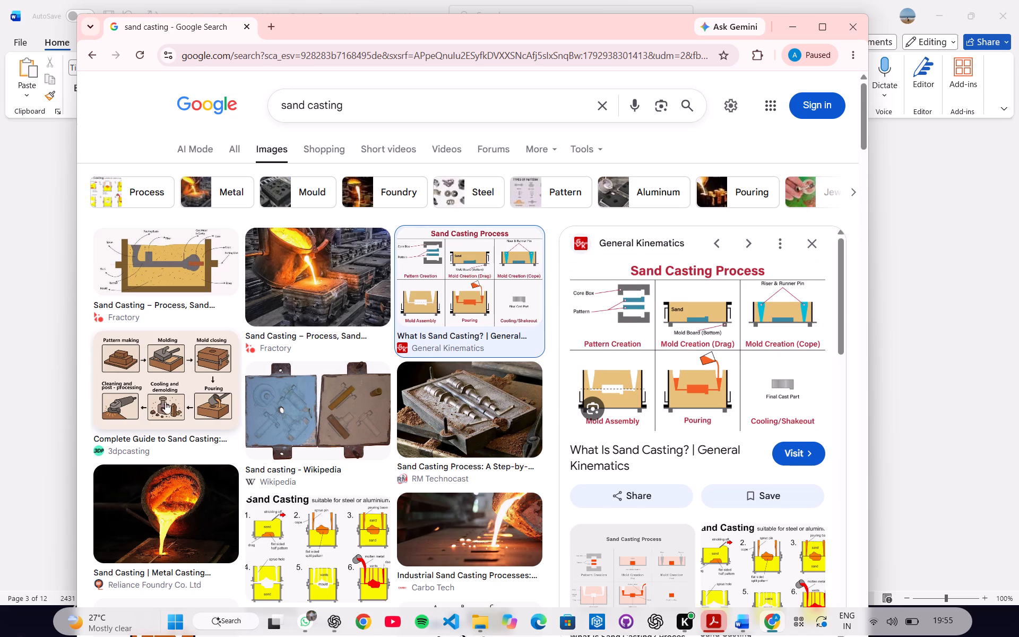
{"action": "scroll", "coordinate": [419, 384], "scroll_direction": "down", "scroll_amount": 4}
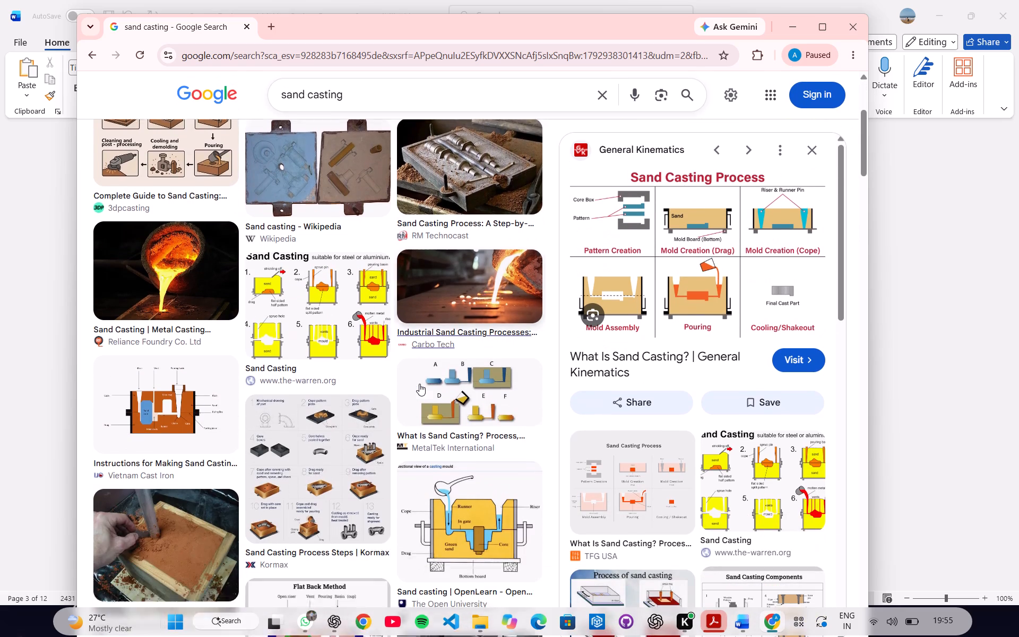
{"action": "scroll", "coordinate": [419, 384], "scroll_direction": "down", "scroll_amount": 6}
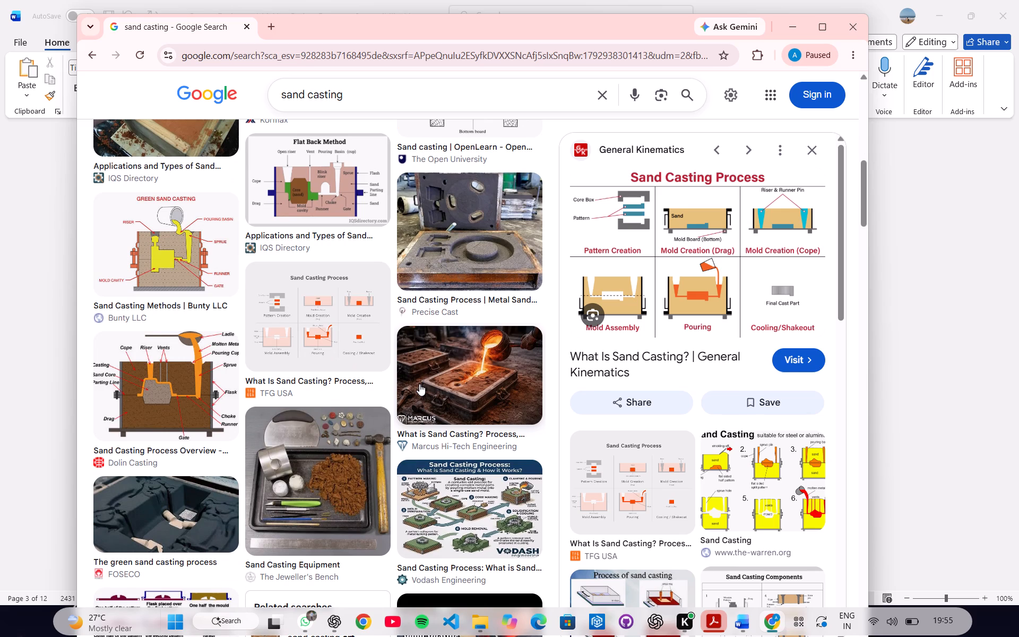
Search Google Images for "sand casting adarsh australia" and preview the Adarsh Australia Sand Casting diagram.
{"action": "left_click", "coordinate": [407, 95]}
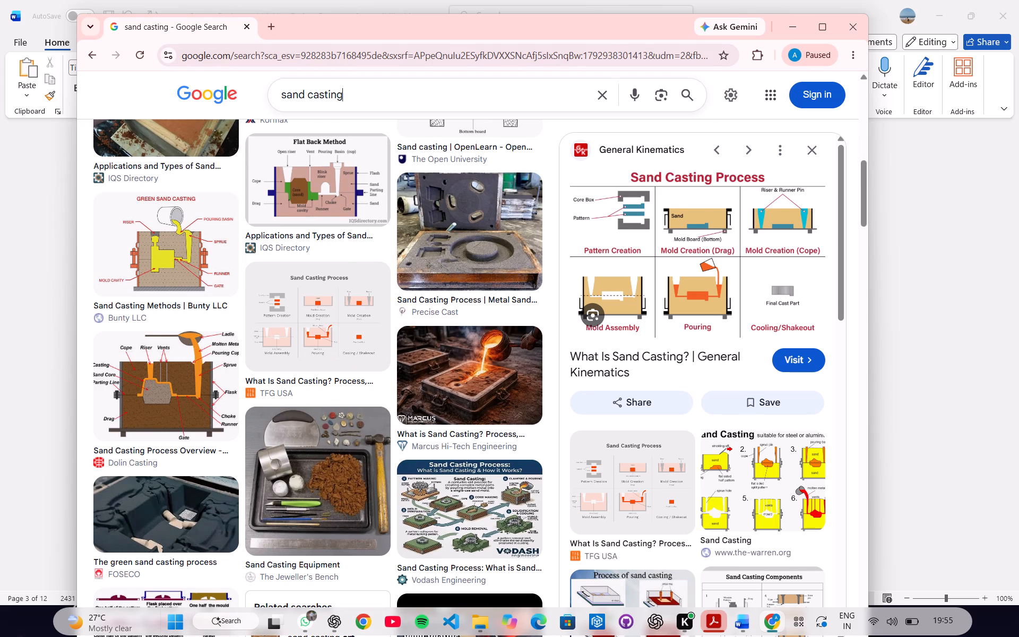
{"action": "key", "text": "space"}
{"action": "type", "text": "ada"}
{"action": "type", "text": "rsh austrai"}
{"action": "key", "text": "BackSpace"}
{"action": "type", "text": "lia"}
{"action": "key", "text": "Return"}
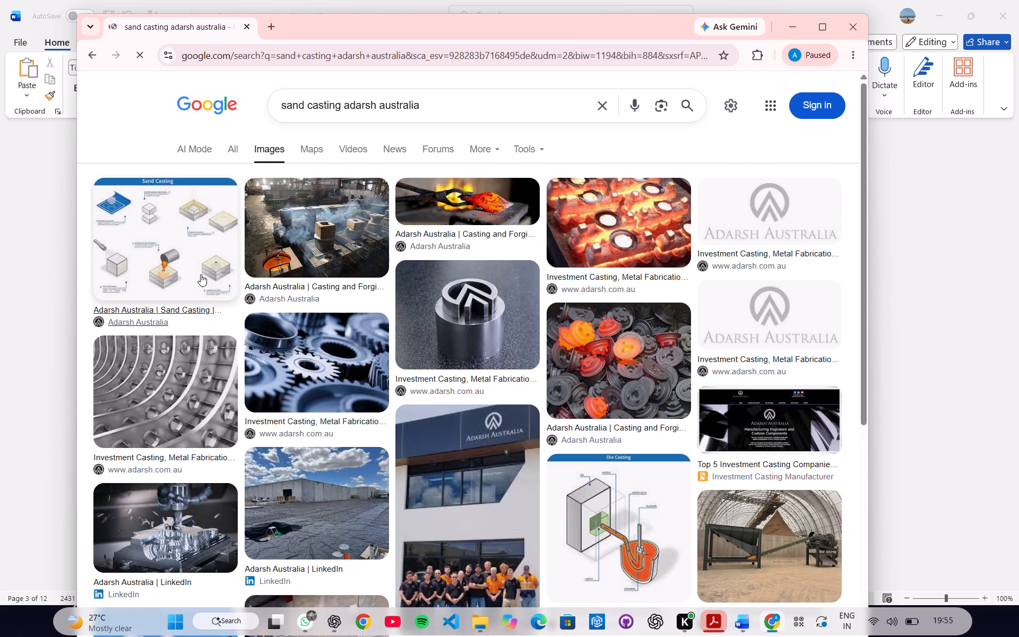
{"action": "left_click", "coordinate": [182, 228]}
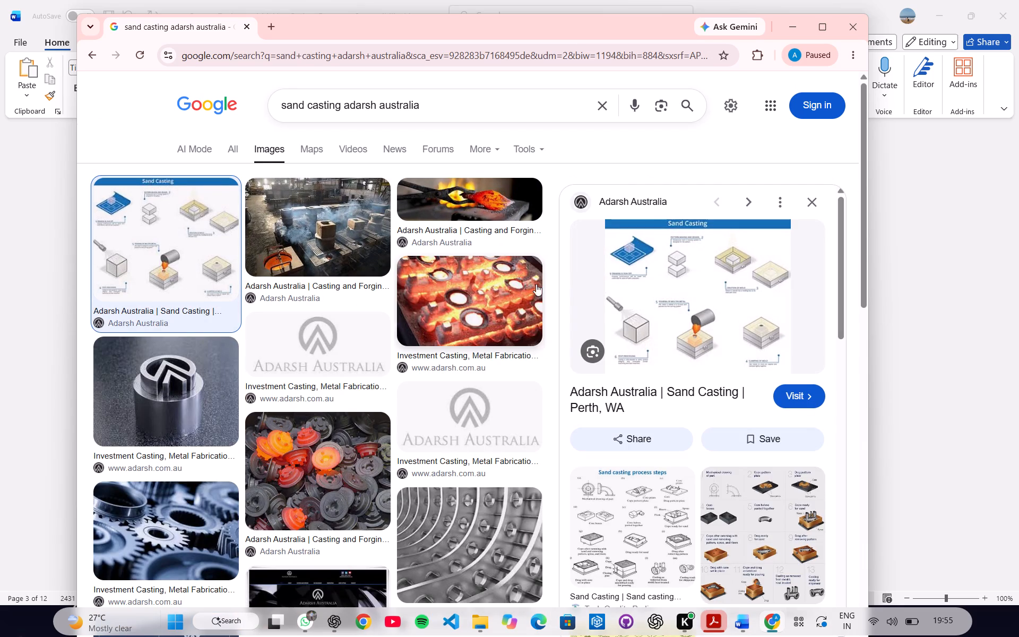
Try to open the Adarsh Australia Sand Casting diagram on its own from the preview, closing any source web page that opens instead.
{"action": "double_click", "coordinate": [705, 283]}
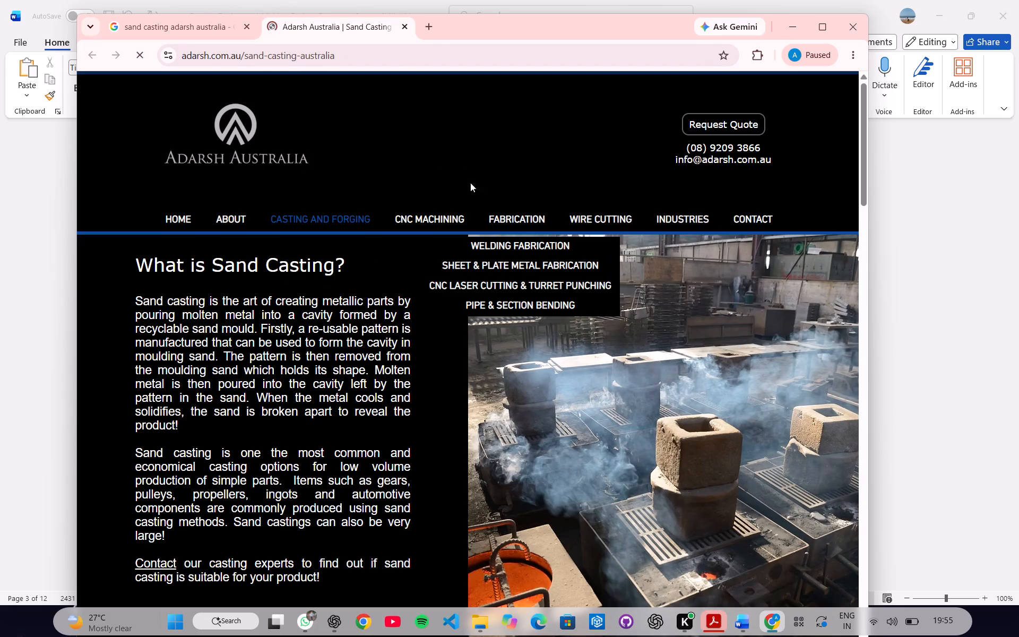
{"action": "left_click", "coordinate": [408, 27]}
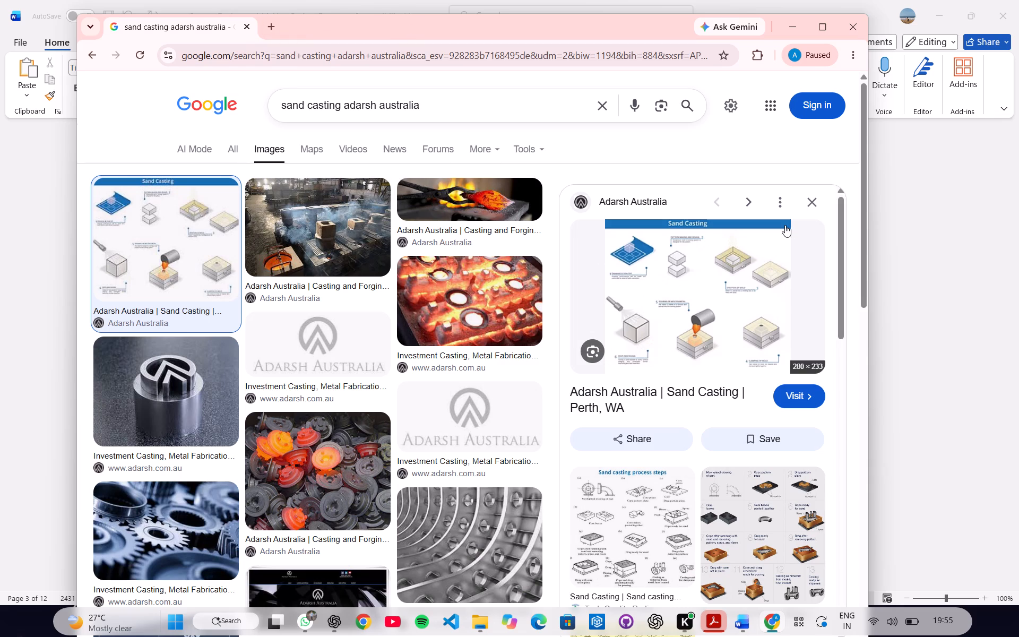
{"action": "left_click", "coordinate": [777, 194]}
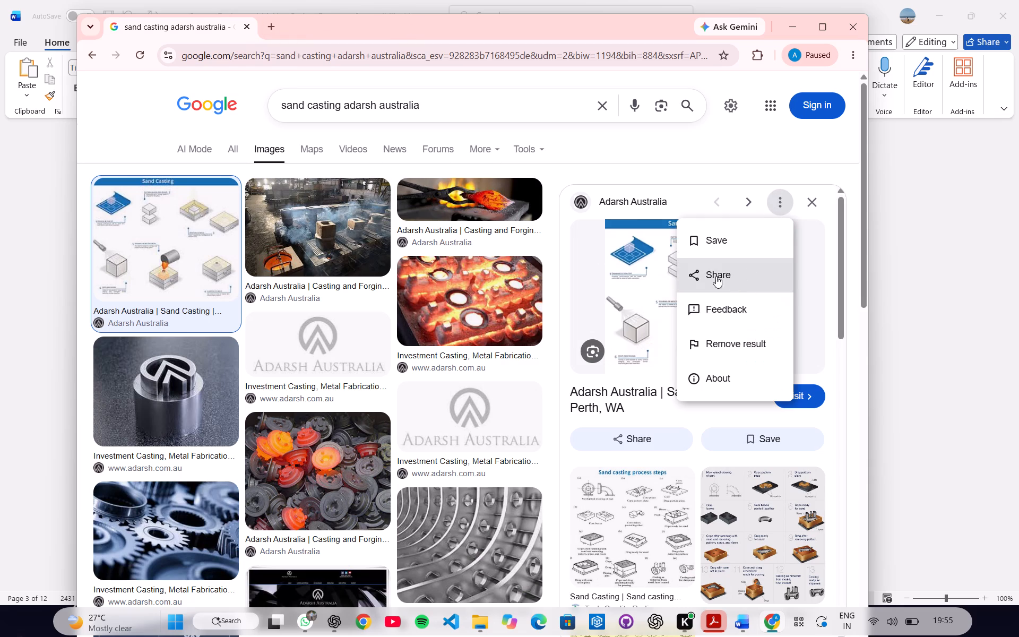
{"action": "left_click", "coordinate": [640, 280]}
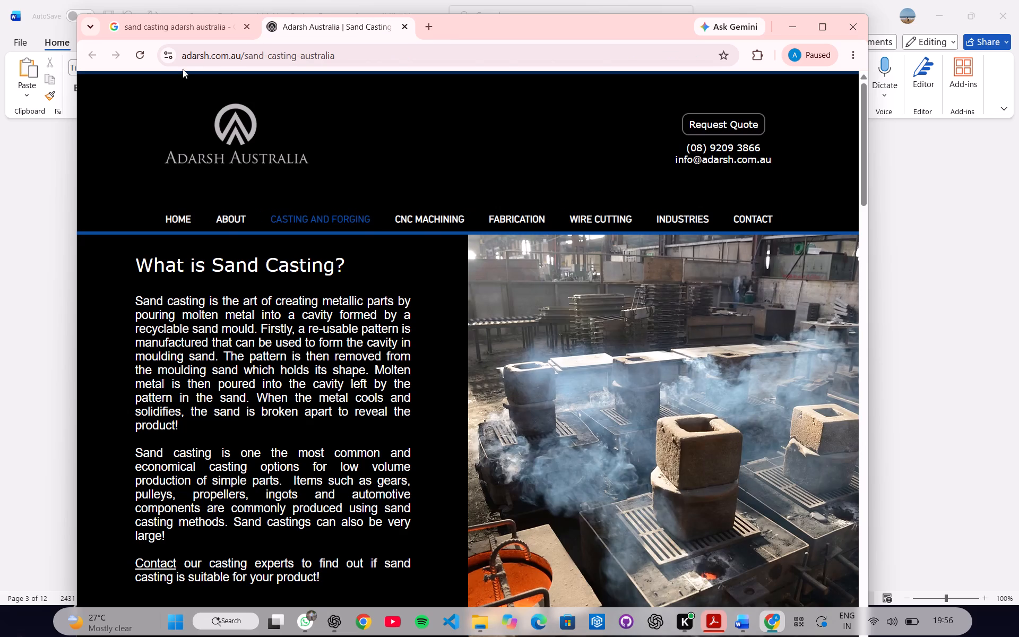
{"action": "left_click", "coordinate": [404, 29]}
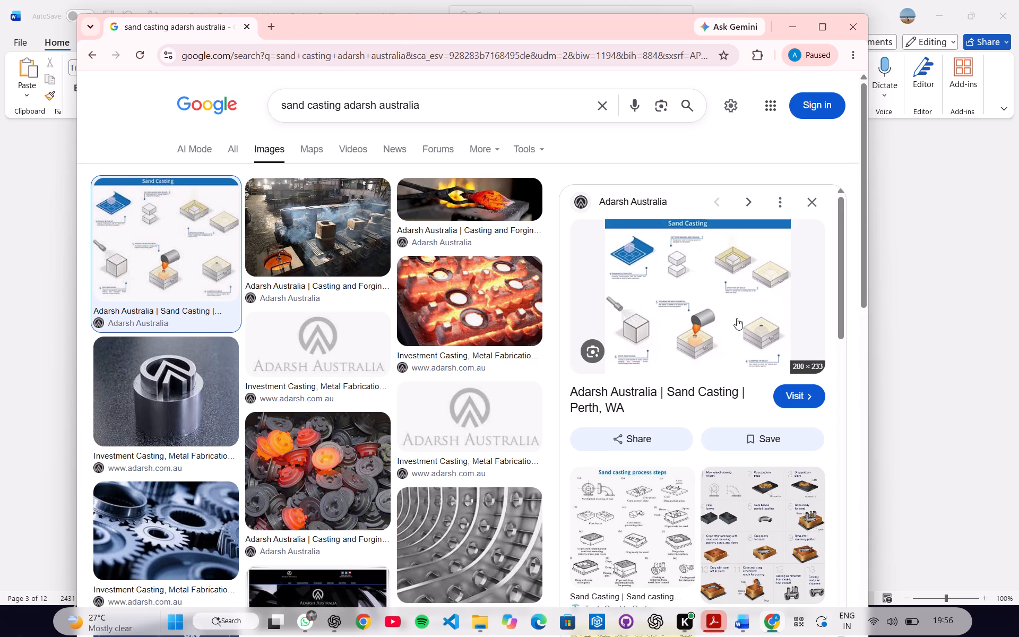
{"action": "scroll", "coordinate": [729, 312], "scroll_direction": "left", "scroll_amount": 1}
{"action": "scroll", "coordinate": [682, 329], "scroll_direction": "left", "scroll_amount": 1}
{"action": "left_click", "coordinate": [815, 197]}
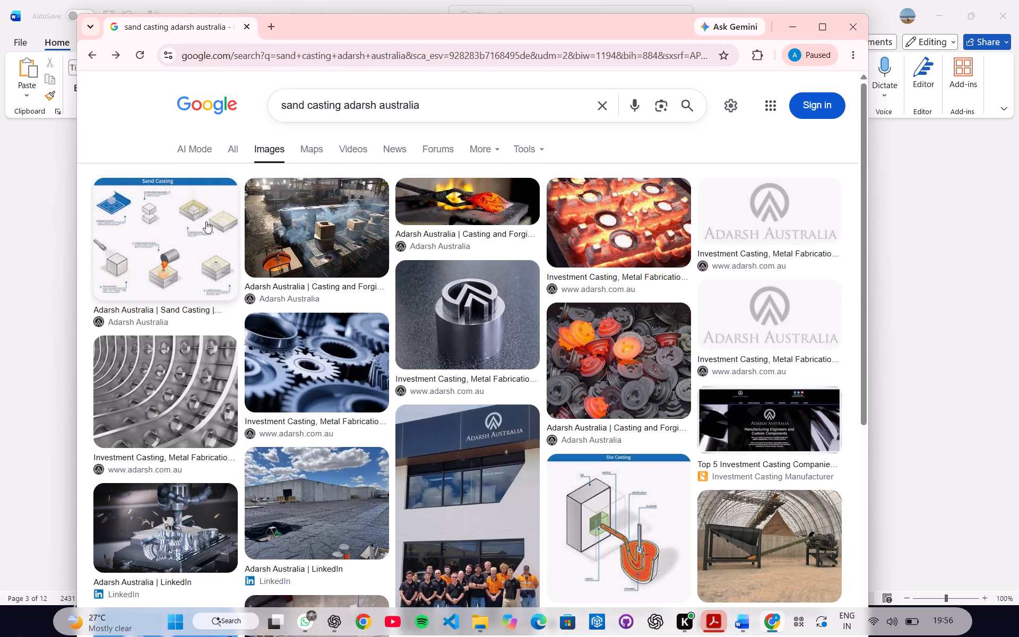
{"action": "double_click", "coordinate": [206, 221]}
{"action": "double_click", "coordinate": [206, 221]}
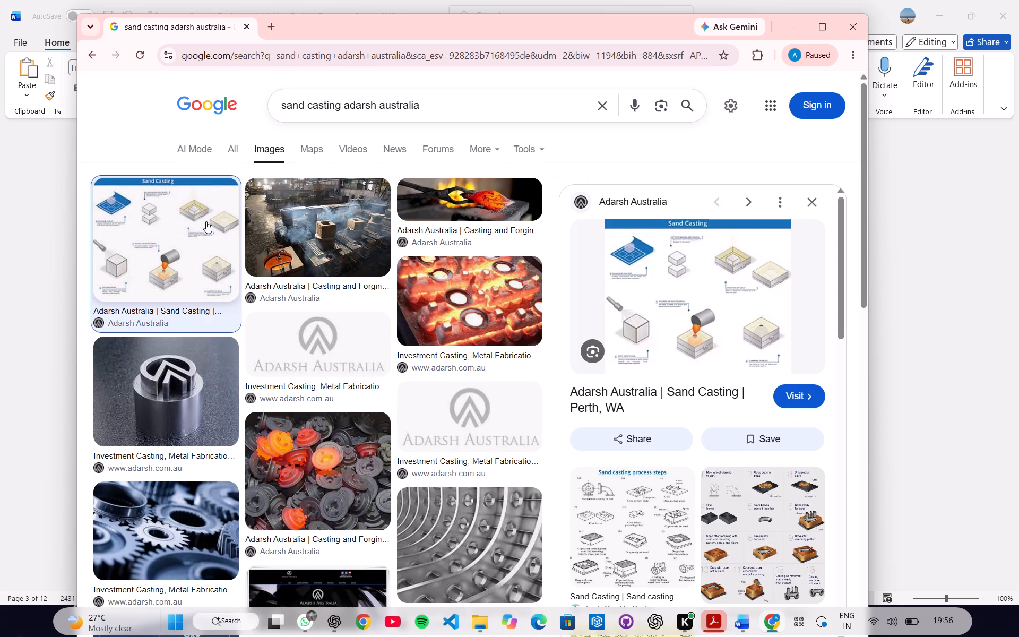
{"action": "double_click", "coordinate": [621, 283]}
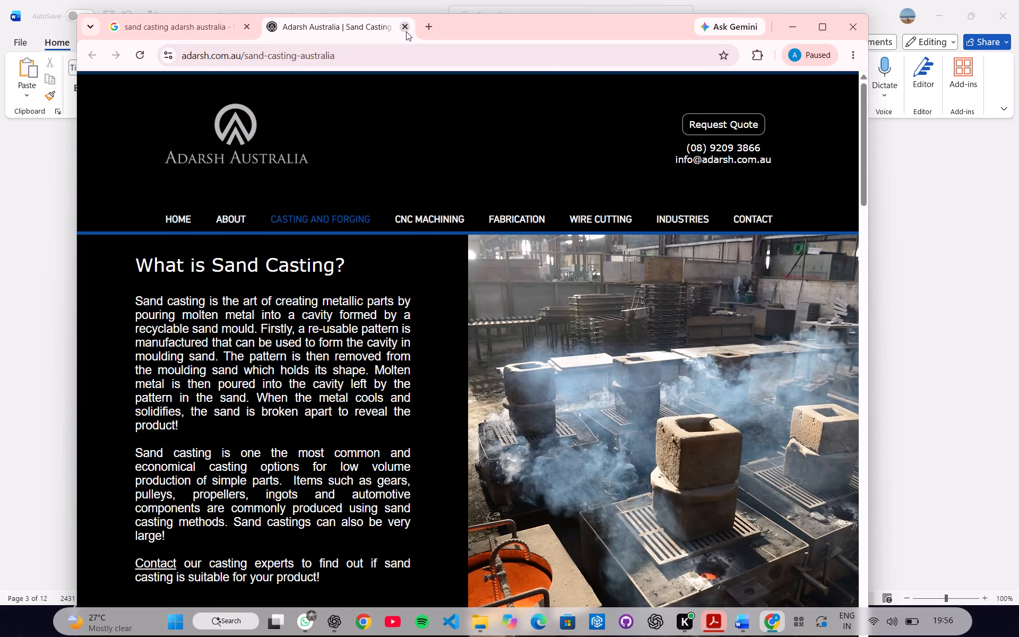
{"action": "left_click", "coordinate": [406, 31]}
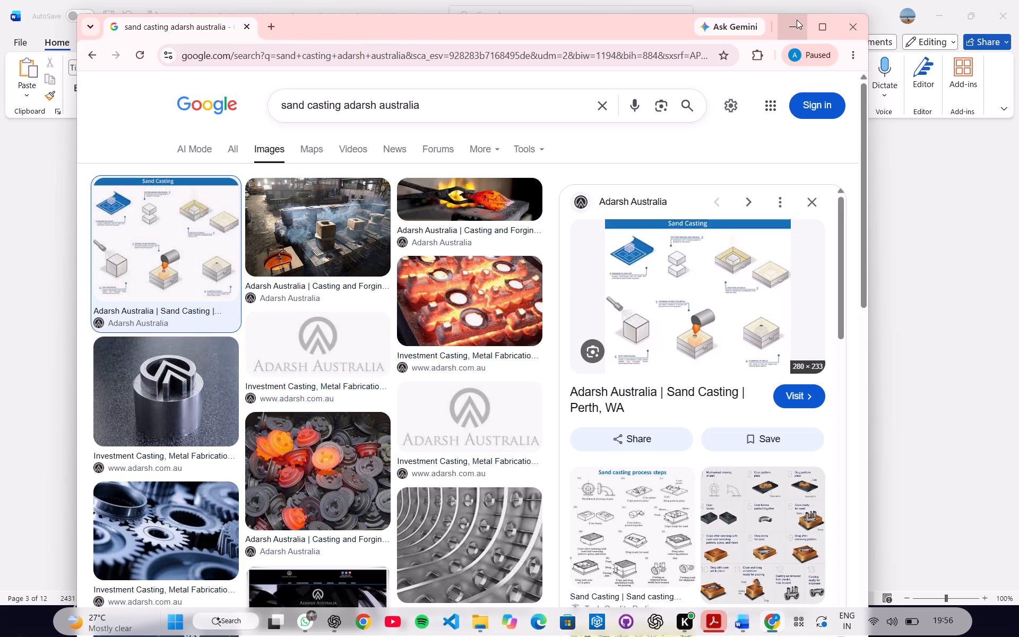
Switch back to the Word report and look through it from the certificate to the Basic Principle of Pattern Making section.
{"action": "left_click", "coordinate": [797, 20]}
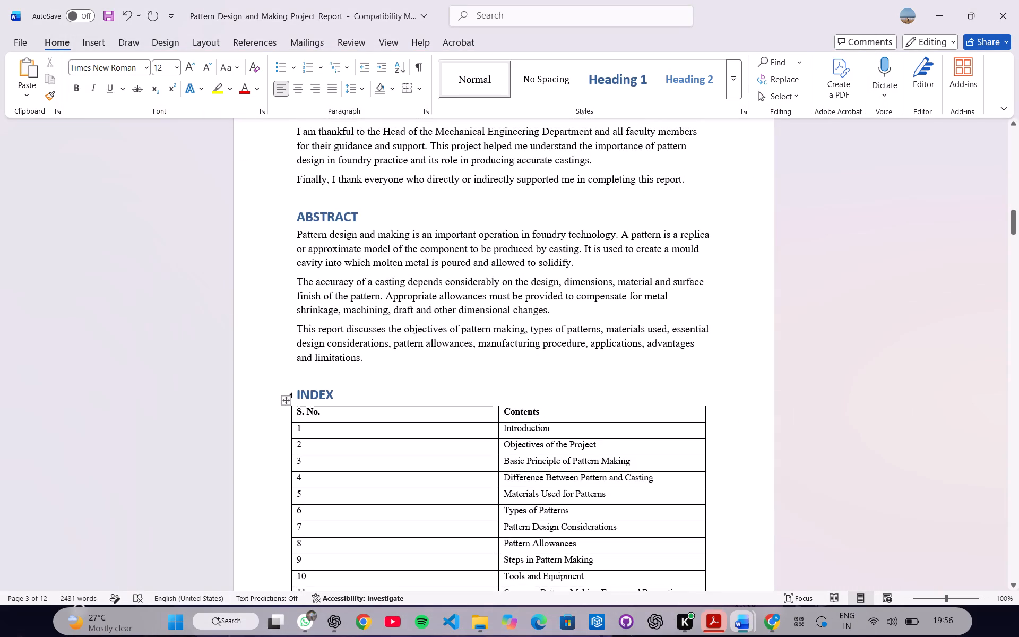
{"action": "scroll", "coordinate": [489, 415], "scroll_direction": "down", "scroll_amount": 1}
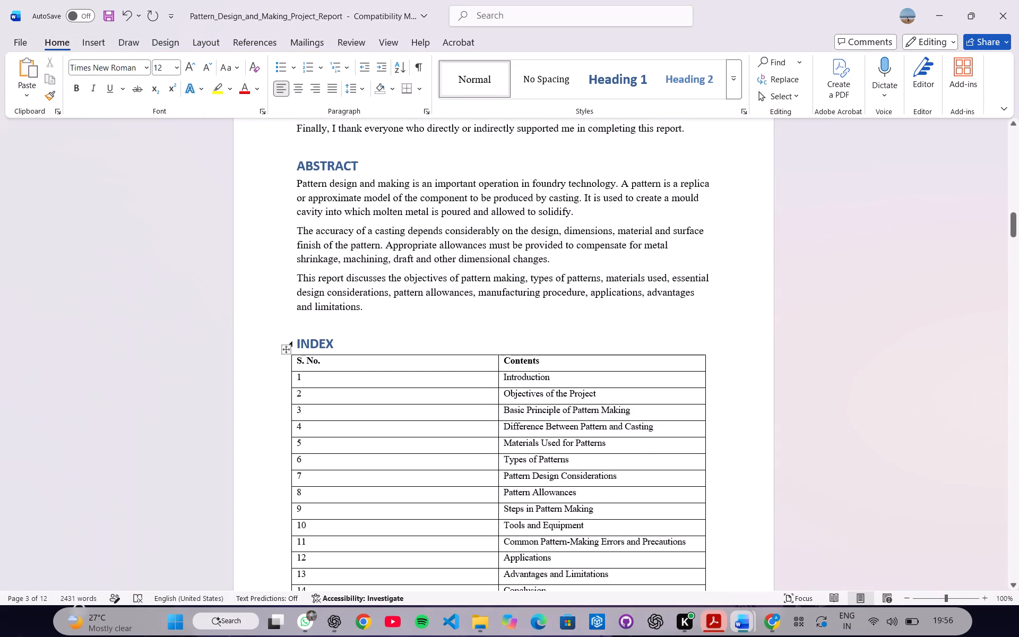
{"action": "scroll", "coordinate": [475, 279], "scroll_direction": "up", "scroll_amount": 7}
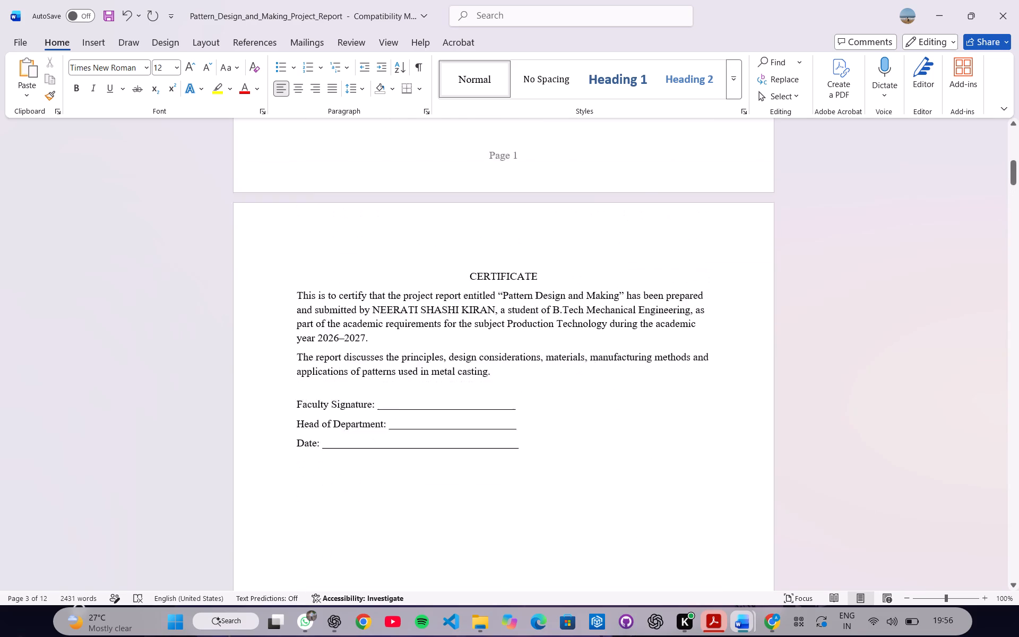
{"action": "scroll", "coordinate": [475, 279], "scroll_direction": "down", "scroll_amount": 3}
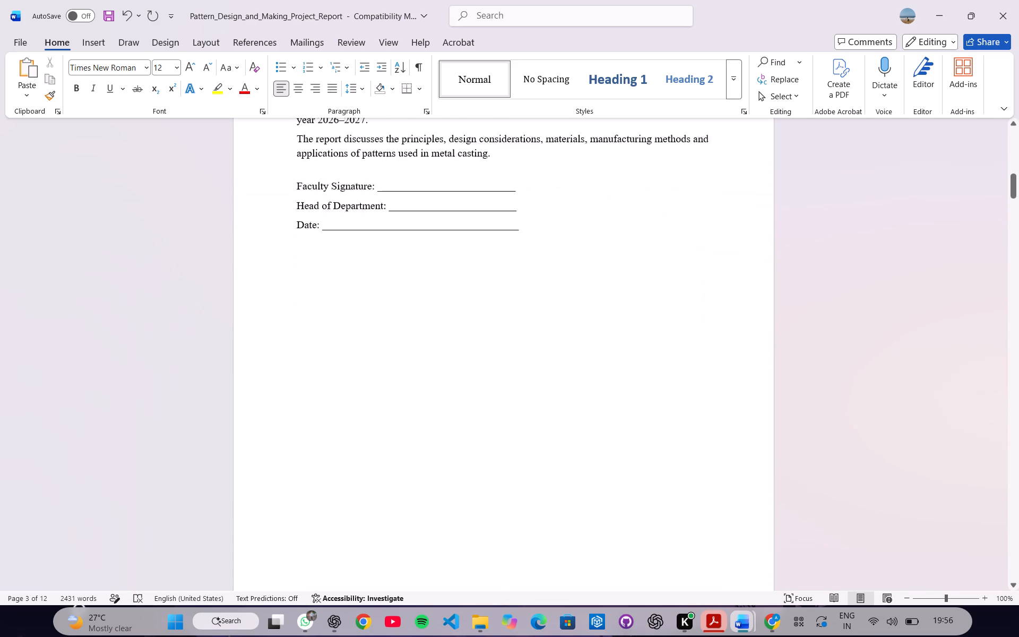
{"action": "scroll", "coordinate": [475, 279], "scroll_direction": "down", "scroll_amount": 11}
{"action": "scroll", "coordinate": [475, 279], "scroll_direction": "up", "scroll_amount": 1}
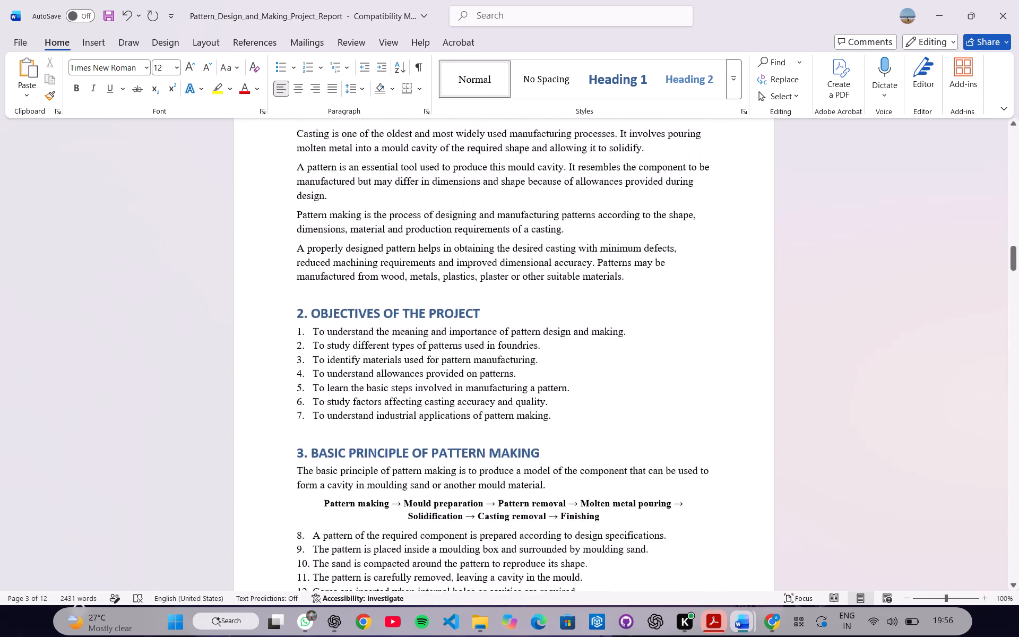
{"action": "scroll", "coordinate": [475, 279], "scroll_direction": "up", "scroll_amount": 1}
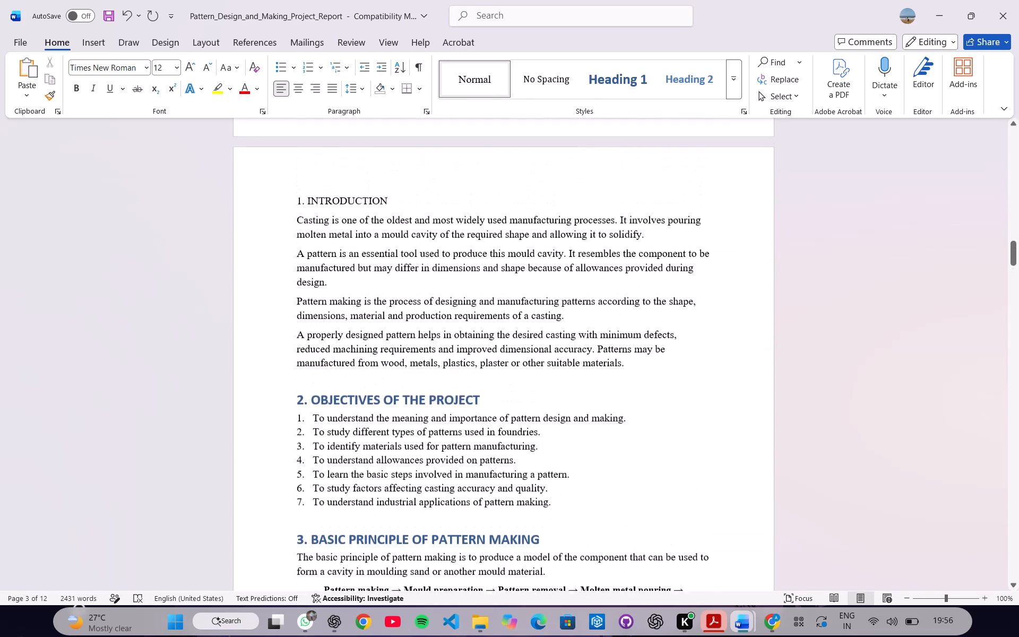
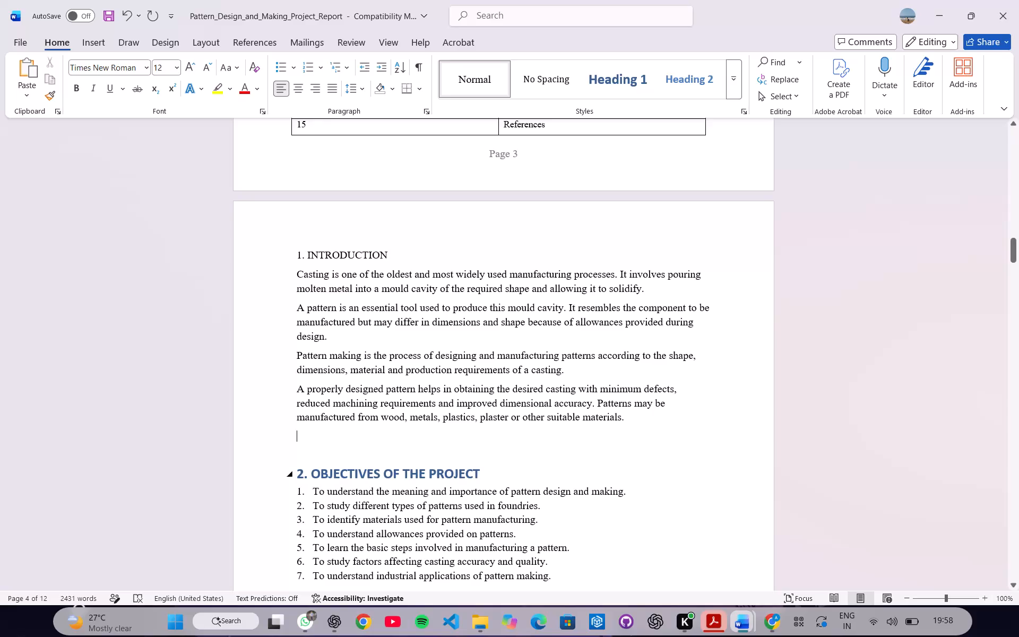
Centre the empty line below the last paragraph of the Introduction section.
{"action": "left_click", "coordinate": [299, 83]}
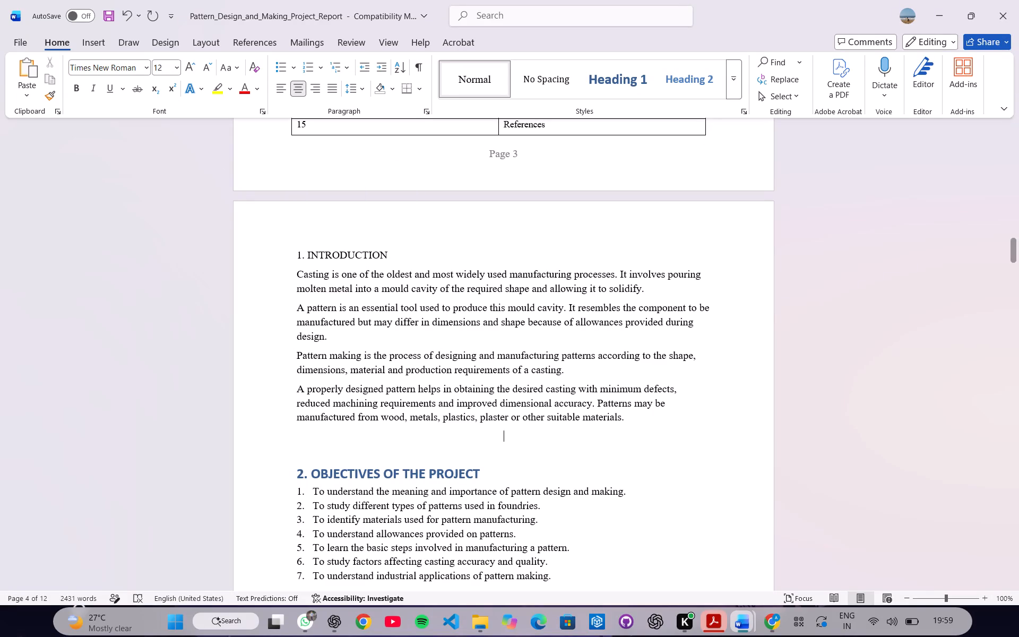
Start inserting a picture from this device at the centred line, looking for the image among the Home folder's recent files and in Pictures.
{"action": "left_click", "coordinate": [93, 49]}
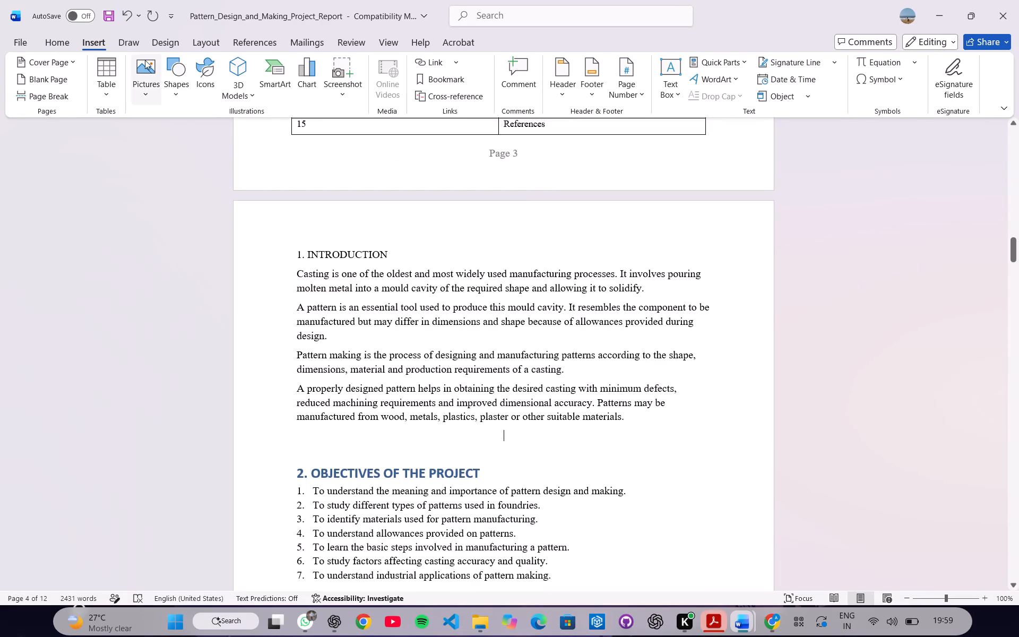
{"action": "left_click", "coordinate": [145, 60]}
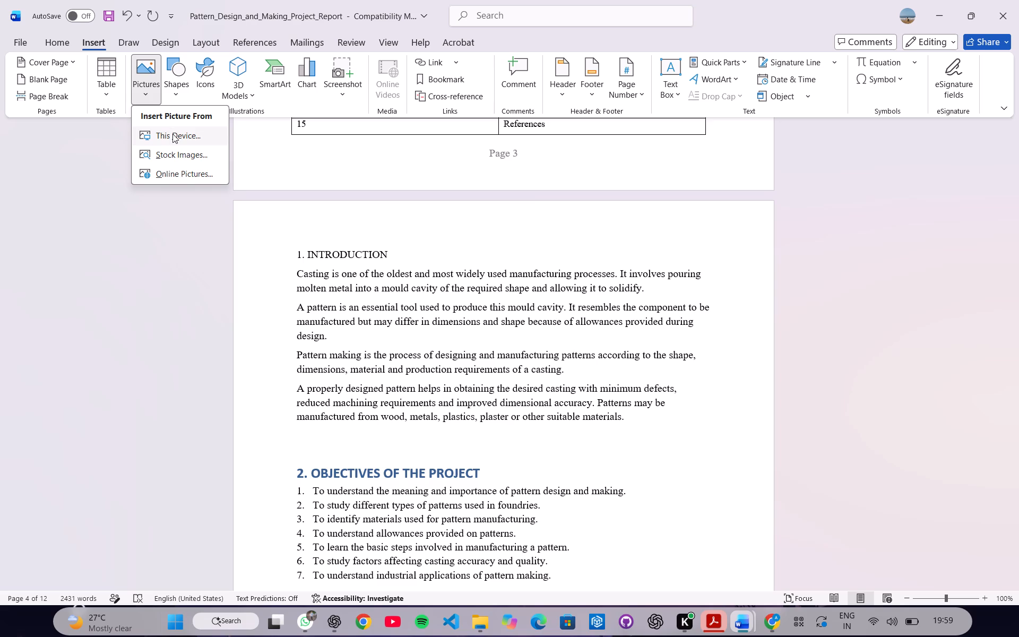
{"action": "left_click", "coordinate": [172, 134]}
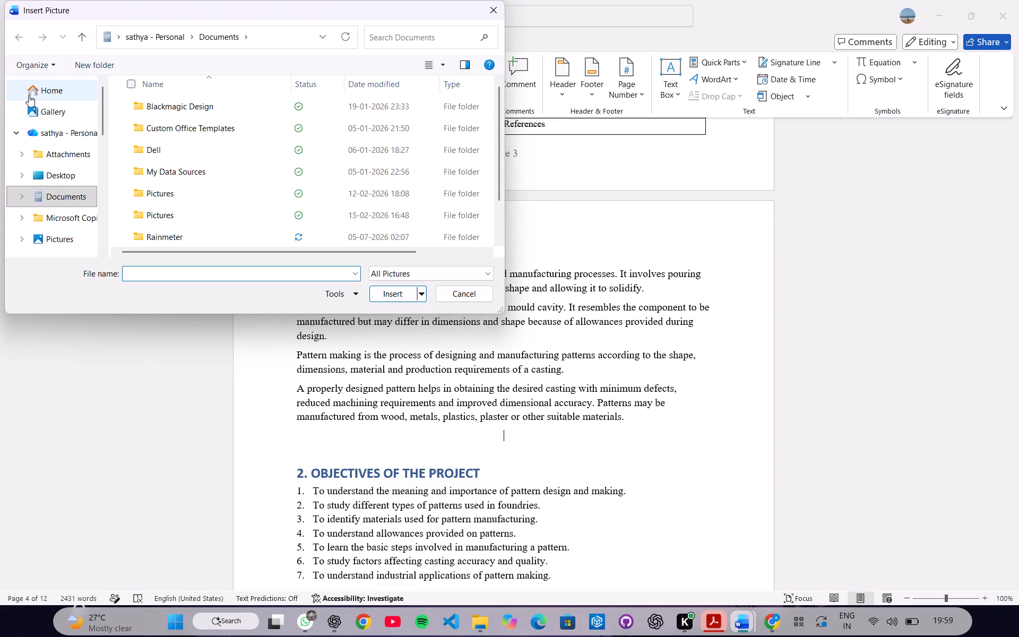
{"action": "left_click", "coordinate": [29, 95]}
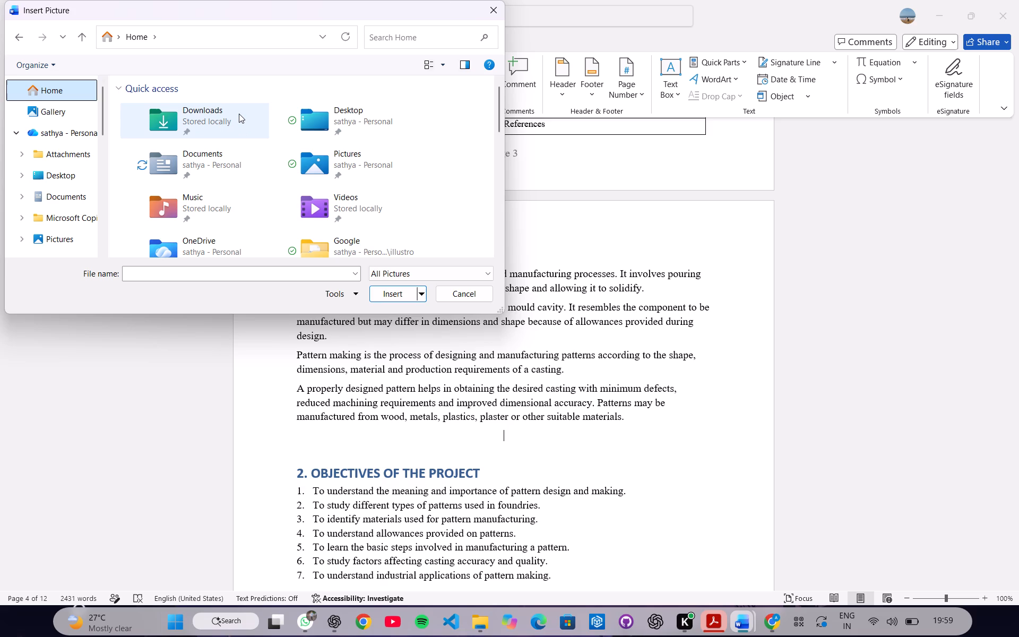
{"action": "scroll", "coordinate": [239, 114], "scroll_direction": "down", "scroll_amount": 2}
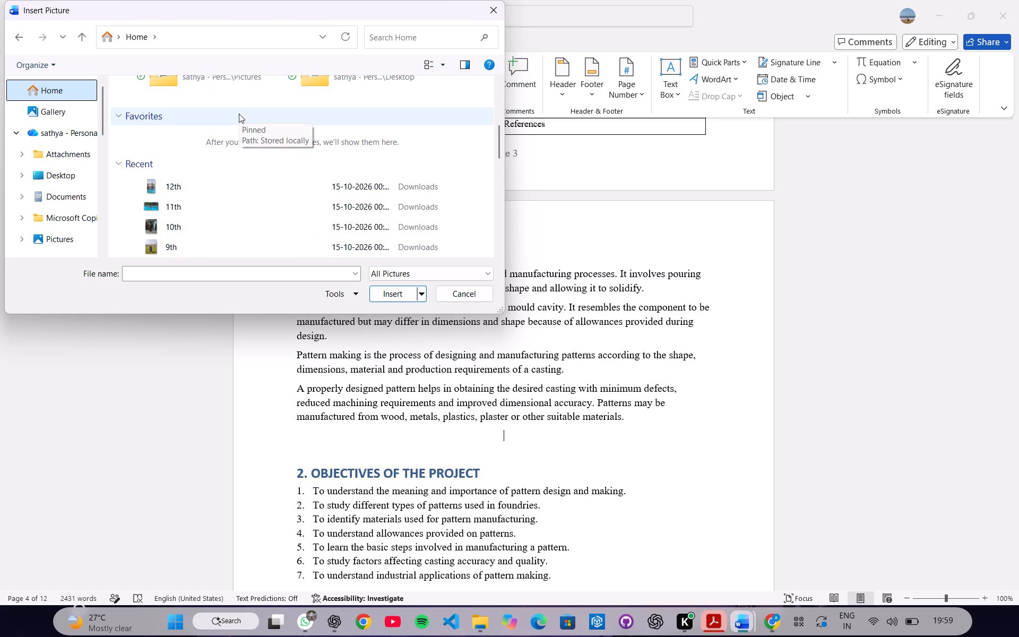
{"action": "scroll", "coordinate": [231, 161], "scroll_direction": "down", "scroll_amount": 2}
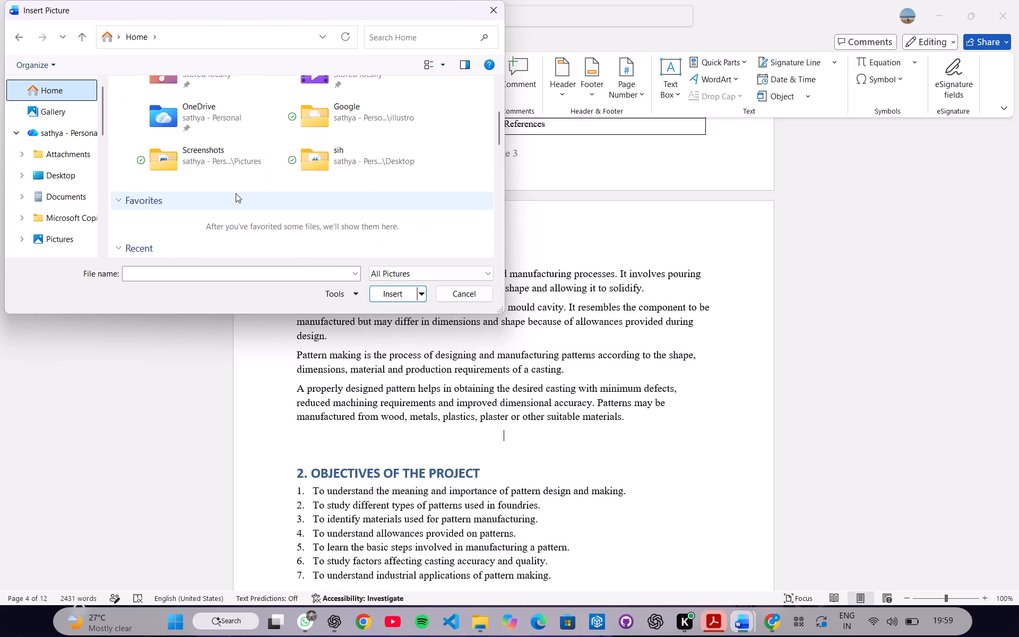
{"action": "scroll", "coordinate": [236, 193], "scroll_direction": "down", "scroll_amount": 2}
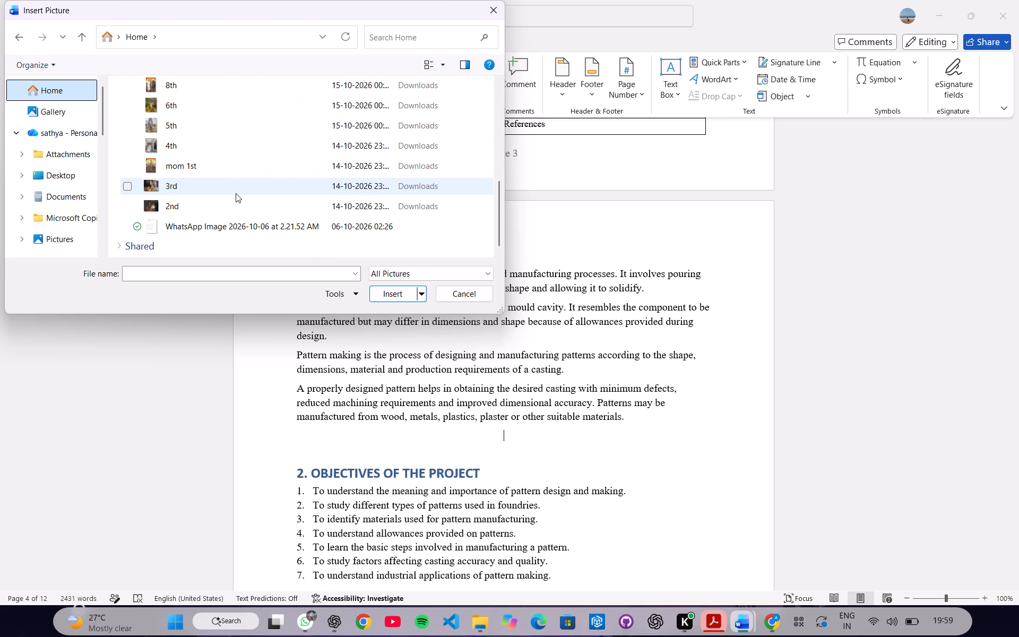
{"action": "scroll", "coordinate": [236, 193], "scroll_direction": "down", "scroll_amount": 3}
{"action": "scroll", "coordinate": [236, 193], "scroll_direction": "up", "scroll_amount": 1}
{"action": "scroll", "coordinate": [236, 193], "scroll_direction": "down", "scroll_amount": 1}
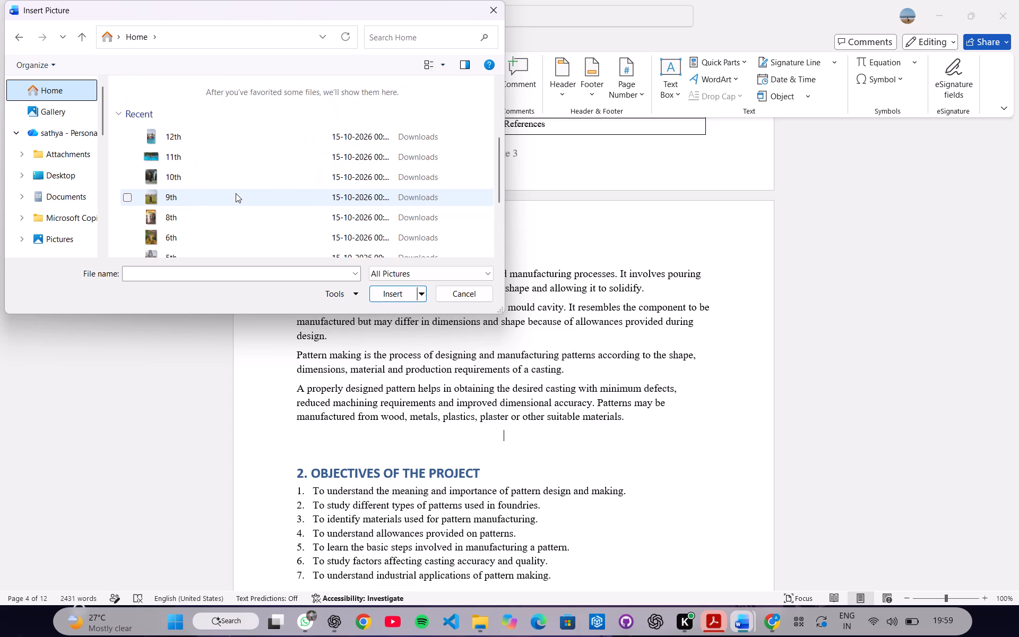
{"action": "scroll", "coordinate": [236, 193], "scroll_direction": "down", "scroll_amount": 1}
{"action": "left_click", "coordinate": [236, 239]}
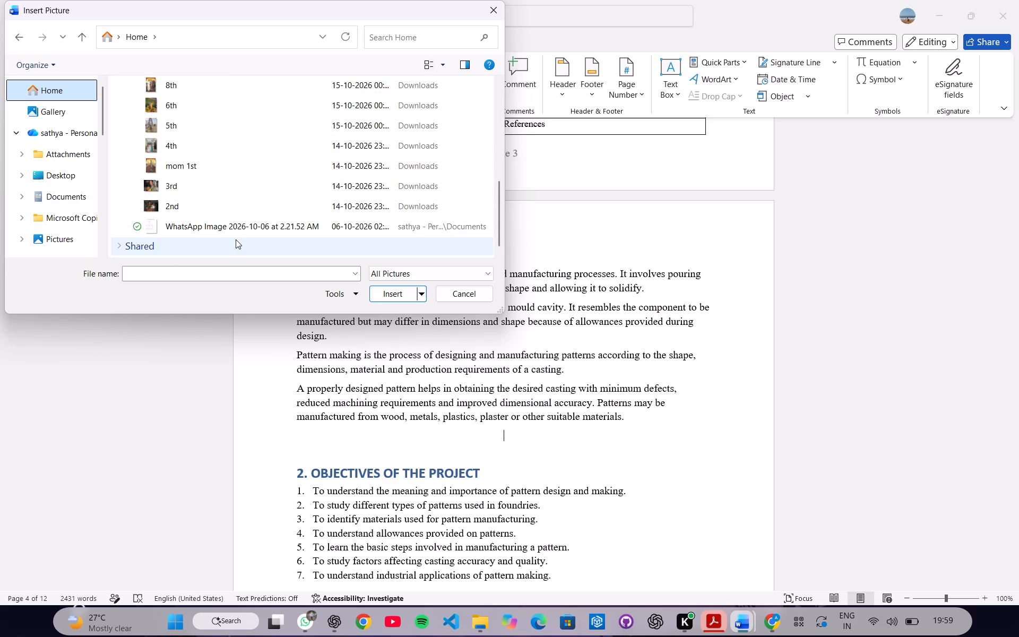
{"action": "left_click", "coordinate": [134, 247]}
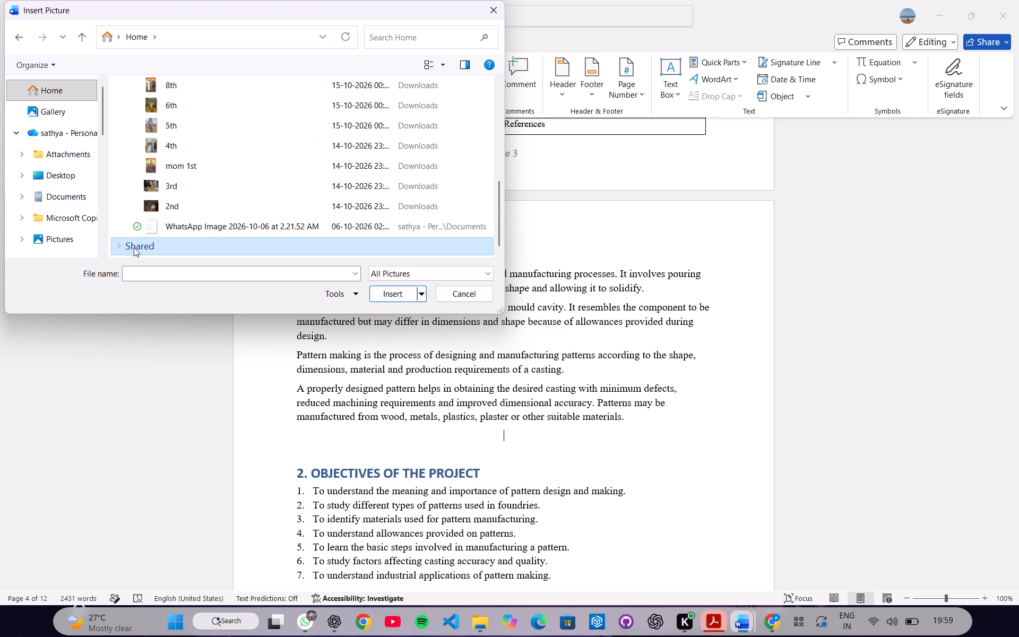
{"action": "scroll", "coordinate": [134, 247], "scroll_direction": "up", "scroll_amount": 1}
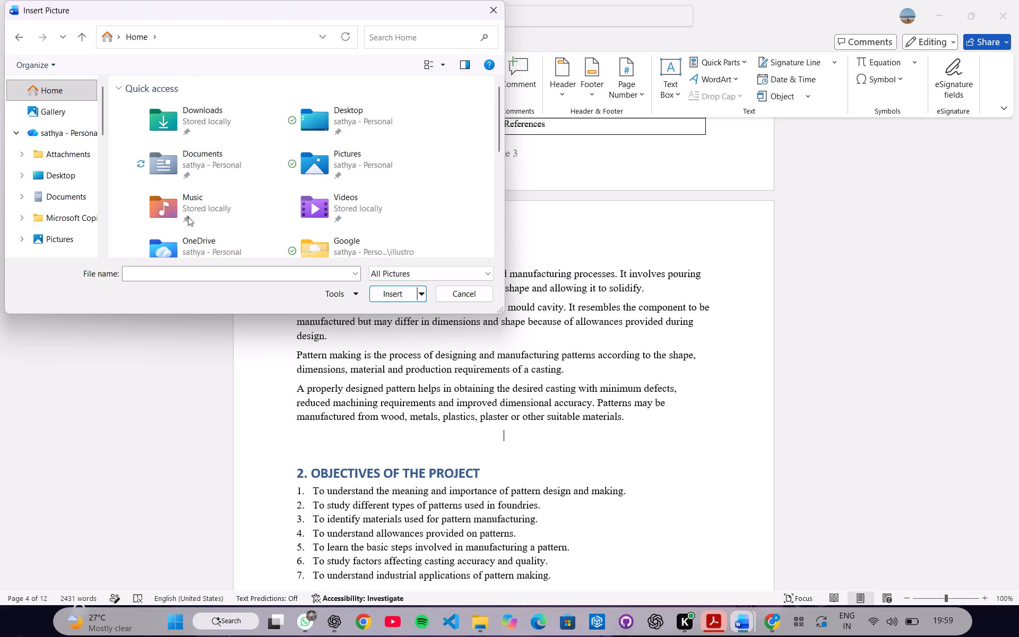
{"action": "left_click", "coordinate": [73, 231]}
Look through the Pictures folder and the other available folder locations for the image to insert at the end of the Introduction.
{"action": "scroll", "coordinate": [154, 161], "scroll_direction": "up", "scroll_amount": 1}
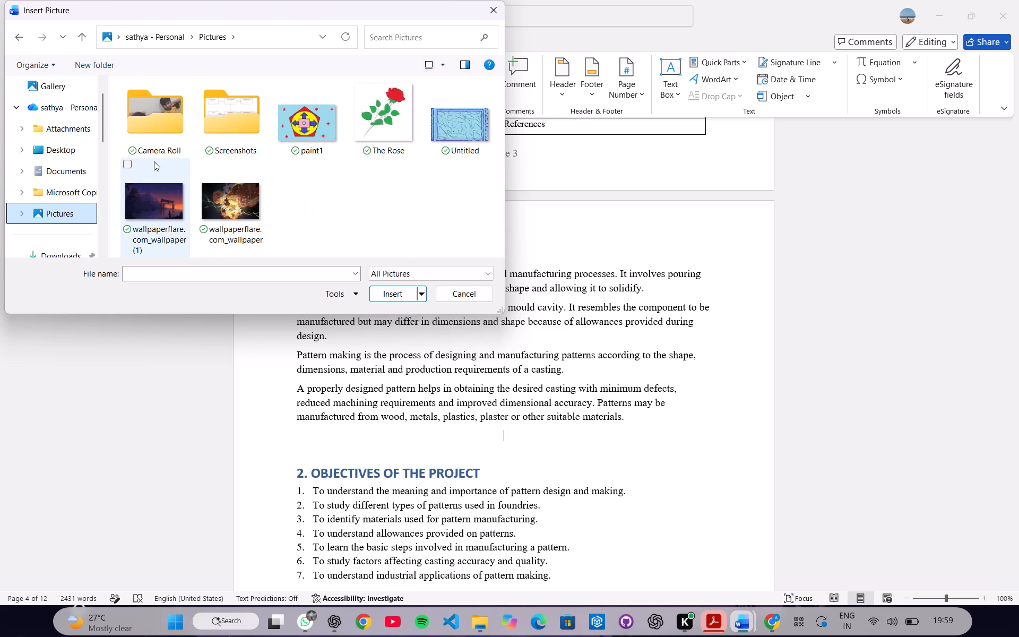
{"action": "scroll", "coordinate": [172, 136], "scroll_direction": "up", "scroll_amount": 1}
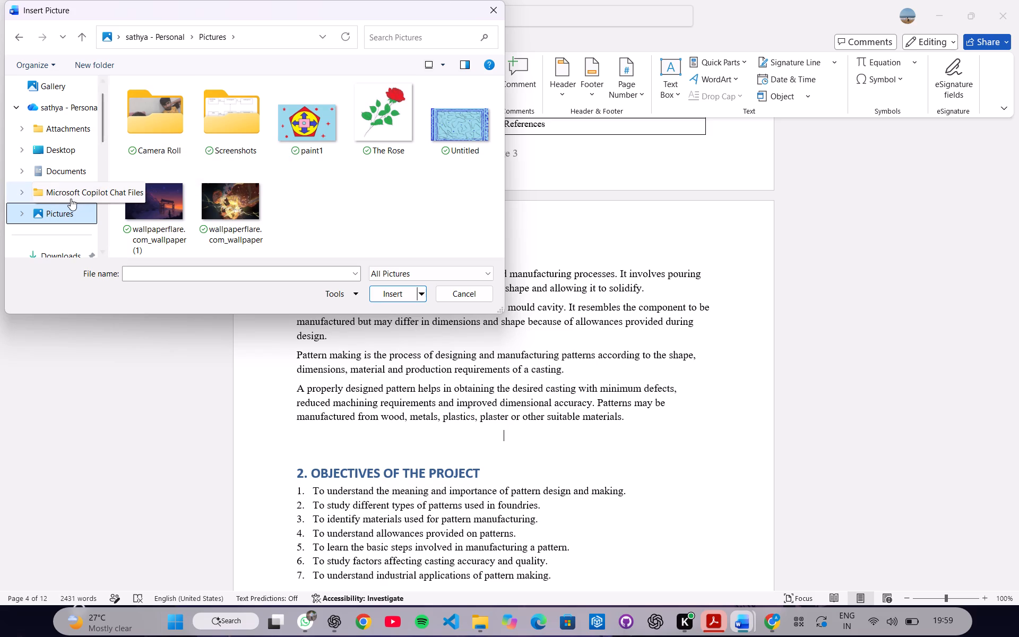
{"action": "scroll", "coordinate": [71, 199], "scroll_direction": "down", "scroll_amount": 1}
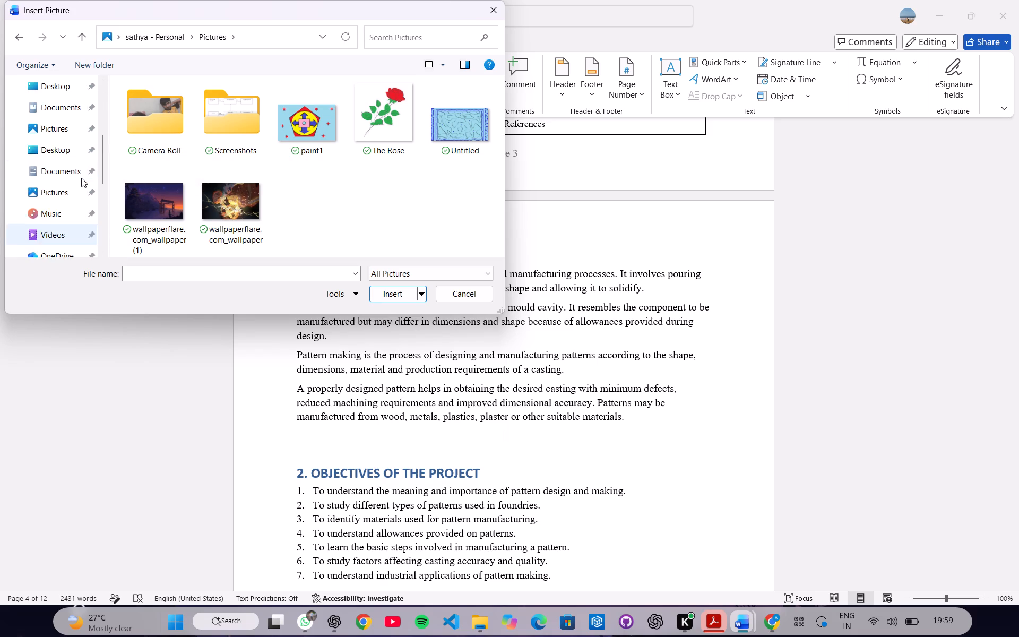
{"action": "scroll", "coordinate": [81, 178], "scroll_direction": "down", "scroll_amount": 1}
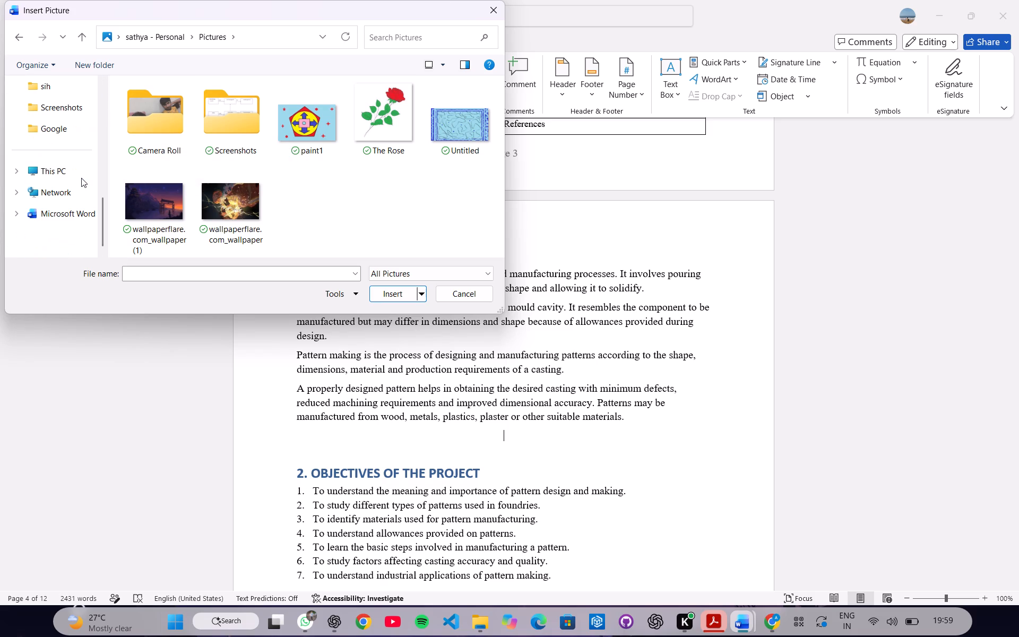
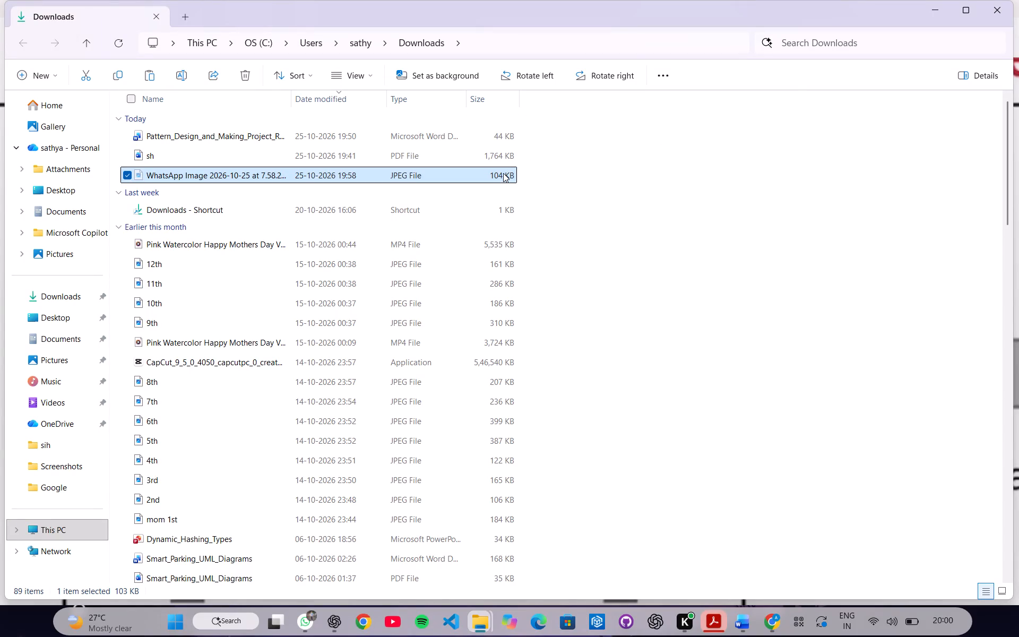
Move the JPEG WhatsApp Image 2026-10-25 at 7.58.26 PM from Downloads to the Pictures folder.
{"action": "left_click", "coordinate": [557, 163]}
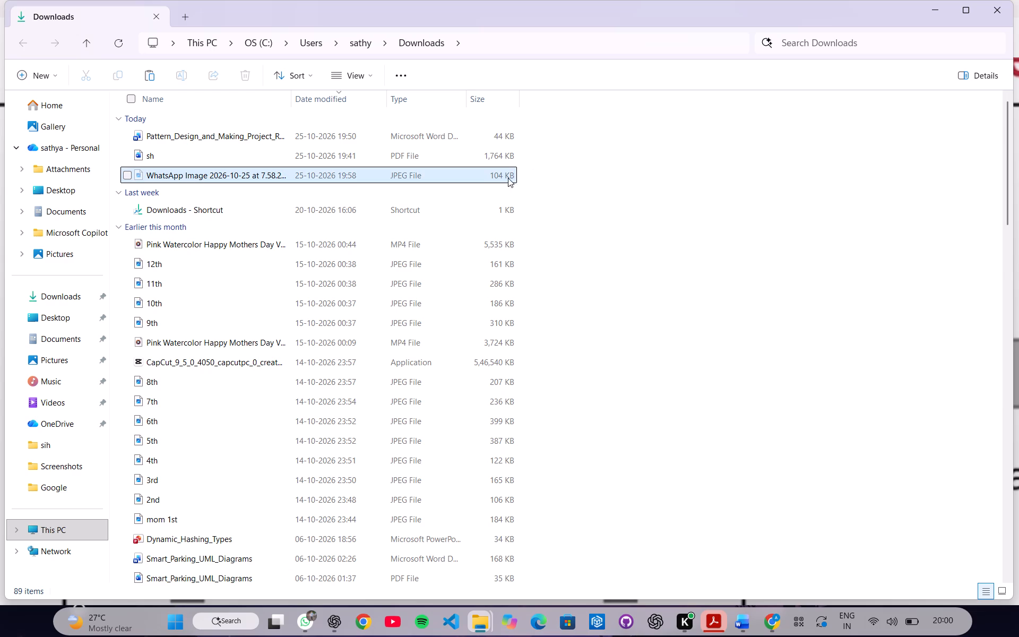
{"action": "left_click", "coordinate": [487, 179]}
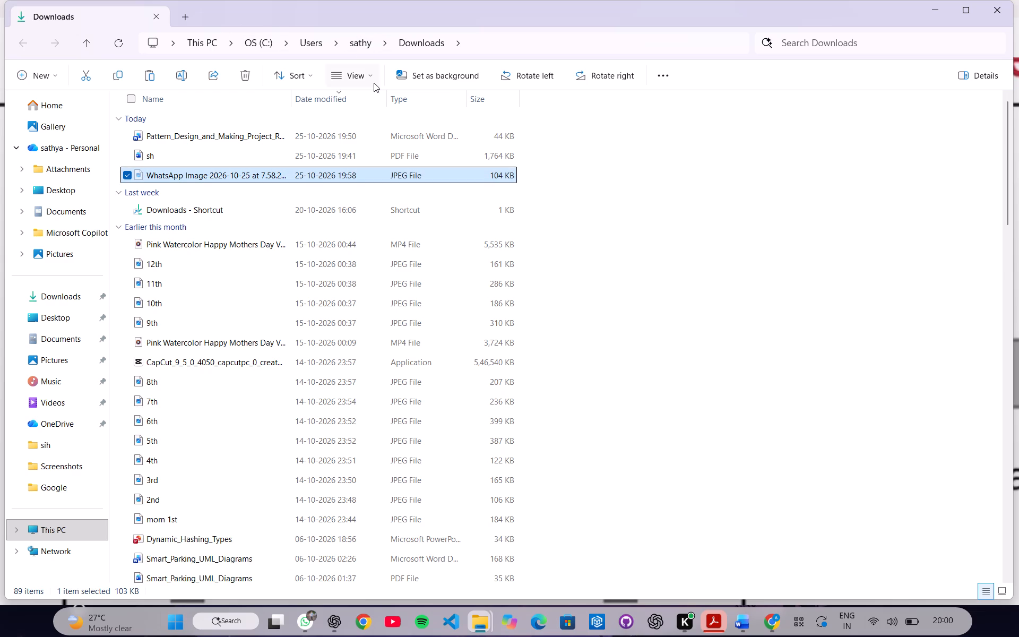
{"action": "left_click", "coordinate": [88, 79]}
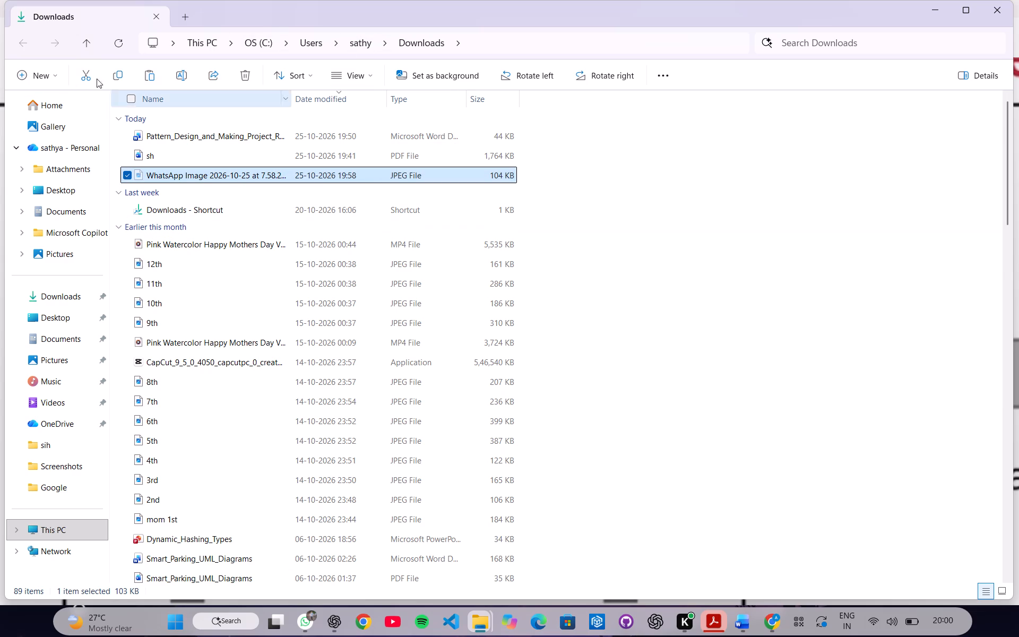
{"action": "left_click", "coordinate": [82, 68]}
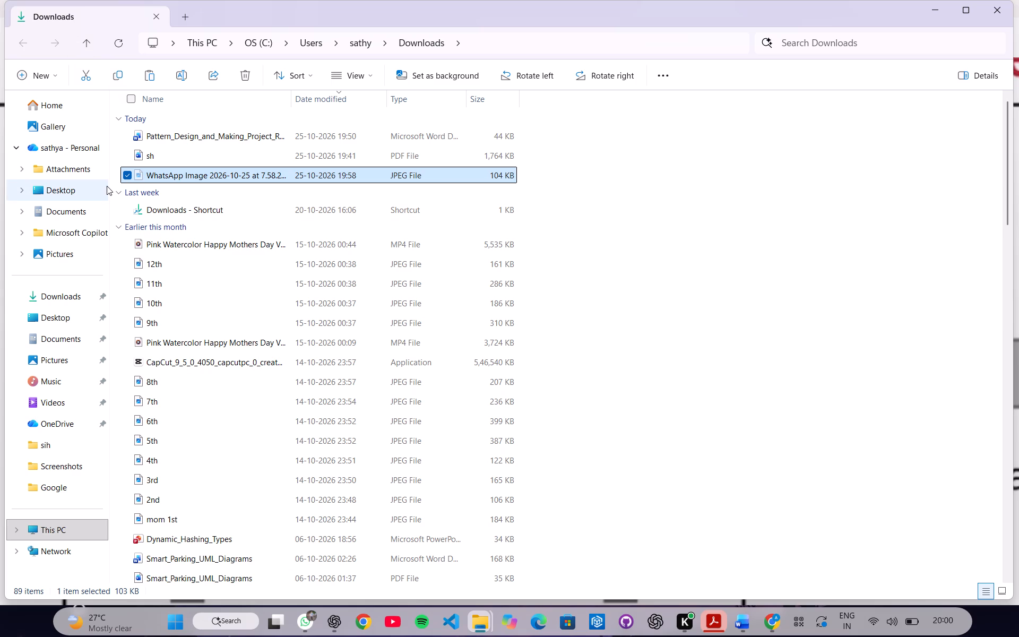
{"action": "left_click", "coordinate": [118, 80]}
{"action": "triple_click", "coordinate": [559, 171]}
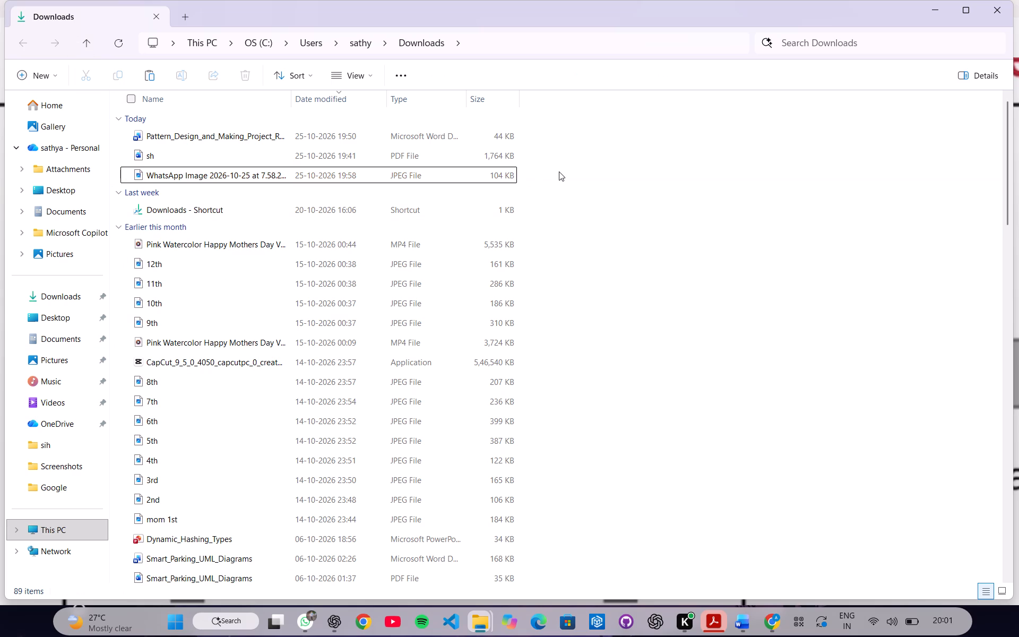
{"action": "left_click", "coordinate": [483, 176]}
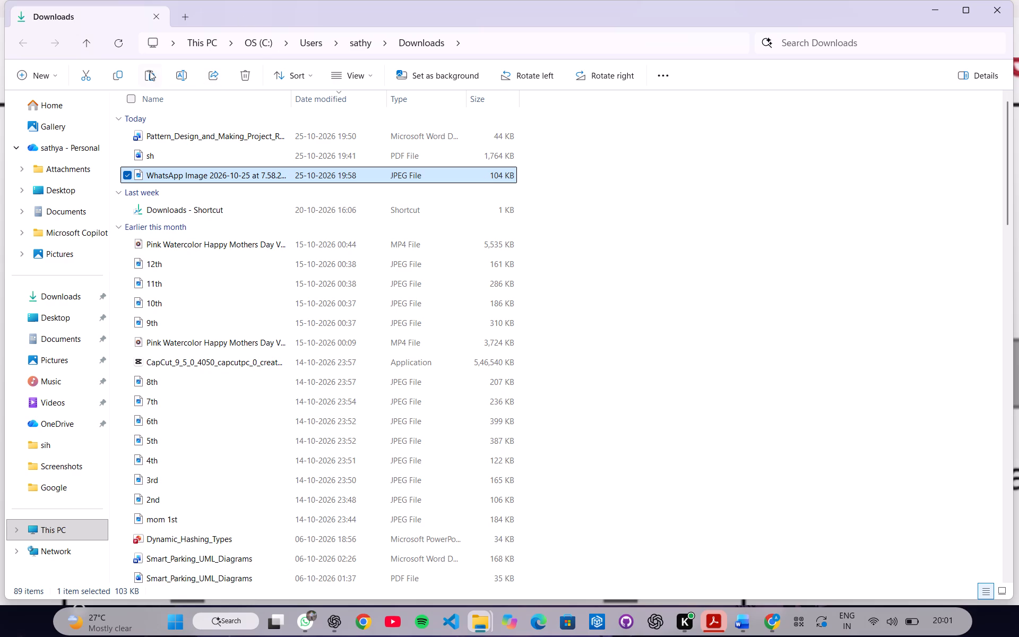
{"action": "left_click", "coordinate": [89, 75]}
{"action": "left_click", "coordinate": [77, 364]}
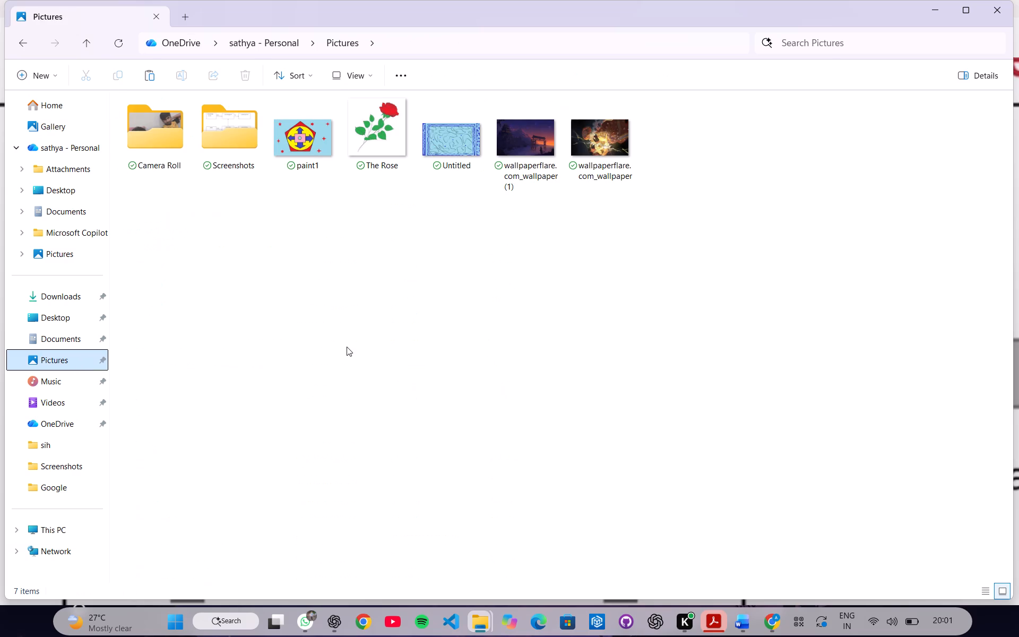
{"action": "key", "text": "ctrl+v"}
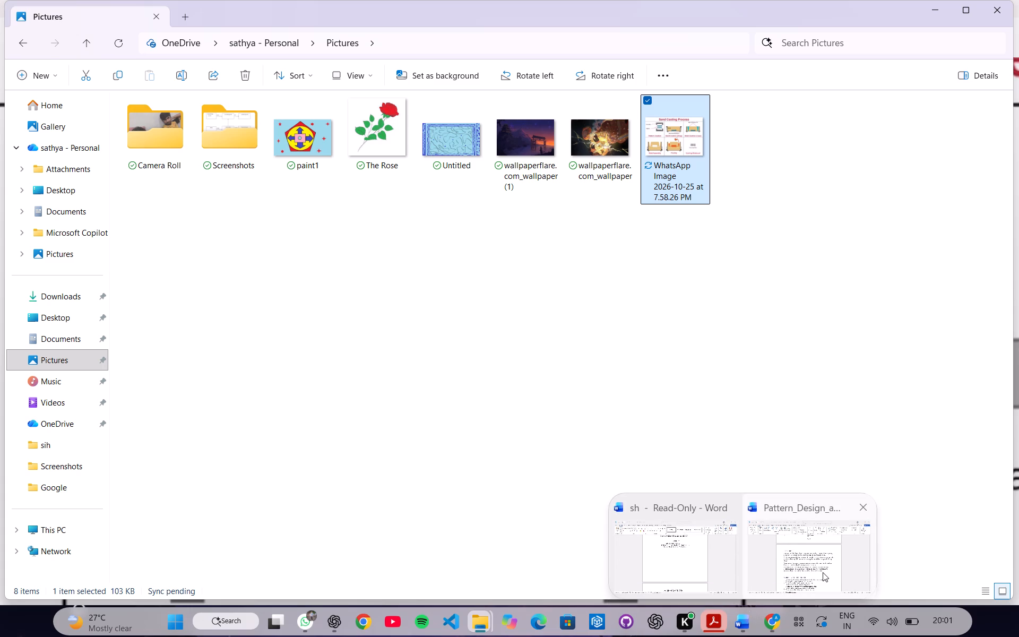
Switch to the Word report and insert WhatsApp Image 2026-10-25 at 7.58.26 PM from Pictures on the centred line below the Introduction text.
{"action": "left_click", "coordinate": [823, 572]}
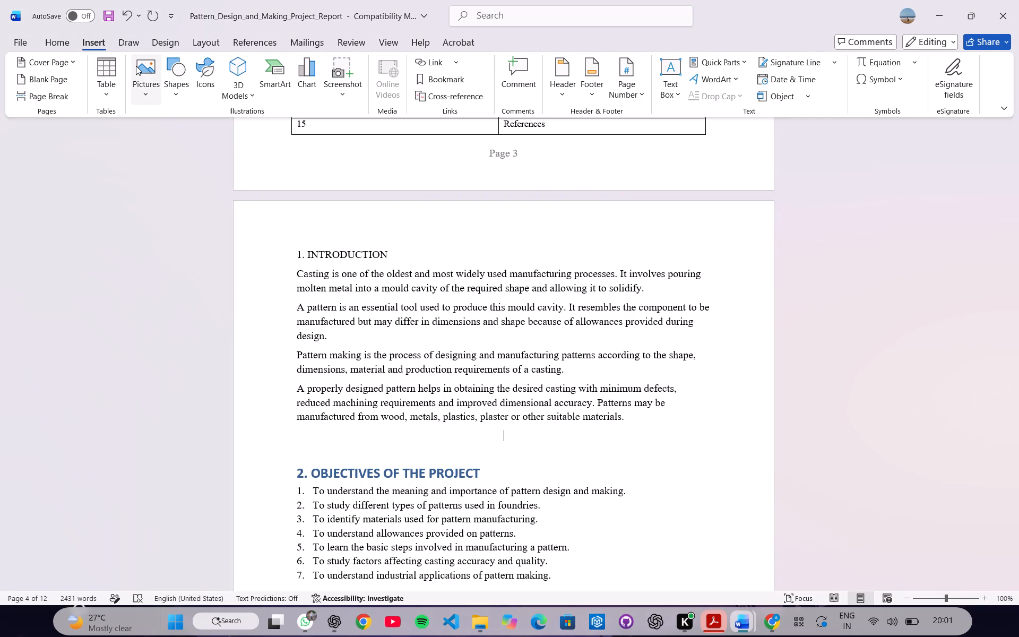
{"action": "left_click", "coordinate": [136, 66]}
{"action": "left_click", "coordinate": [186, 142]}
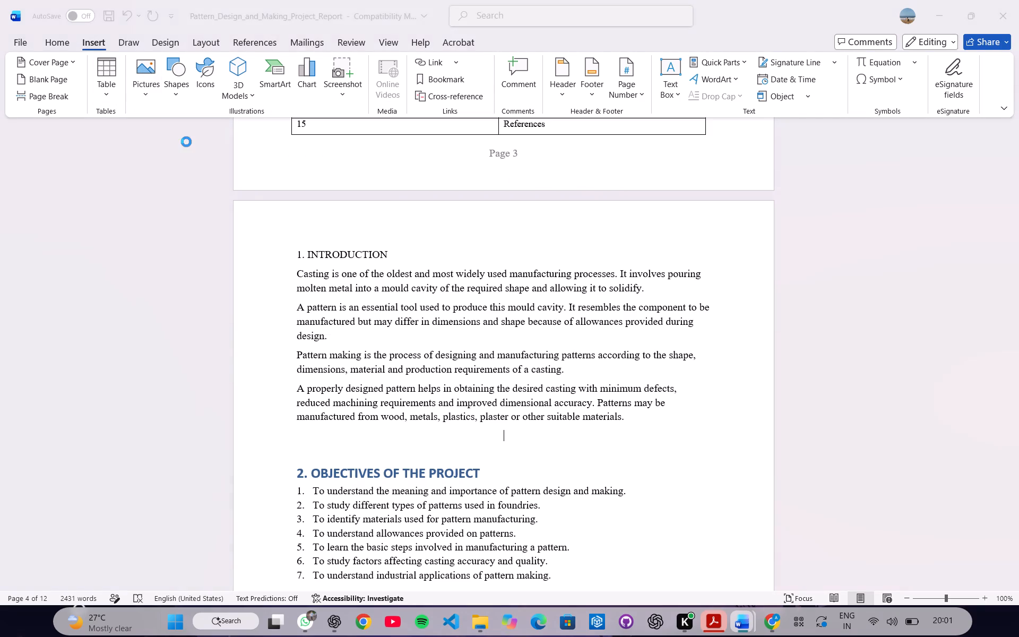
{"action": "scroll", "coordinate": [64, 229], "scroll_direction": "down", "scroll_amount": 1}
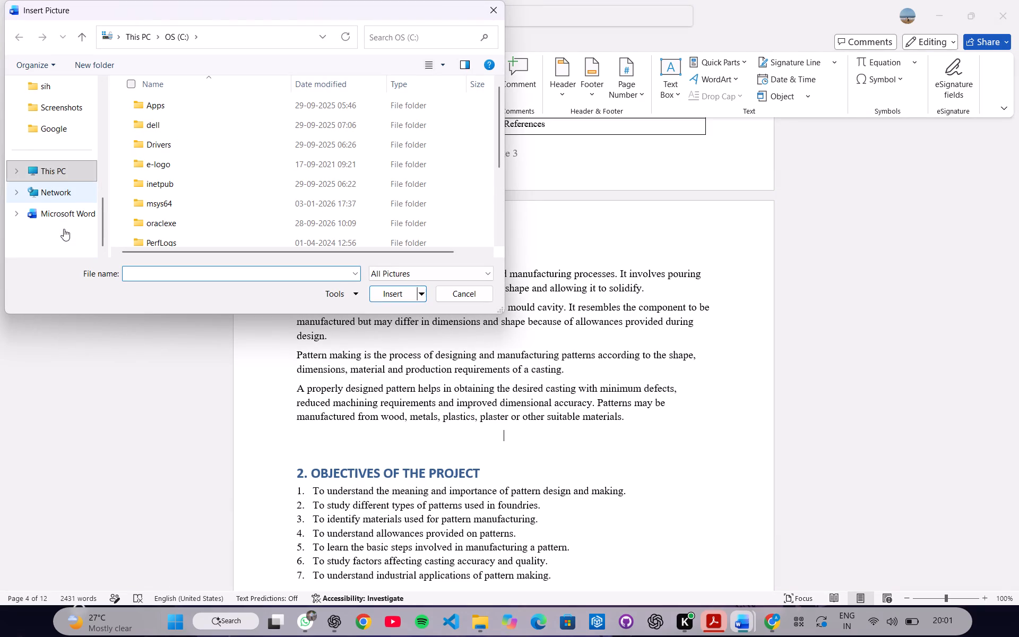
{"action": "scroll", "coordinate": [64, 229], "scroll_direction": "down", "scroll_amount": 1}
{"action": "scroll", "coordinate": [64, 229], "scroll_direction": "up", "scroll_amount": 2}
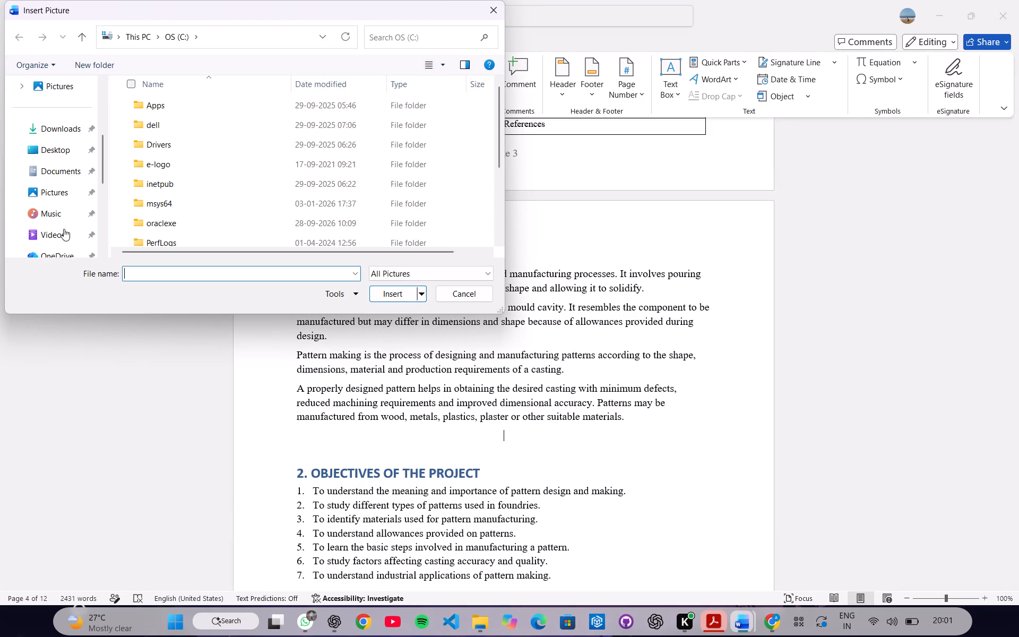
{"action": "left_click", "coordinate": [48, 199]}
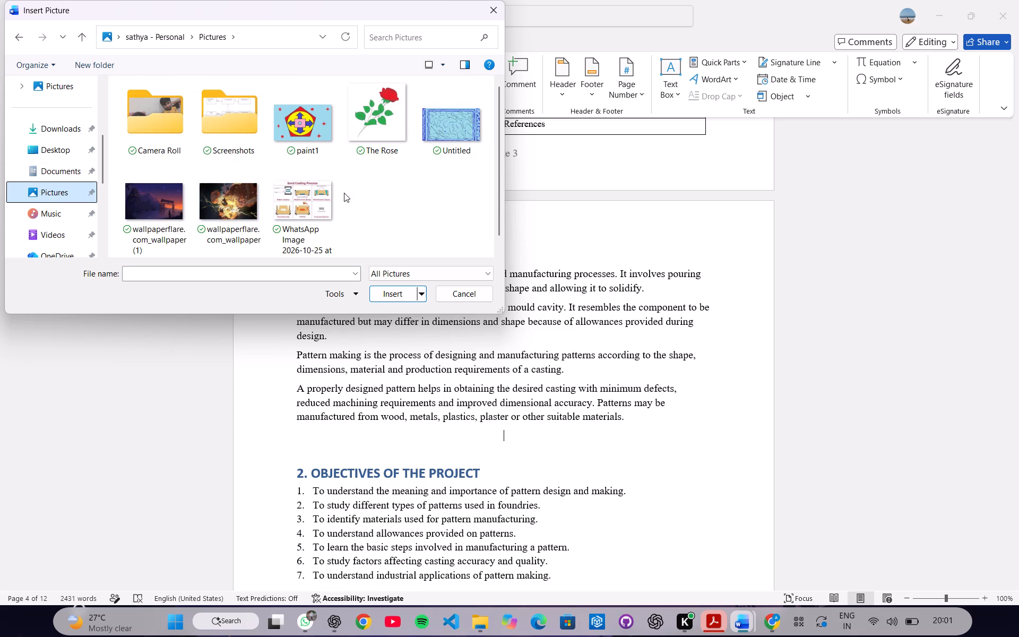
{"action": "left_click", "coordinate": [303, 201]}
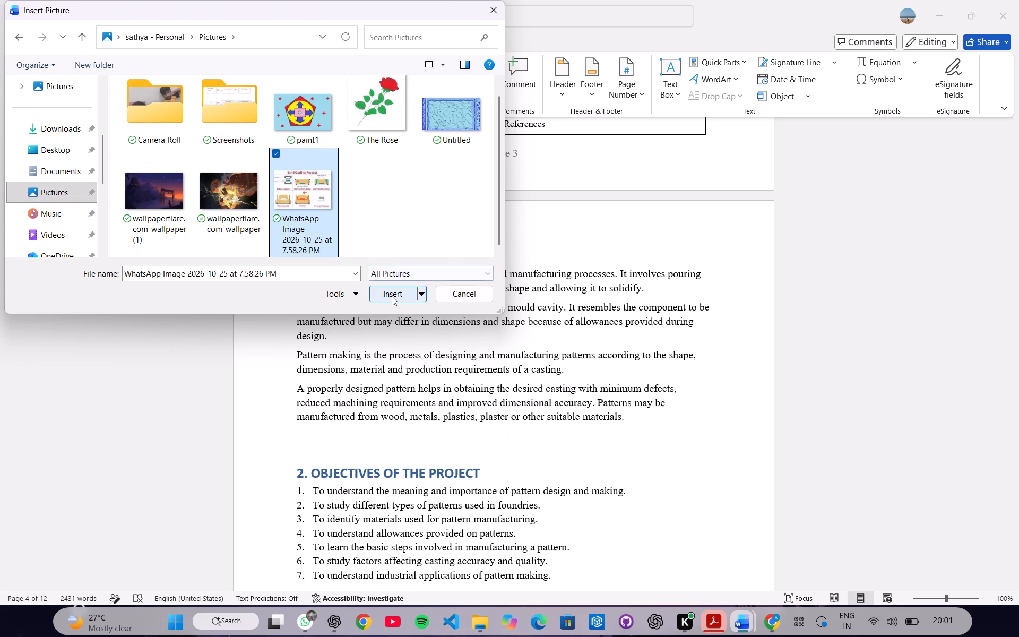
{"action": "left_click", "coordinate": [392, 296]}
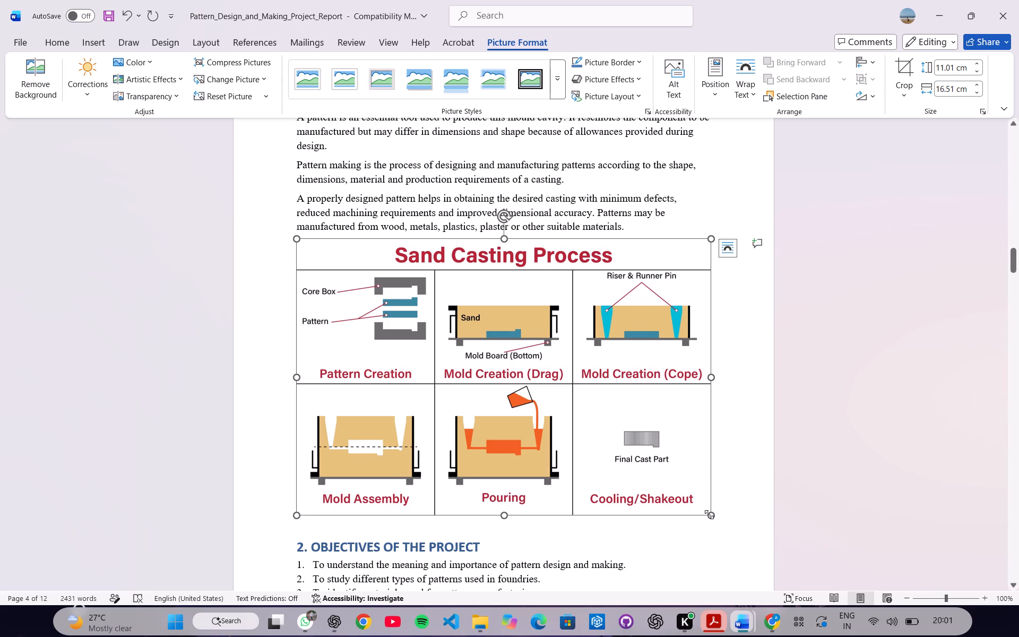
{"action": "scroll", "coordinate": [707, 514], "scroll_direction": "down", "scroll_amount": 2}
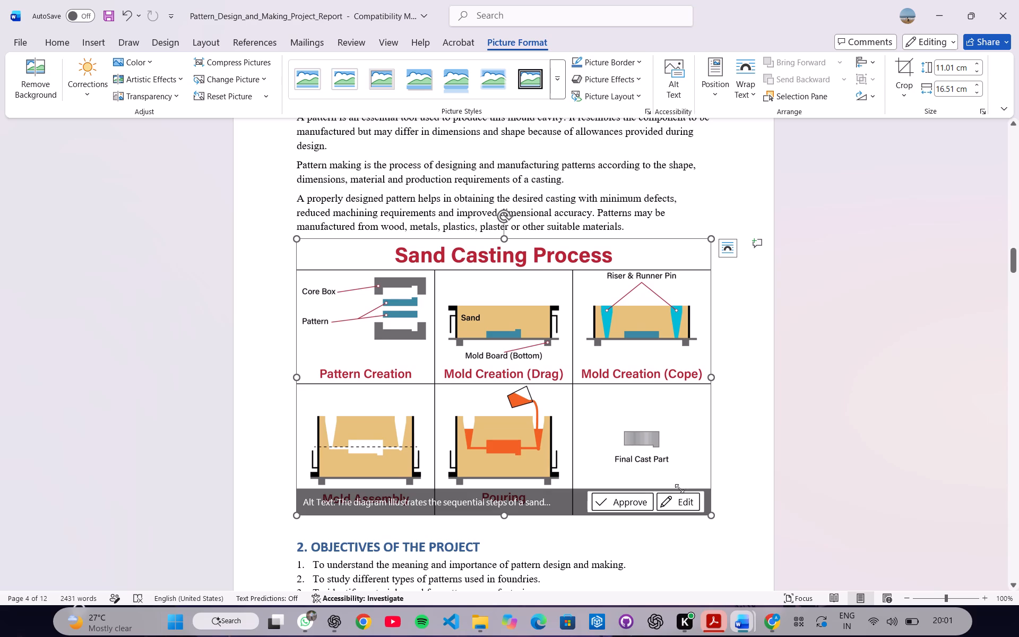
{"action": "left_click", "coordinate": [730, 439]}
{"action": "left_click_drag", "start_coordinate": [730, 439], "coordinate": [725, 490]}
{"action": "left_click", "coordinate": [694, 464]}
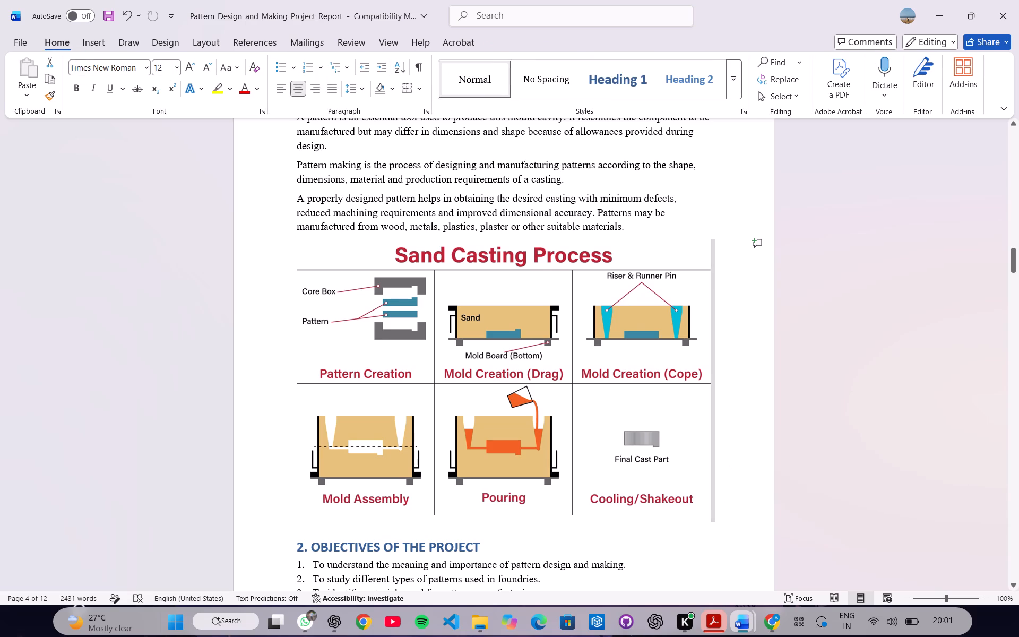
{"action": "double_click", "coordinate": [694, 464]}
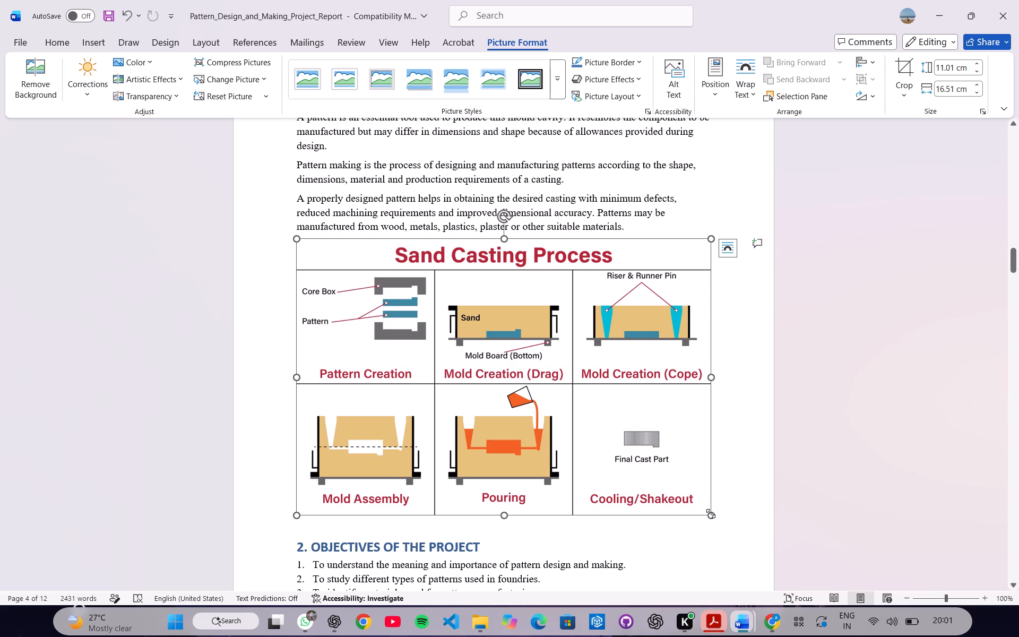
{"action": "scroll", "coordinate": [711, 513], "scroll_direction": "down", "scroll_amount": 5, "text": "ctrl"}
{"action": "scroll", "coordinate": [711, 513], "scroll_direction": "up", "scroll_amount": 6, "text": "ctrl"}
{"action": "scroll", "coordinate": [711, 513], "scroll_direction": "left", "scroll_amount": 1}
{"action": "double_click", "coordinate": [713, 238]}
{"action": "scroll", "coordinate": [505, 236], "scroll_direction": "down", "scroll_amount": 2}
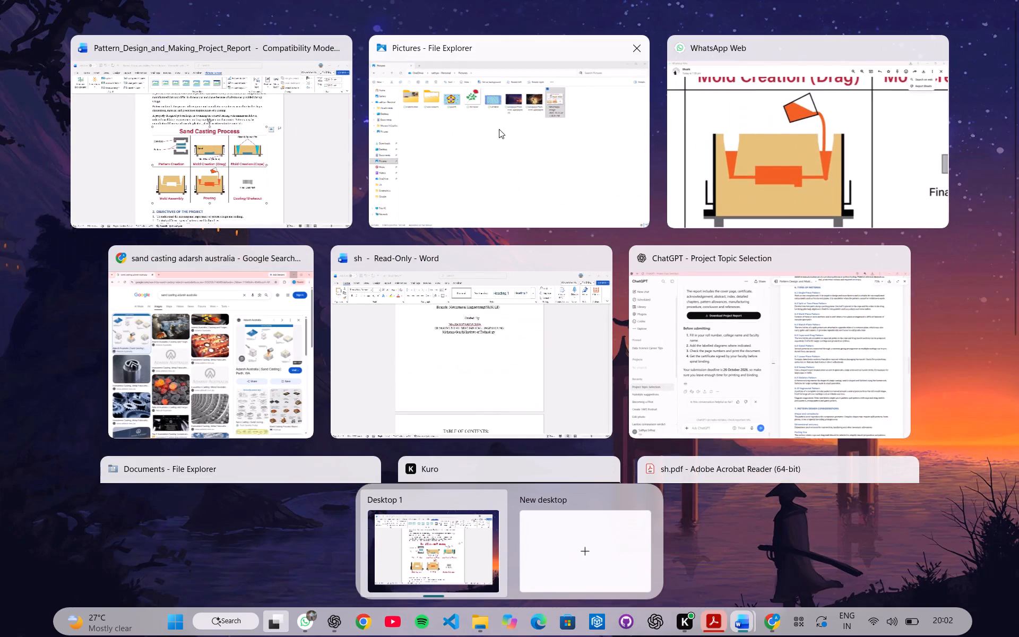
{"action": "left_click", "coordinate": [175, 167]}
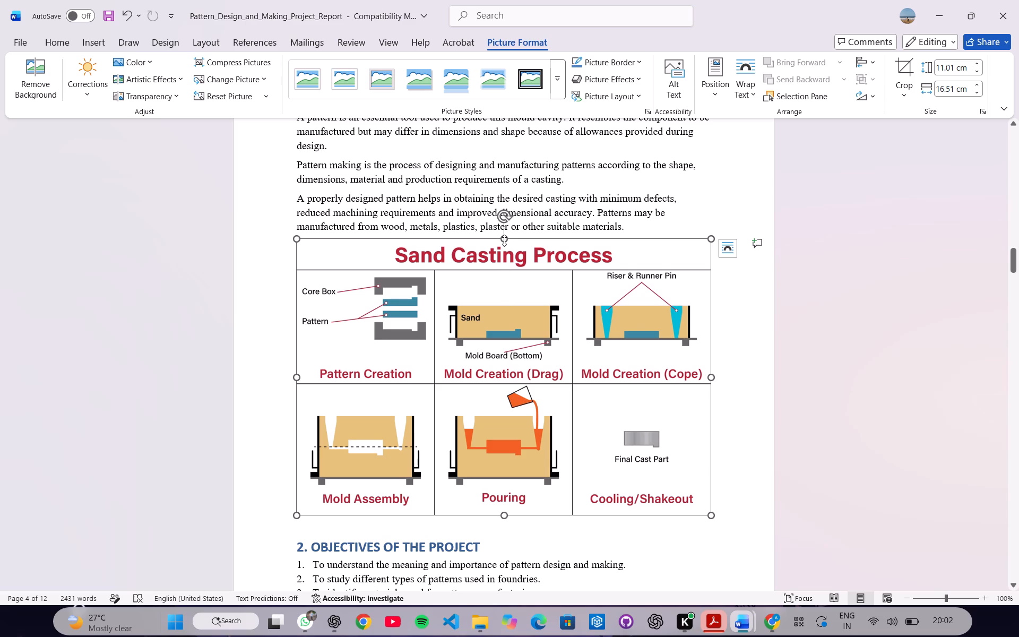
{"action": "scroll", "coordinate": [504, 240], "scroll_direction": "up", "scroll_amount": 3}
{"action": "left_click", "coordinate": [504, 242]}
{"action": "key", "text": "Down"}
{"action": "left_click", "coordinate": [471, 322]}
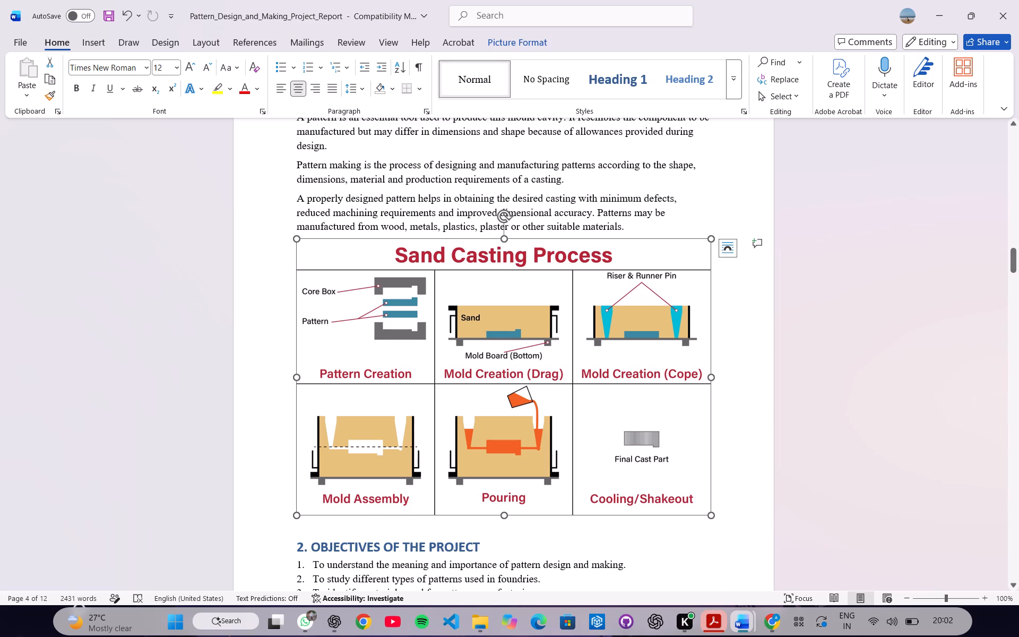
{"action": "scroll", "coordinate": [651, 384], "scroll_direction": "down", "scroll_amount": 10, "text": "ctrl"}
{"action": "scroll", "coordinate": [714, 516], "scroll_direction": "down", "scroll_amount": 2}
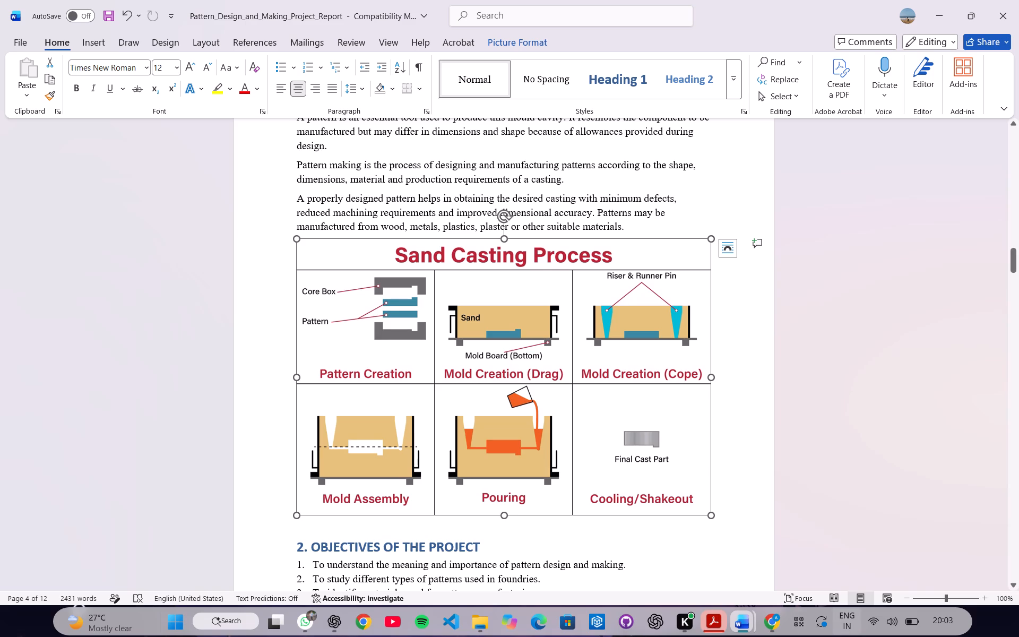
Review the report from the sand casting diagram through the Objectives to the Basic Principle of Pattern Making section.
{"action": "left_click", "coordinate": [751, 450]}
{"action": "scroll", "coordinate": [751, 450], "scroll_direction": "up", "scroll_amount": 1}
{"action": "scroll", "coordinate": [751, 450], "scroll_direction": "down", "scroll_amount": 2}
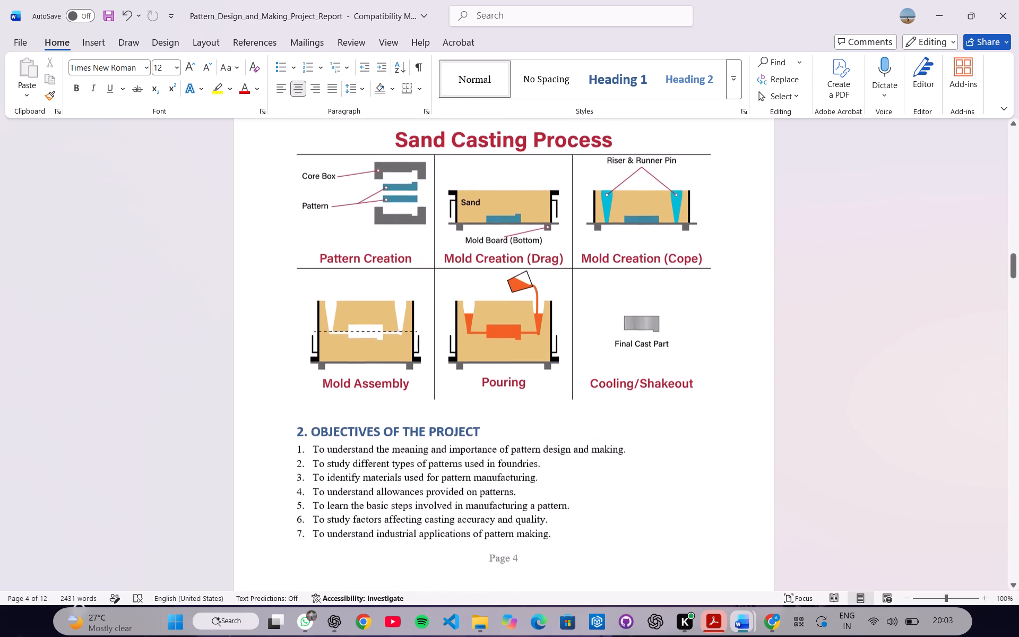
{"action": "scroll", "coordinate": [751, 450], "scroll_direction": "down", "scroll_amount": 5}
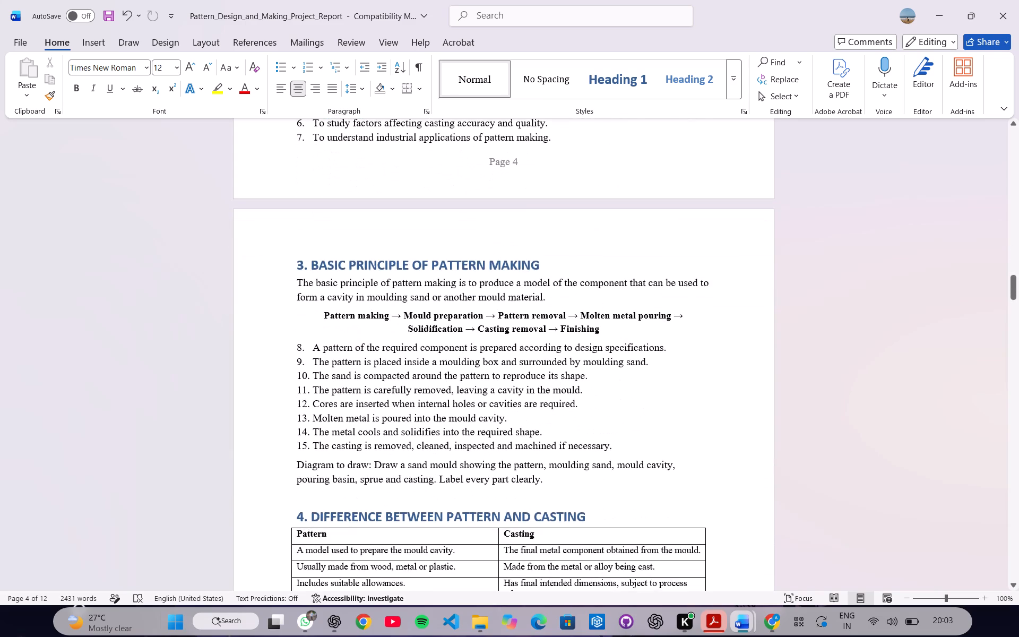
{"action": "scroll", "coordinate": [751, 450], "scroll_direction": "down", "scroll_amount": 1}
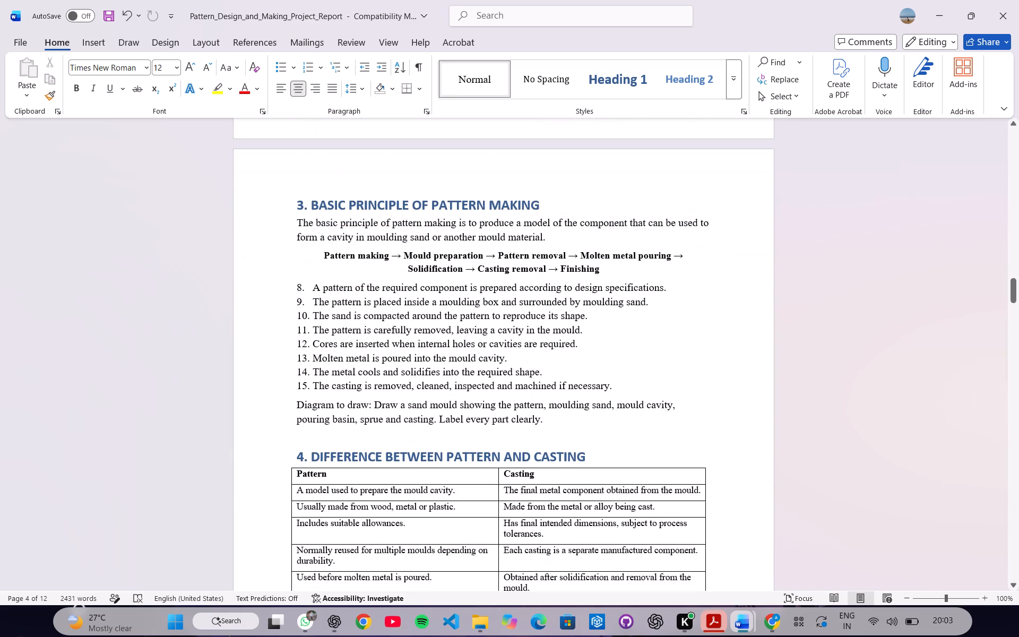
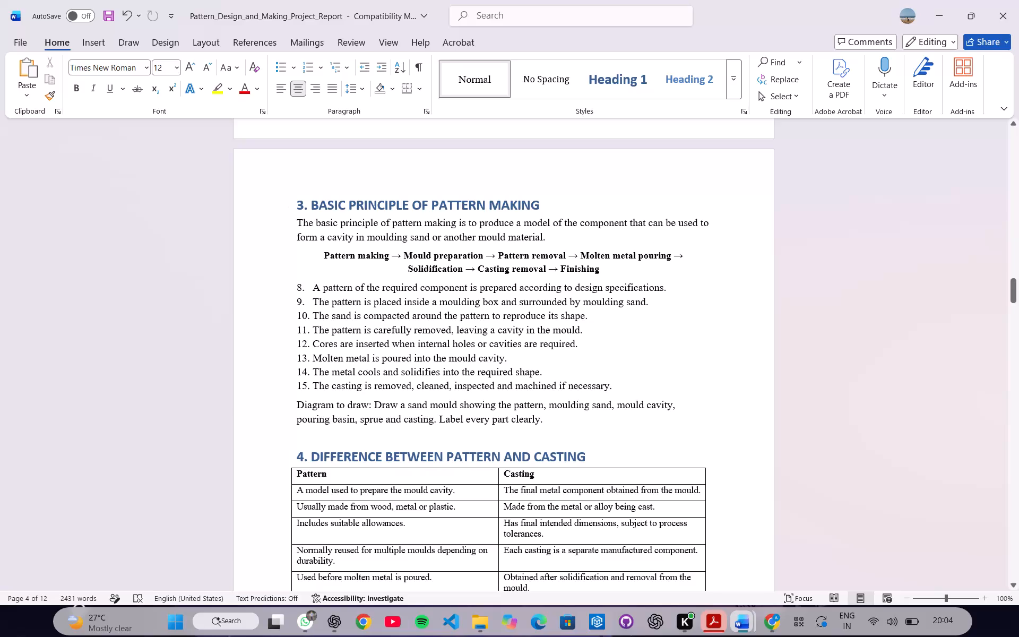
Delete the "Diagram to draw" sand mould note below the list in section 3, Basic Principle of Pattern Making.
{"action": "left_click", "coordinate": [614, 208]}
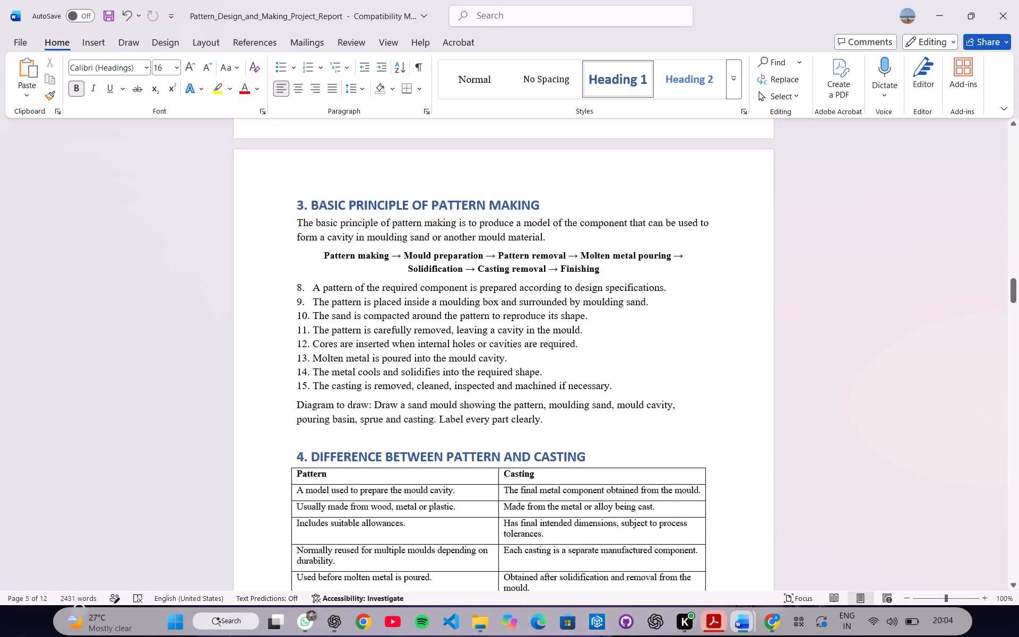
{"action": "left_click", "coordinate": [616, 272]}
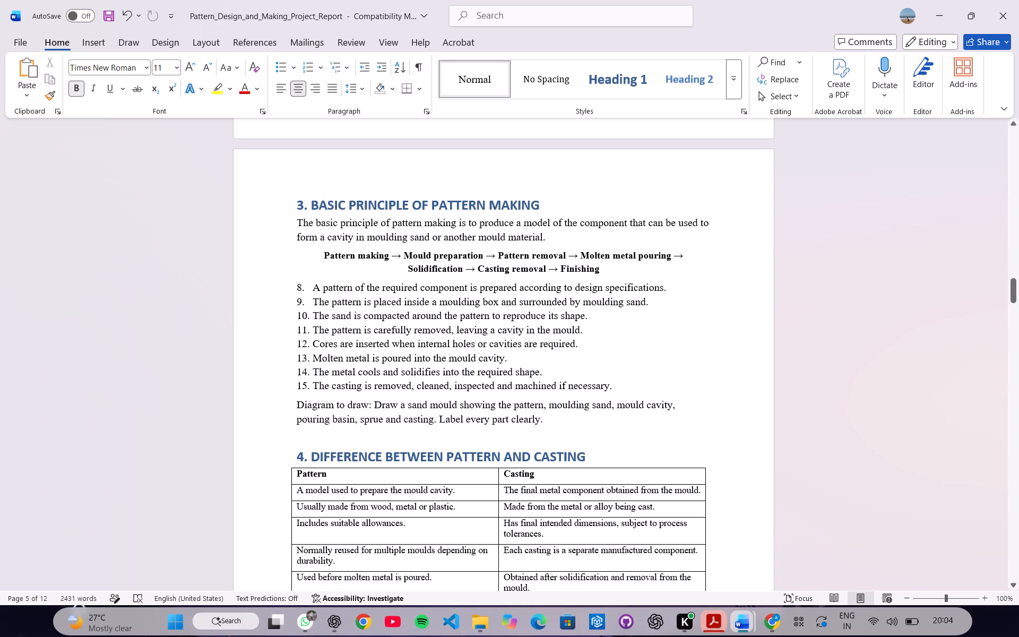
{"action": "scroll", "coordinate": [633, 265], "scroll_direction": "up", "scroll_amount": 1}
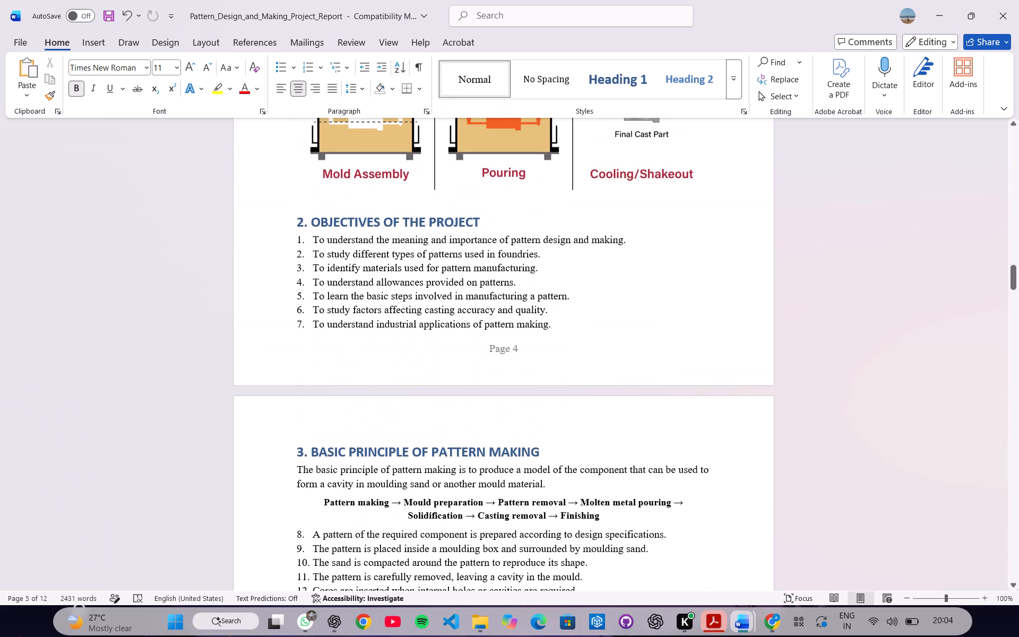
{"action": "scroll", "coordinate": [633, 265], "scroll_direction": "down", "scroll_amount": 2}
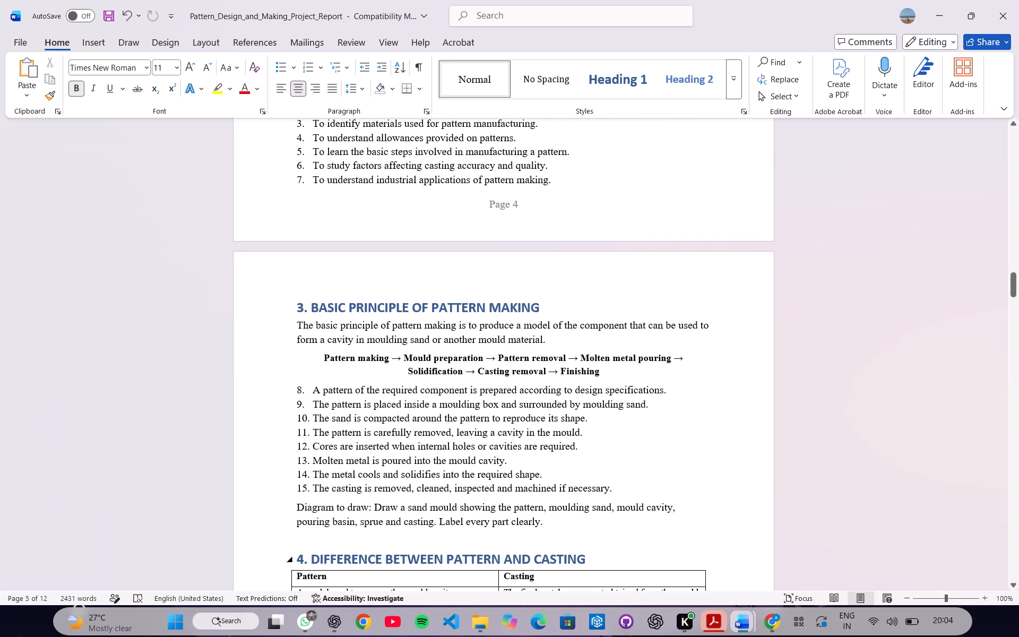
{"action": "left_click", "coordinate": [557, 523]}
{"action": "key", "text": "shift+Up"}
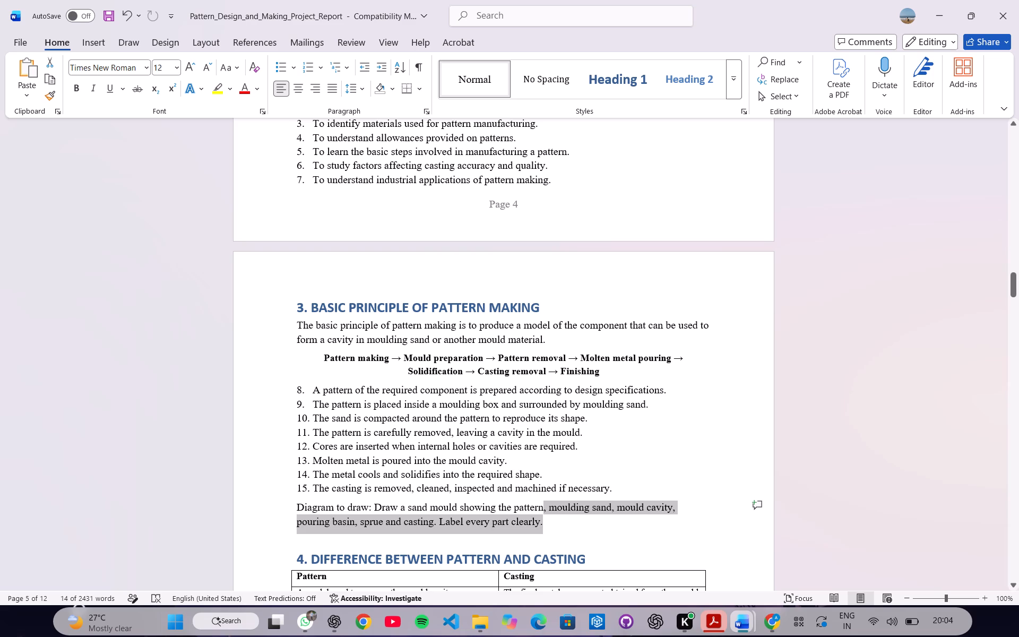
{"action": "key", "text": "shift+Left"}
{"action": "key", "text": "shift+Left"}
{"action": "key", "text": "shift+Left"}
{"action": "key", "text": "shift+Left"}
{"action": "key", "text": "shift+Left"}
{"action": "key", "text": "shift+Left"}
{"action": "key", "text": "shift+Left"}
{"action": "key", "text": "shift+Left"}
{"action": "key", "text": "shift+Left"}
{"action": "key", "text": "shift+Left"}
{"action": "key", "text": "shift+Left"}
{"action": "key", "text": "shift+Left"}
{"action": "key", "text": "shift+Left"}
{"action": "key", "text": "shift+Left"}
{"action": "key", "text": "shift+Left"}
{"action": "key", "text": "shift+Left"}
{"action": "key", "text": "shift+Left"}
{"action": "key", "text": "shift+Left"}
{"action": "key", "text": "shift+Left"}
{"action": "key", "text": "shift+Left"}
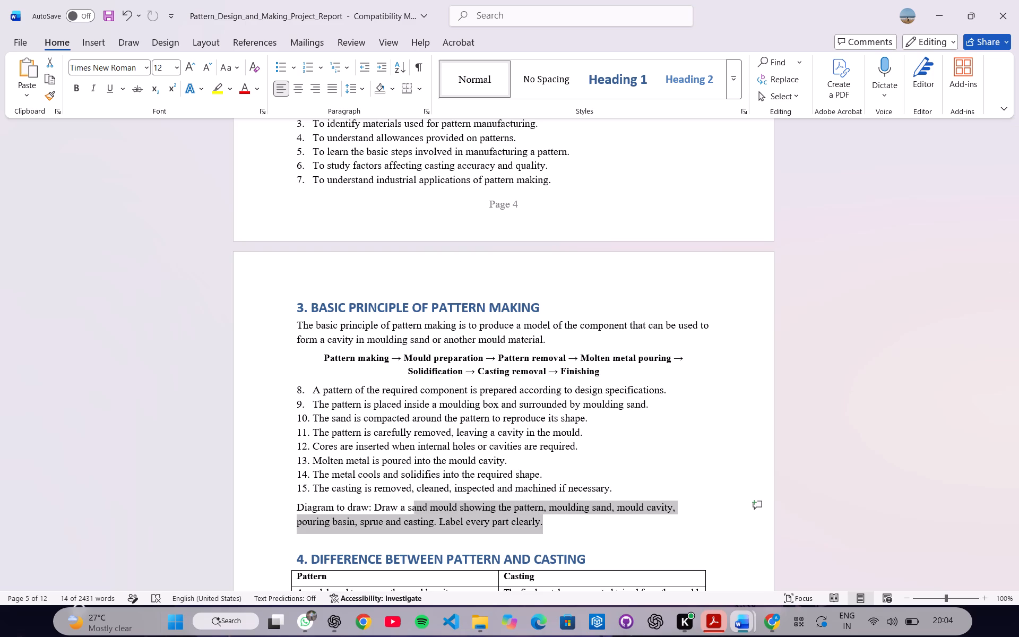
{"action": "key", "text": "shift+Left"}
{"action": "key", "text": "BackSpace"}
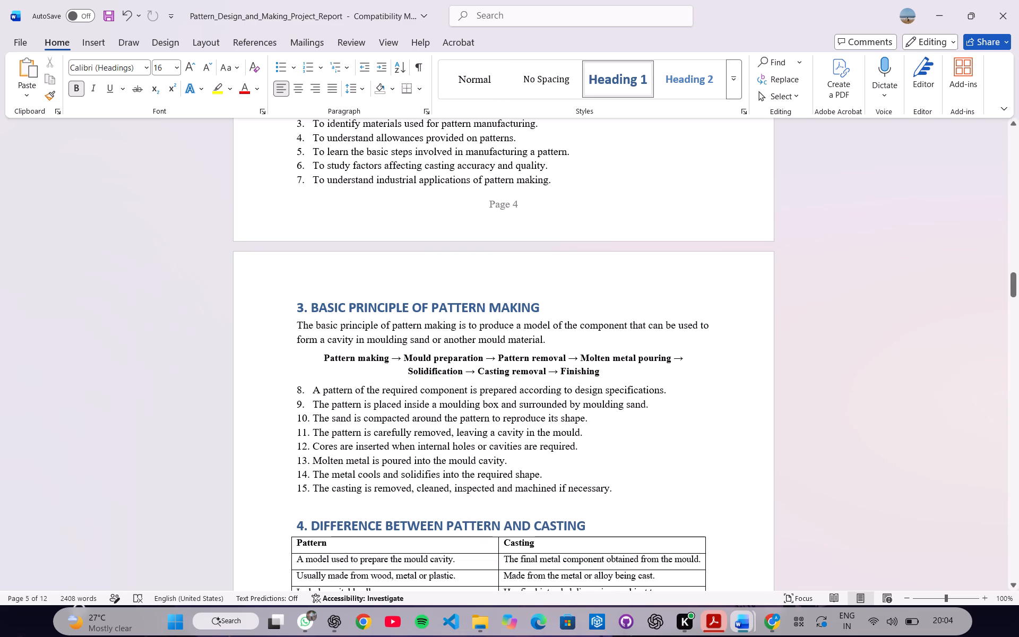
Remove the list numbers from the first four process sentences in section 3, down to "The pattern is carefully removed".
{"action": "left_click", "coordinate": [619, 443]}
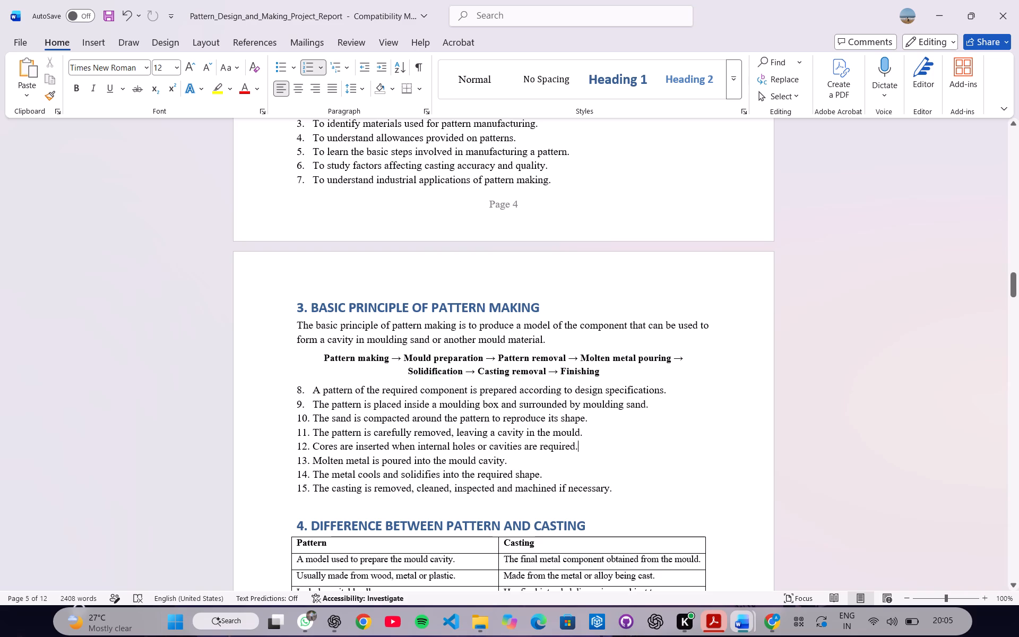
{"action": "left_click", "coordinate": [299, 390]}
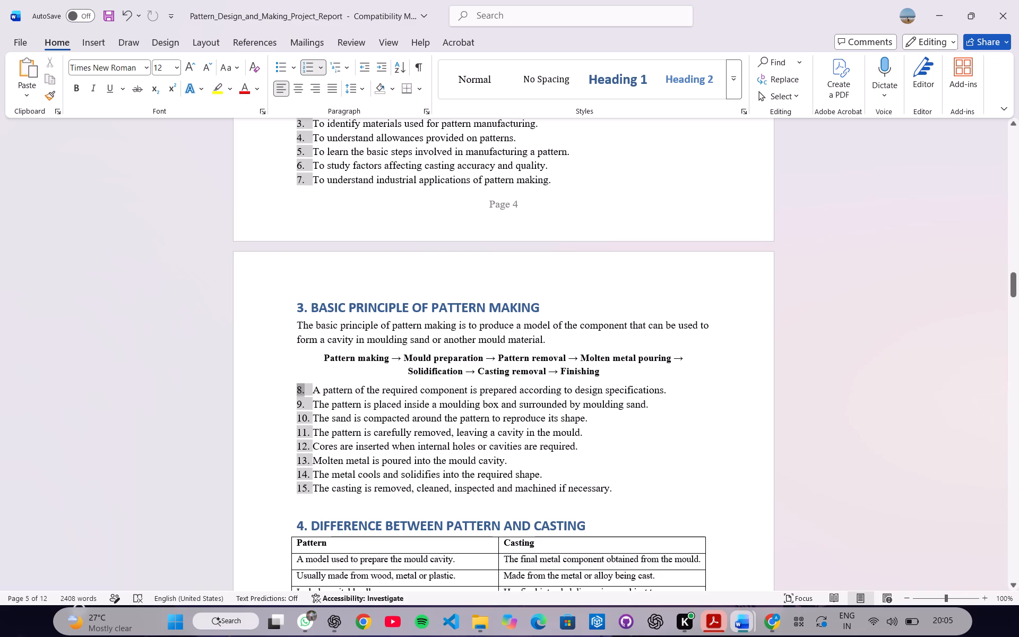
{"action": "key", "text": "BackSpace"}
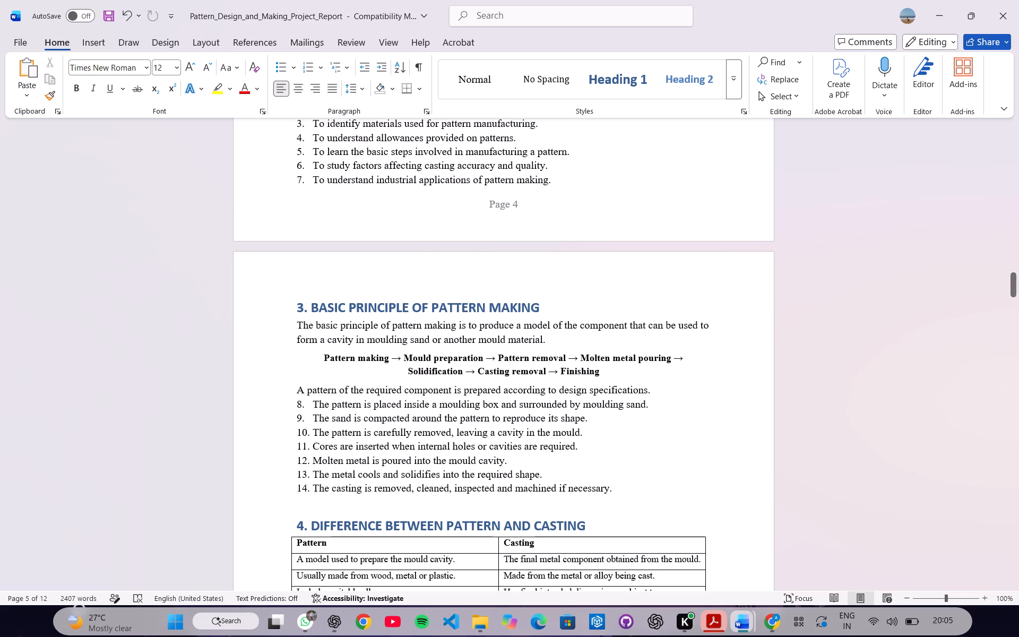
{"action": "key", "text": "End"}
{"action": "key", "text": "End"}
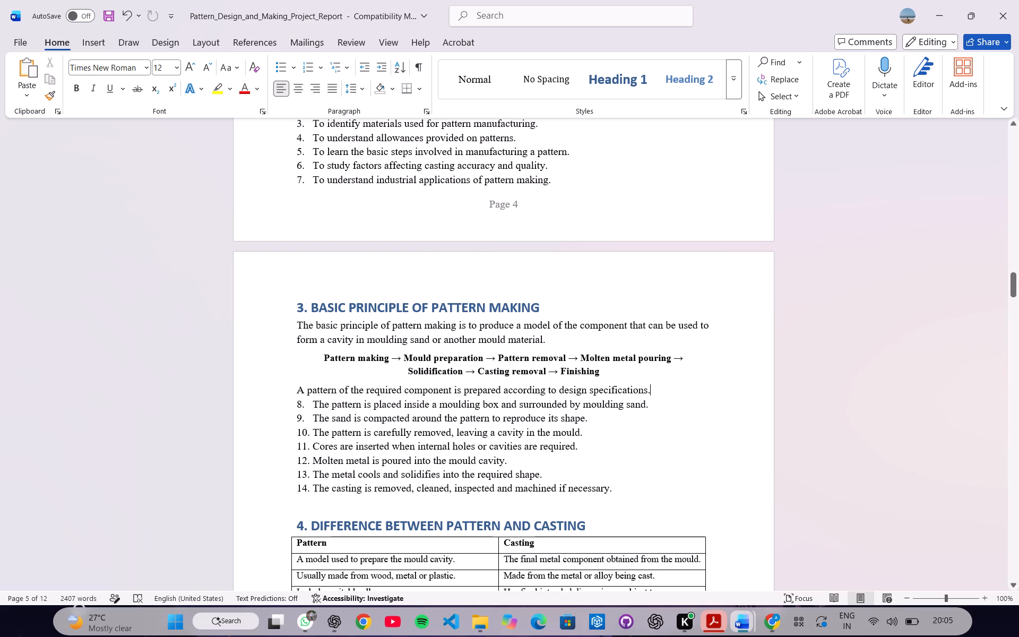
{"action": "left_click", "coordinate": [299, 401]}
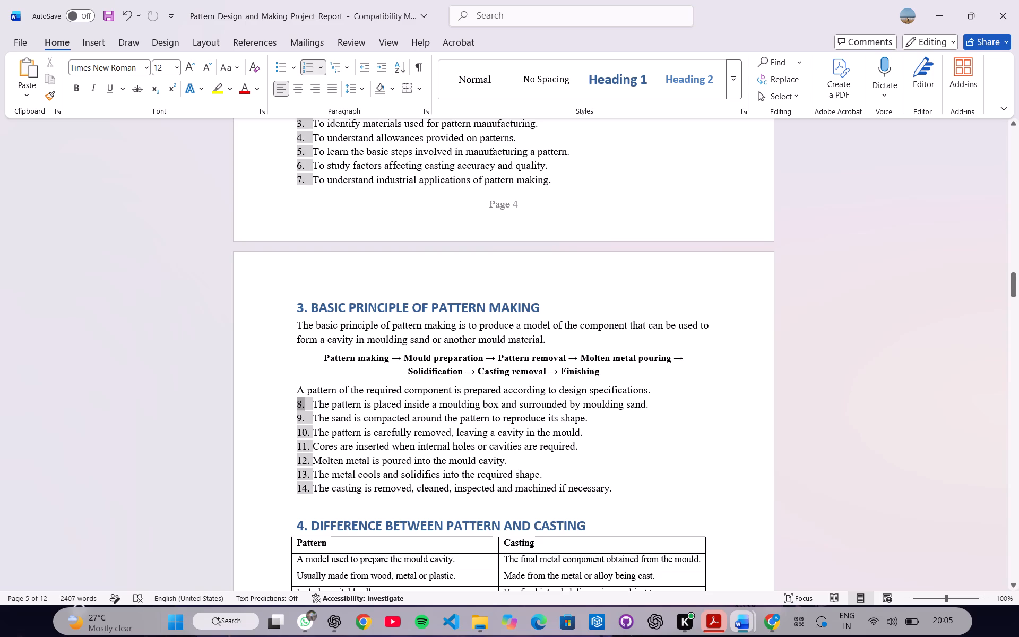
{"action": "key", "text": "BackSpace"}
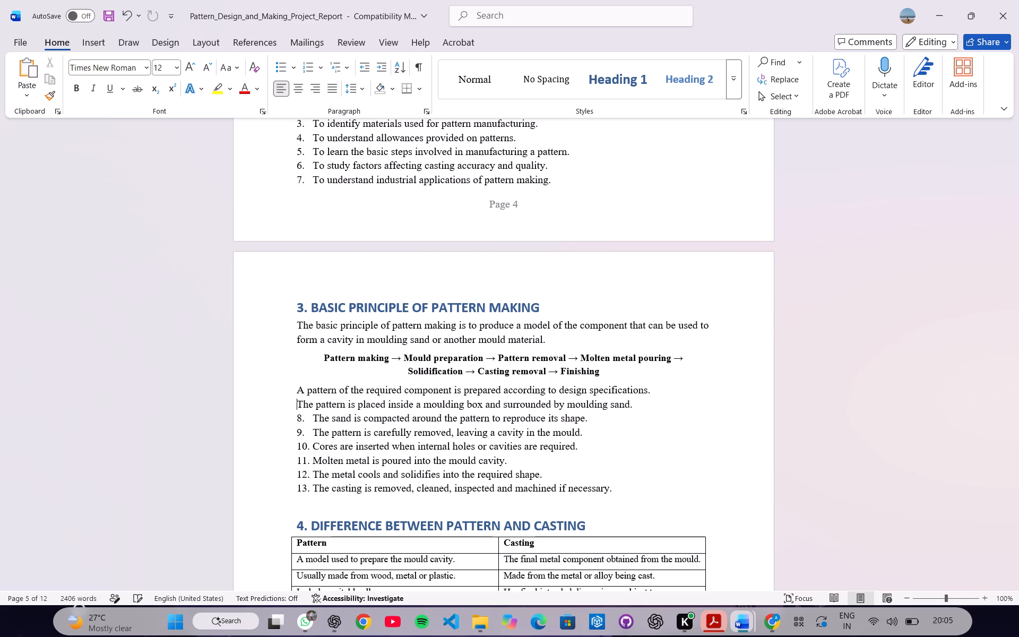
{"action": "left_click", "coordinate": [300, 432]}
{"action": "key", "text": "BackSpace"}
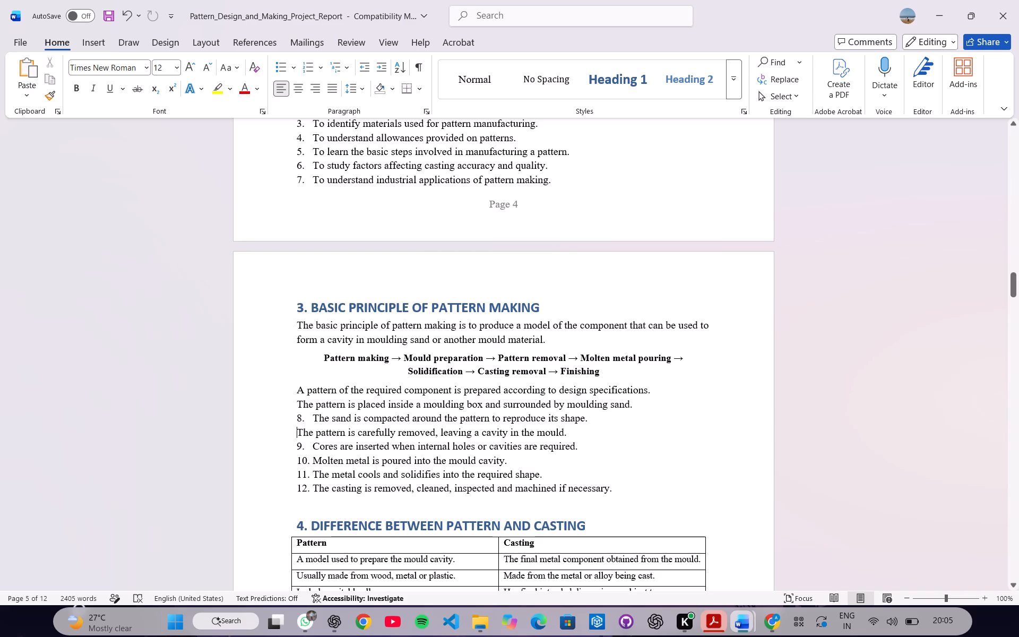
{"action": "left_click", "coordinate": [297, 416]}
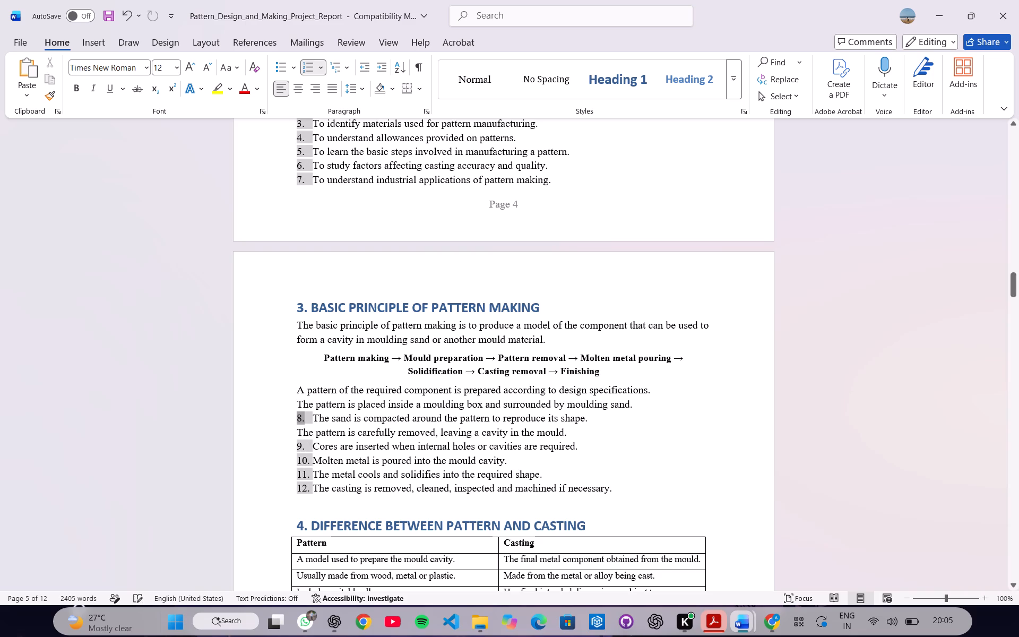
{"action": "left_click", "coordinate": [301, 418]}
{"action": "key", "text": "End"}
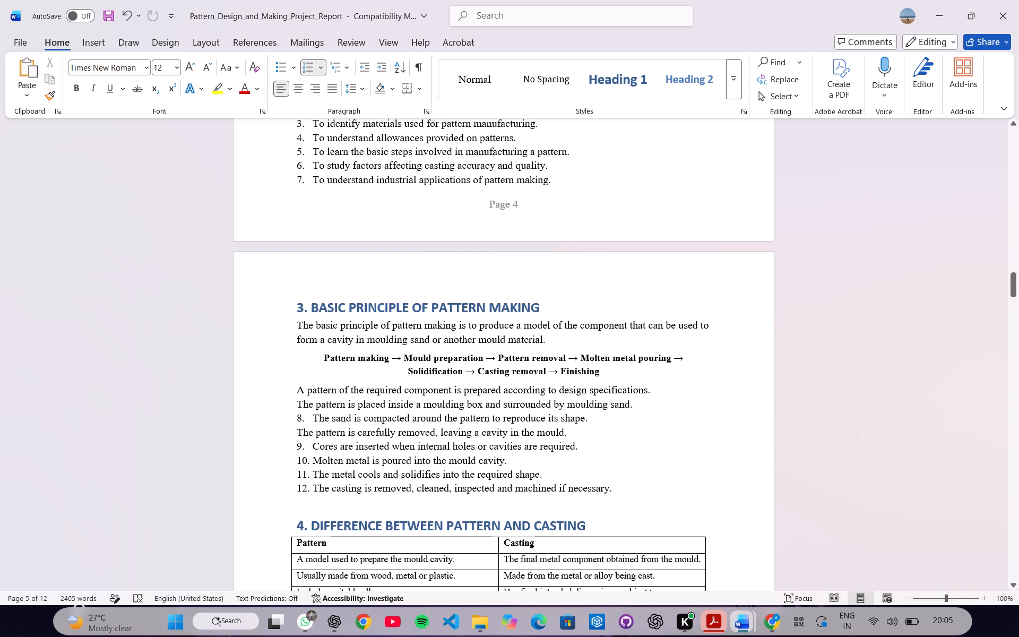
{"action": "key", "text": "BackSpace"}
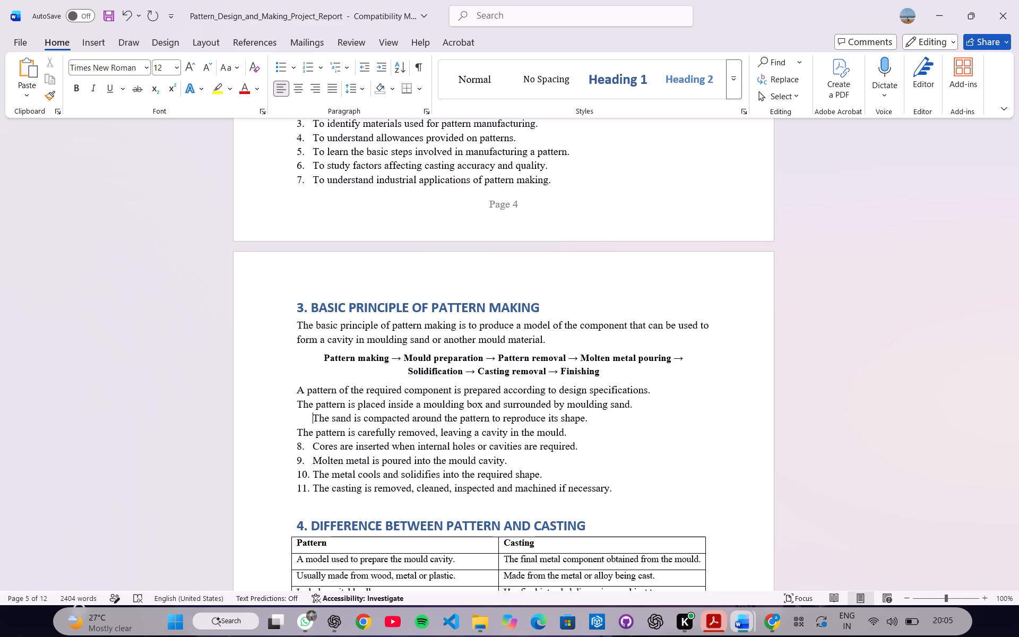
Remove the list numbers from the last four process sentences in section 3, from "Cores are inserted" to "The casting is removed".
{"action": "key", "text": "Down"}
{"action": "key", "text": "Down"}
{"action": "key", "text": "BackSpace"}
{"action": "key", "text": "Down"}
{"action": "key", "text": "Down"}
{"action": "key", "text": "BackSpace"}
{"action": "key", "text": "Up"}
{"action": "key", "text": "BackSpace"}
{"action": "key", "text": "Down"}
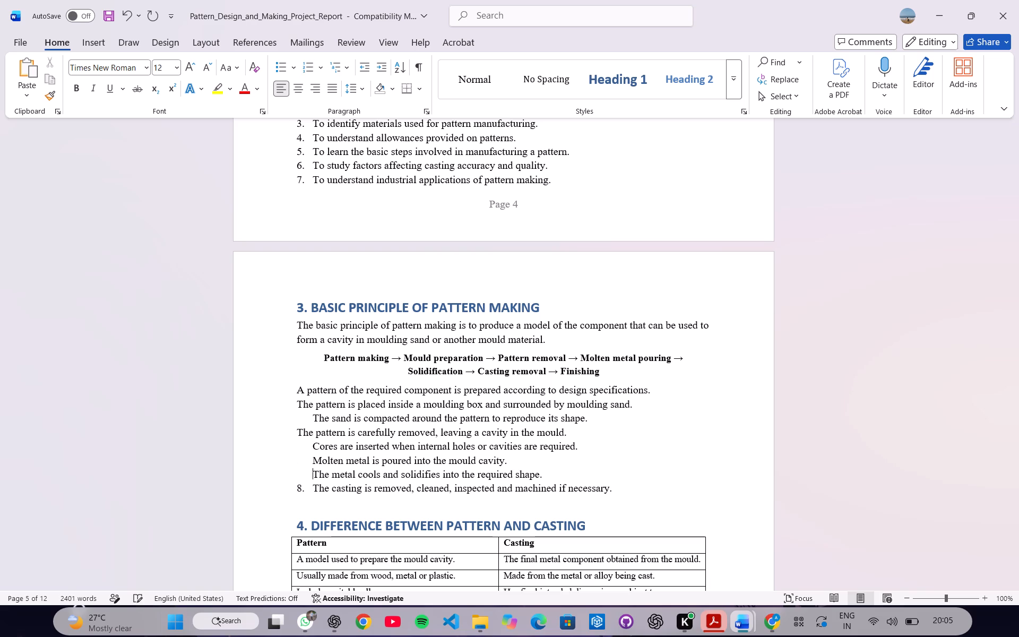
{"action": "key", "text": "Down"}
{"action": "key", "text": "BackSpace"}
Join the sentence "The pattern is placed inside a moulding box" onto the end of the design specifications sentence above it.
{"action": "key", "text": "Up"}
{"action": "key", "text": "Up"}
{"action": "key", "text": "Up"}
{"action": "key", "text": "Up"}
{"action": "key", "text": "Up"}
{"action": "key", "text": "Up"}
{"action": "key", "text": "Up"}
{"action": "key", "text": "Left"}
{"action": "key", "text": "Left"}
{"action": "key", "text": "Left"}
{"action": "key", "text": "End"}
{"action": "key", "text": "Delete"}
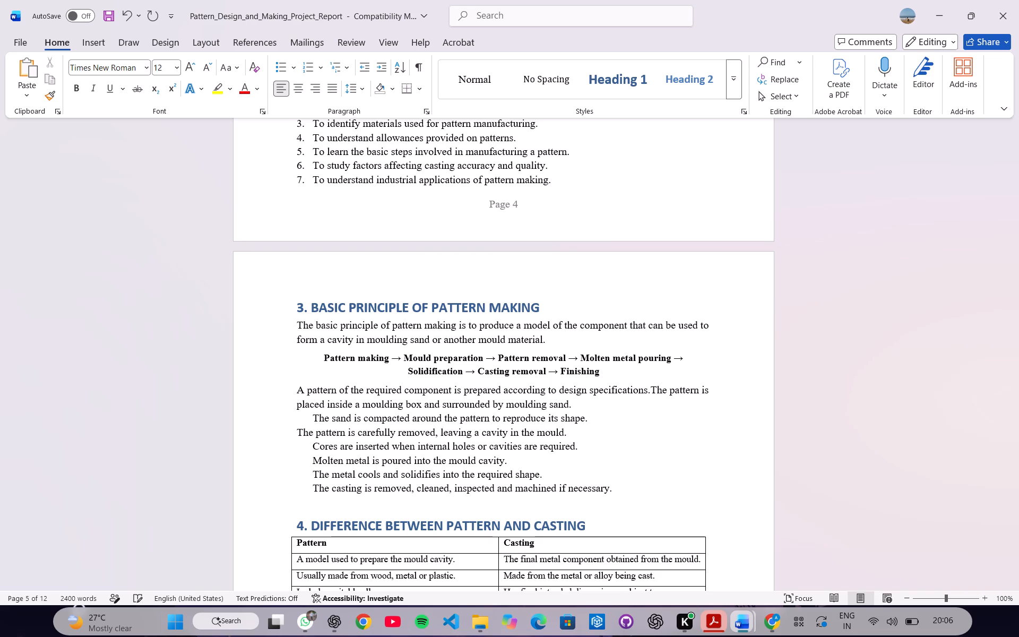
Start a new numbered list with the joined paragraph as item 1 and "The sand is compacted around the pattern" as item 2.
{"action": "left_click", "coordinate": [314, 66]}
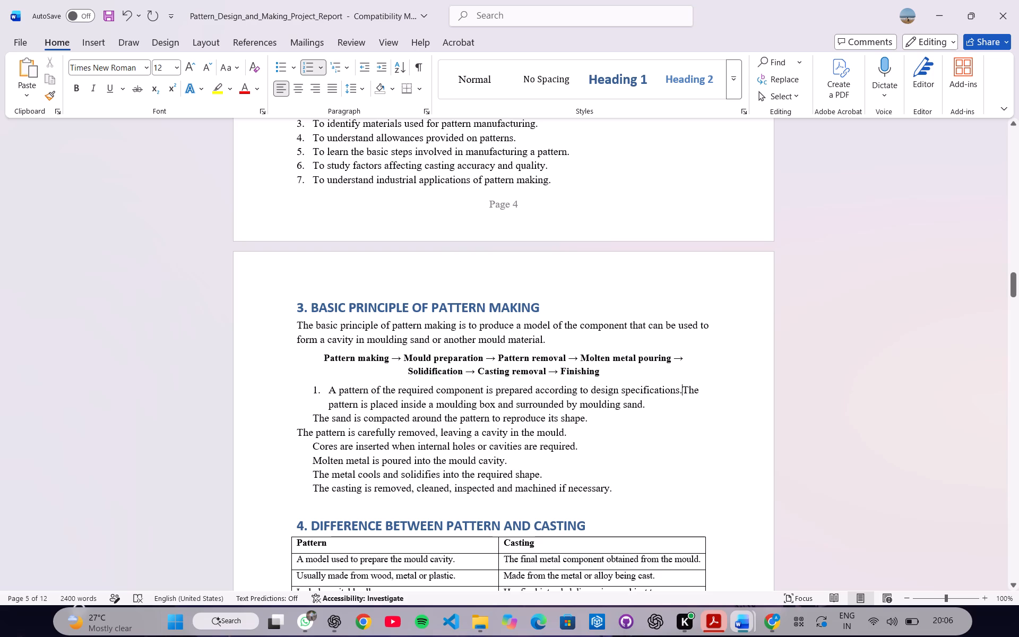
{"action": "left_click", "coordinate": [653, 402]}
{"action": "key", "text": "Return"}
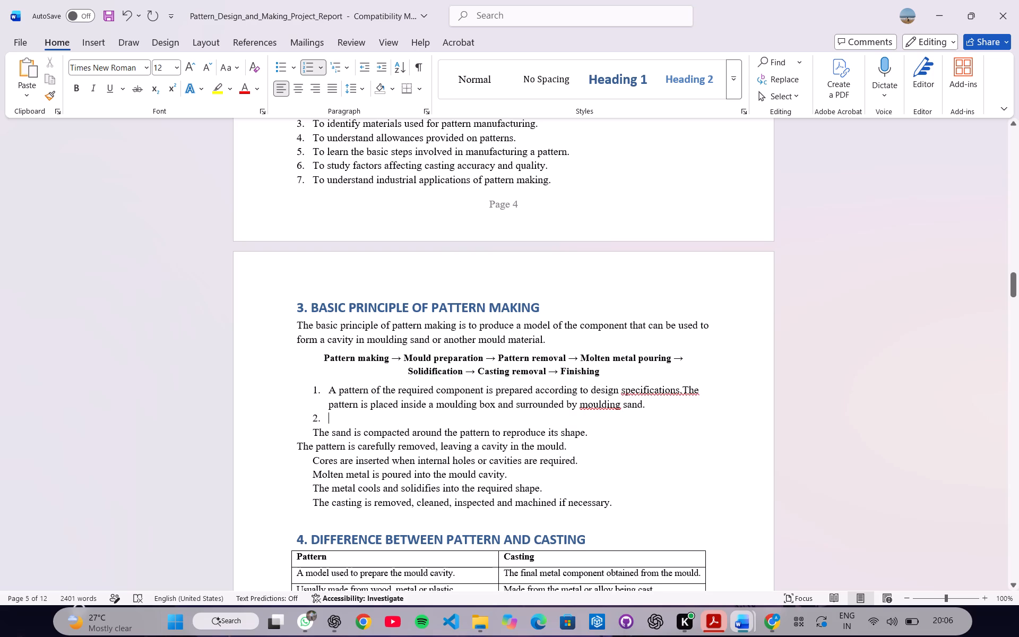
{"action": "left_click", "coordinate": [311, 433]}
{"action": "key", "text": "BackSpace"}
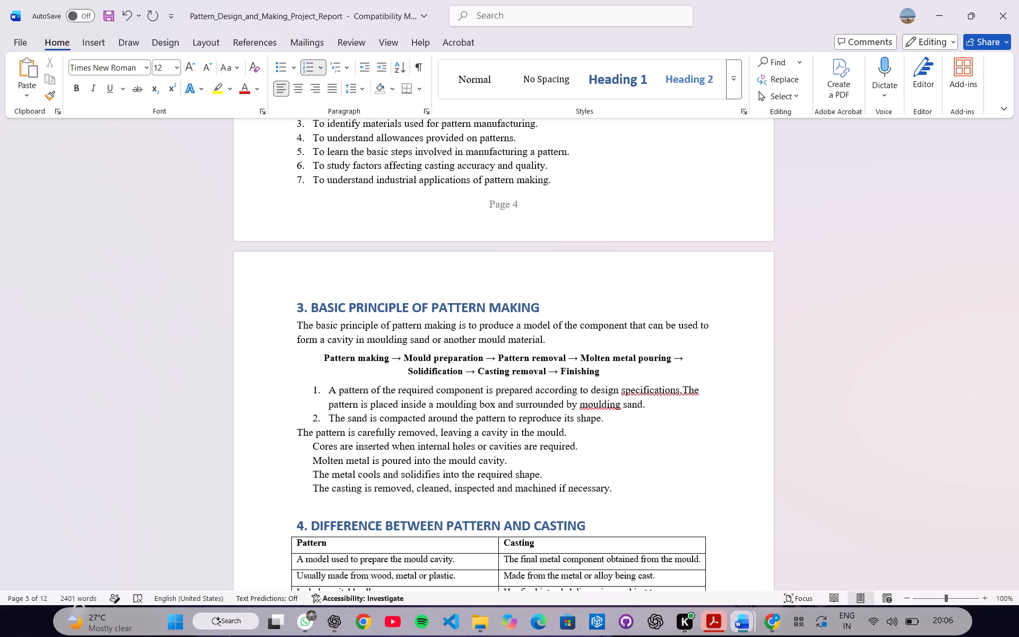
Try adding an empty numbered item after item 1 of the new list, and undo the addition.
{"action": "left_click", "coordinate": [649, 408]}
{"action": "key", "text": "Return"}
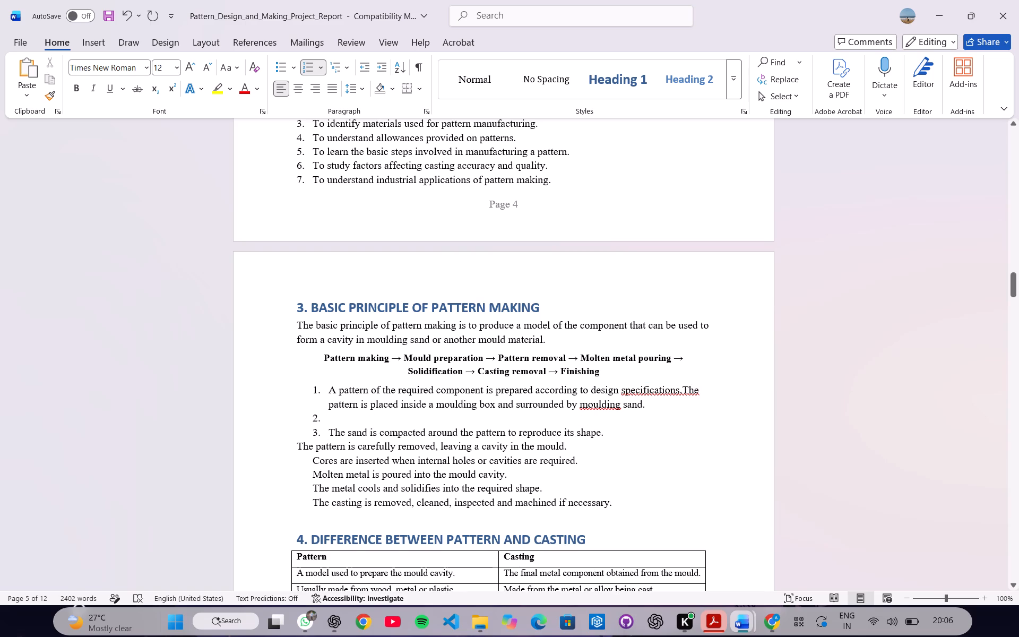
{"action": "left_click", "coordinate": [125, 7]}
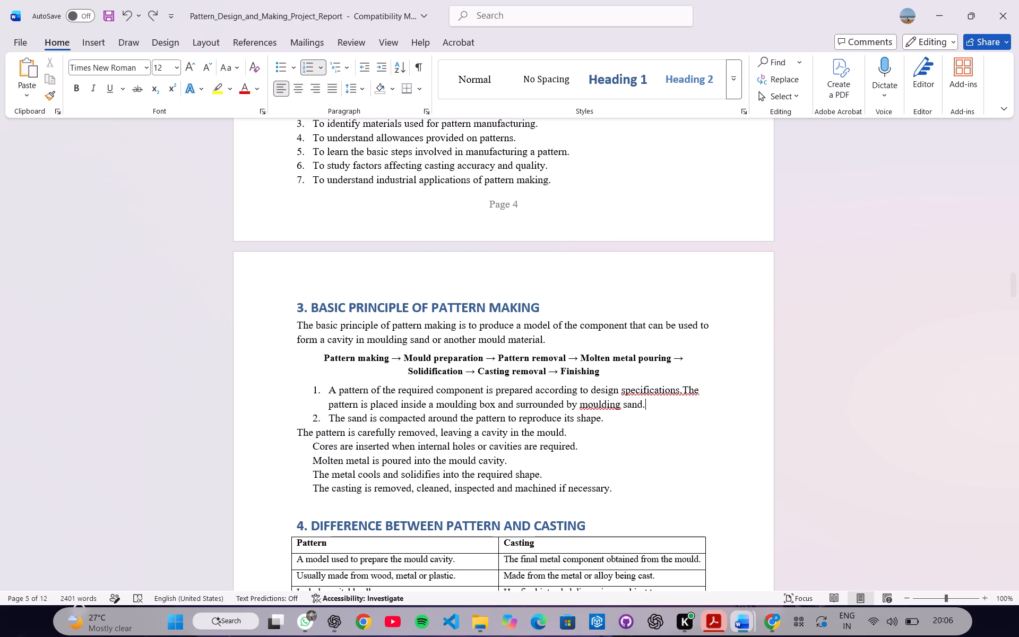
Remove the number from "The sand is compacted" and split item 1 so "The pattern is placed inside a moulding box" becomes item 2.
{"action": "left_click", "coordinate": [327, 419]}
{"action": "key", "text": "BackSpace"}
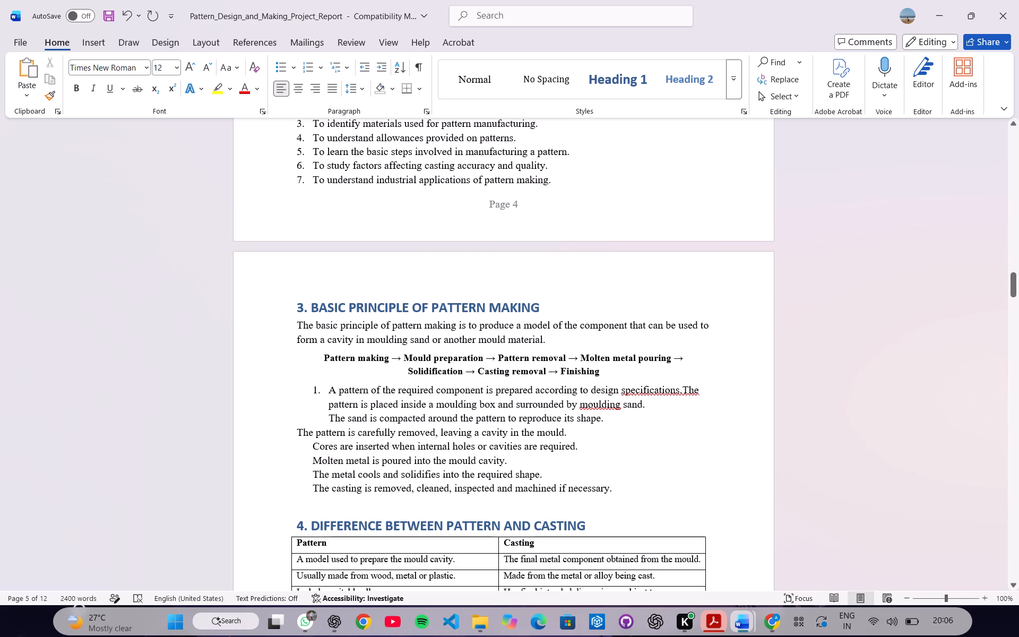
{"action": "left_click", "coordinate": [684, 390]}
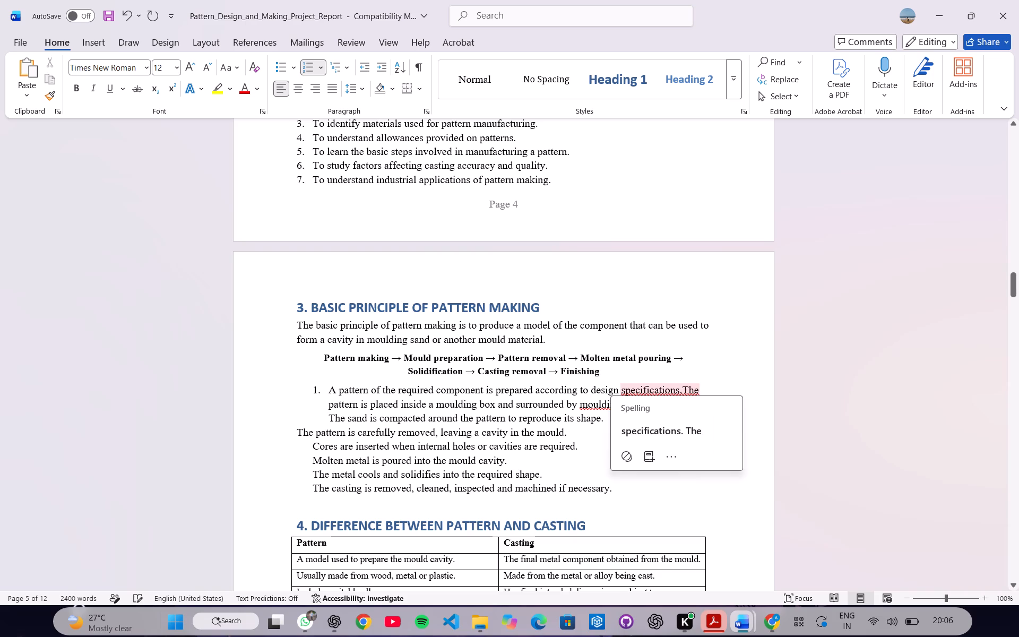
{"action": "key", "text": "Return"}
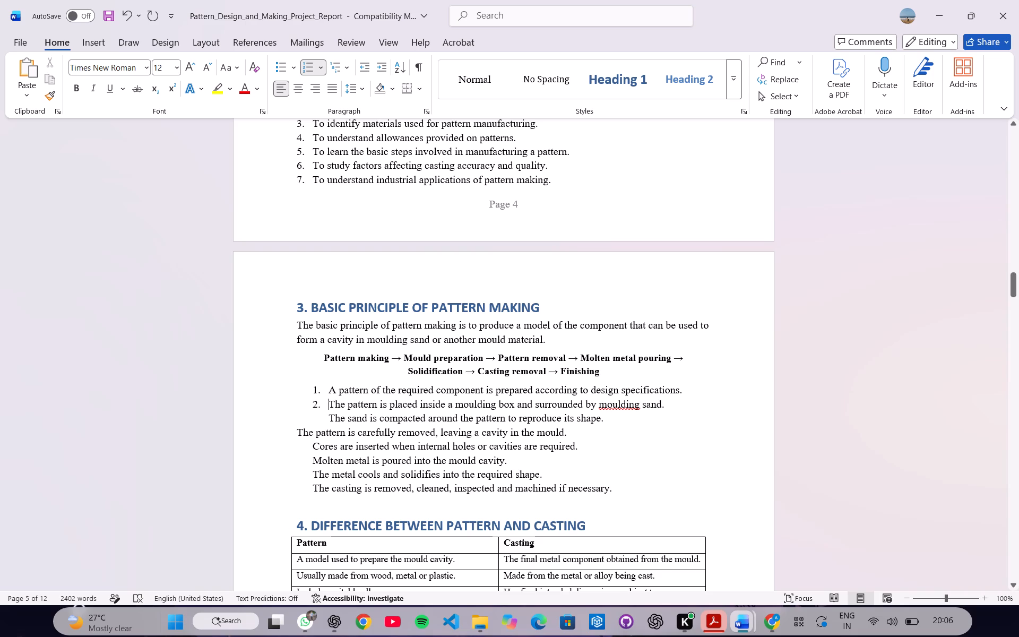
{"action": "key", "text": "BackSpace"}
{"action": "key", "text": "BackSpace"}
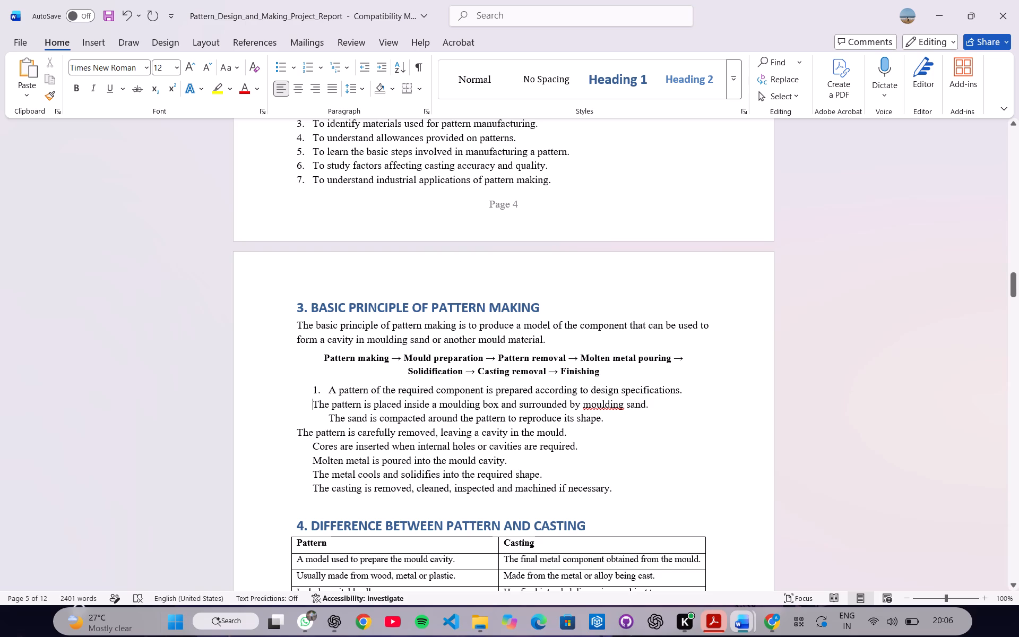
{"action": "key", "text": "BackSpace"}
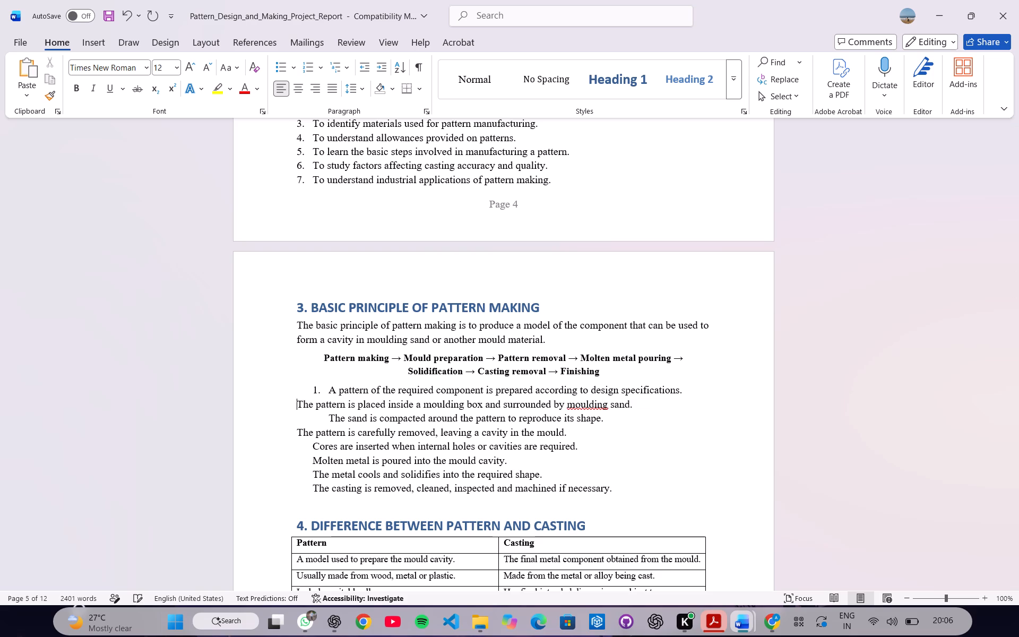
{"action": "key", "text": "BackSpace"}
{"action": "key", "text": "BackSpace"}
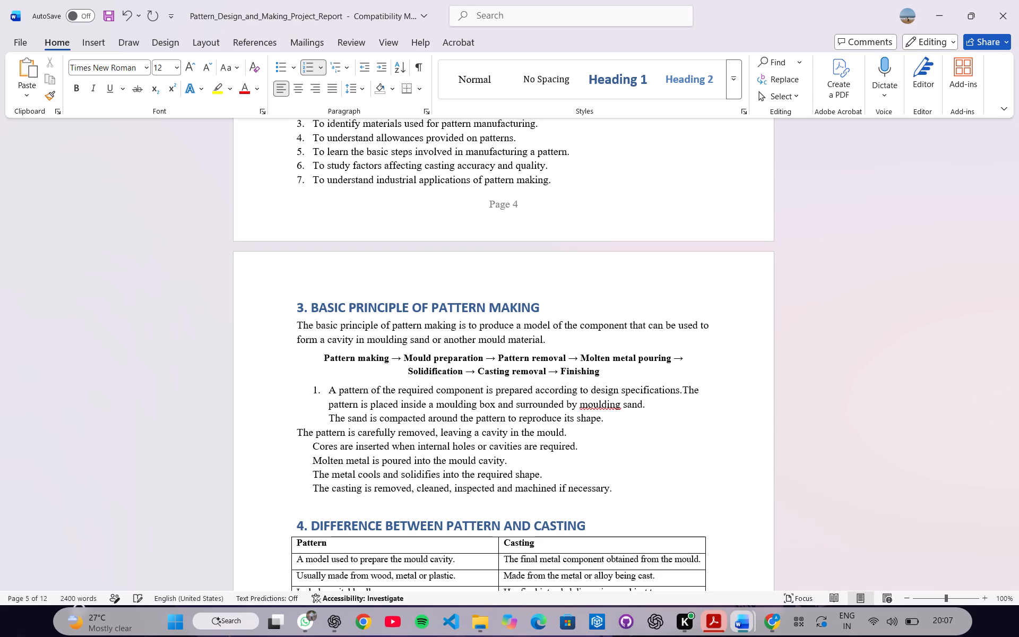
{"action": "key", "text": "Return"}
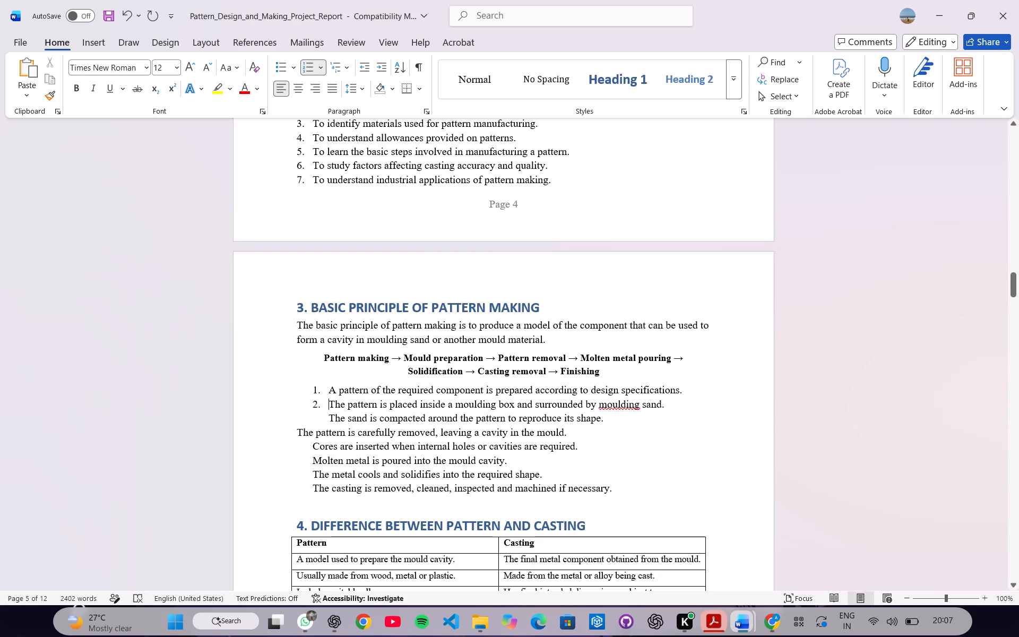
Make "The sand is compacted around the pattern to reproduce its shape" item 3 of section 3's numbered list.
{"action": "left_click", "coordinate": [328, 422]}
{"action": "key", "text": "BackSpace"}
{"action": "key", "text": "BackSpace"}
{"action": "key", "text": "BackSpace"}
{"action": "key", "text": "BackSpace"}
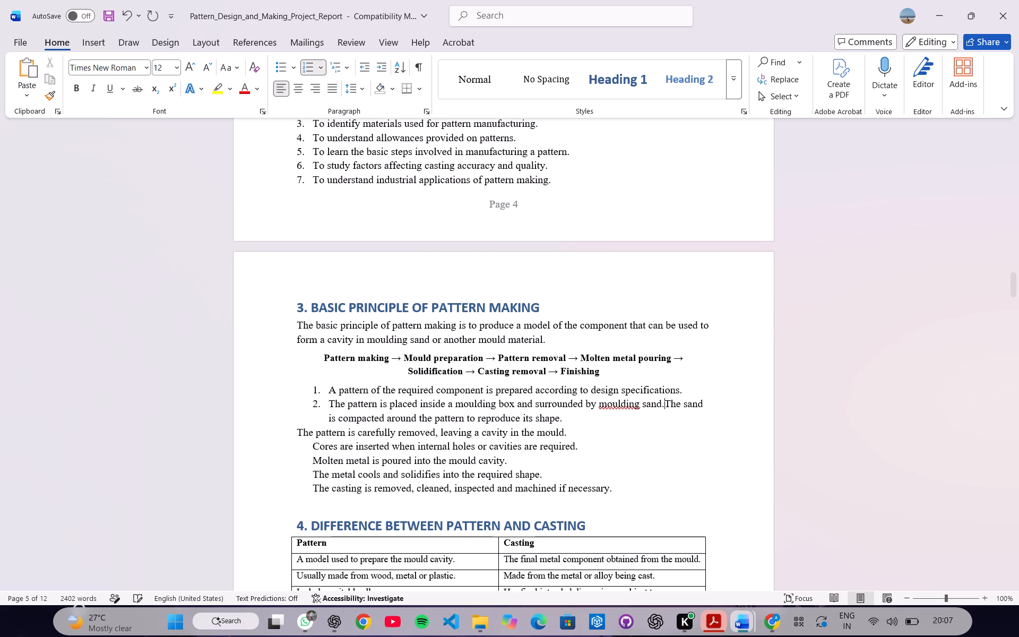
{"action": "key", "text": "Return"}
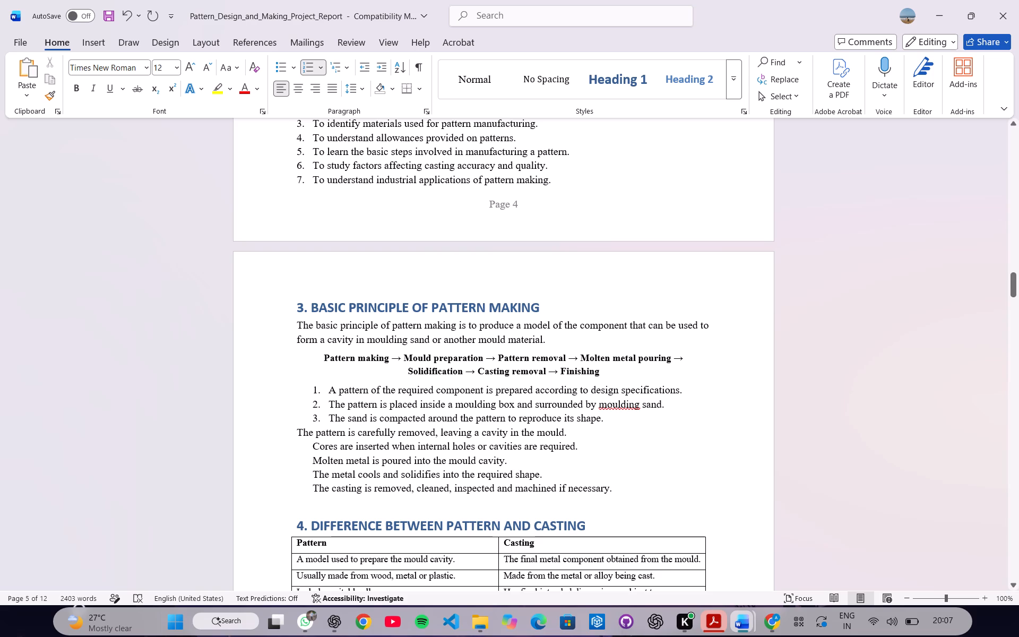
Continue section 3's numbered list with "The pattern is carefully removed" as item 4 and "Cores are inserted" as item 5.
{"action": "left_click", "coordinate": [296, 434]}
{"action": "key", "text": "BackSpace"}
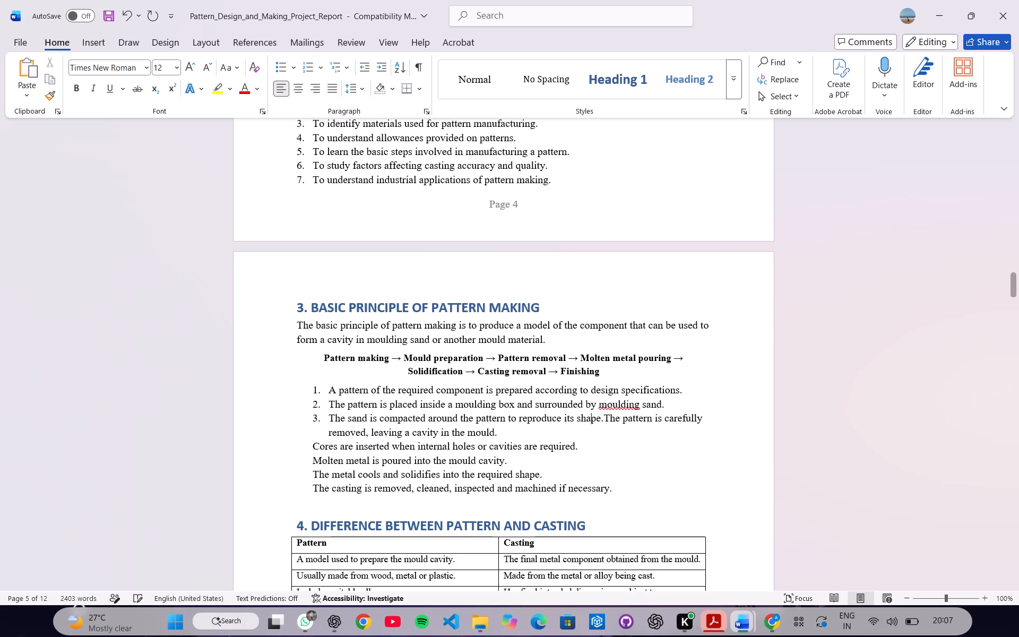
{"action": "key", "text": "Return"}
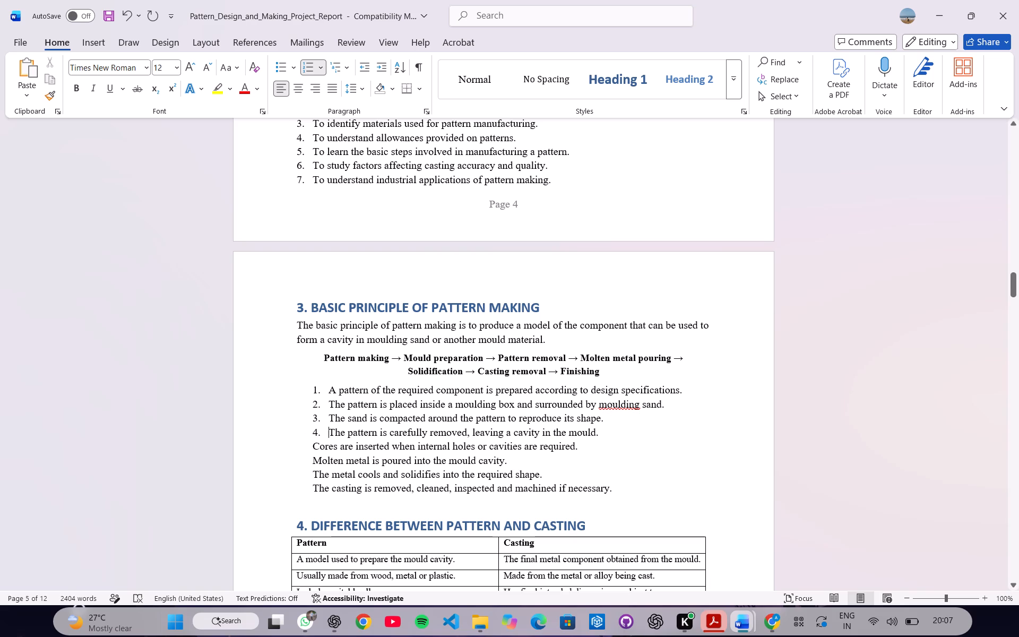
{"action": "left_click", "coordinate": [311, 442]}
{"action": "key", "text": "BackSpace"}
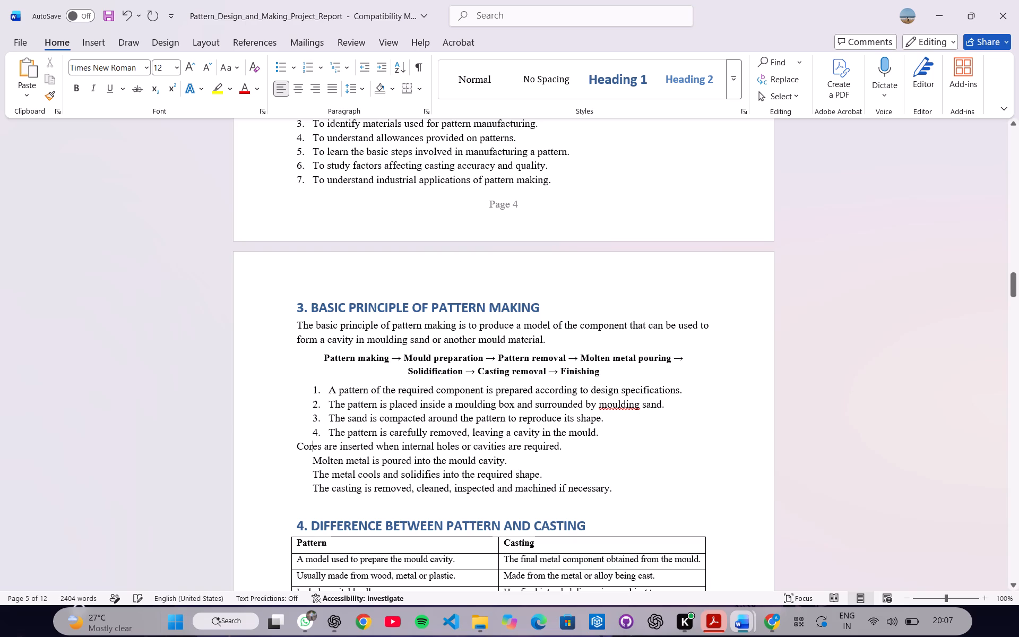
{"action": "key", "text": "BackSpace"}
{"action": "key", "text": "BackSpace"}
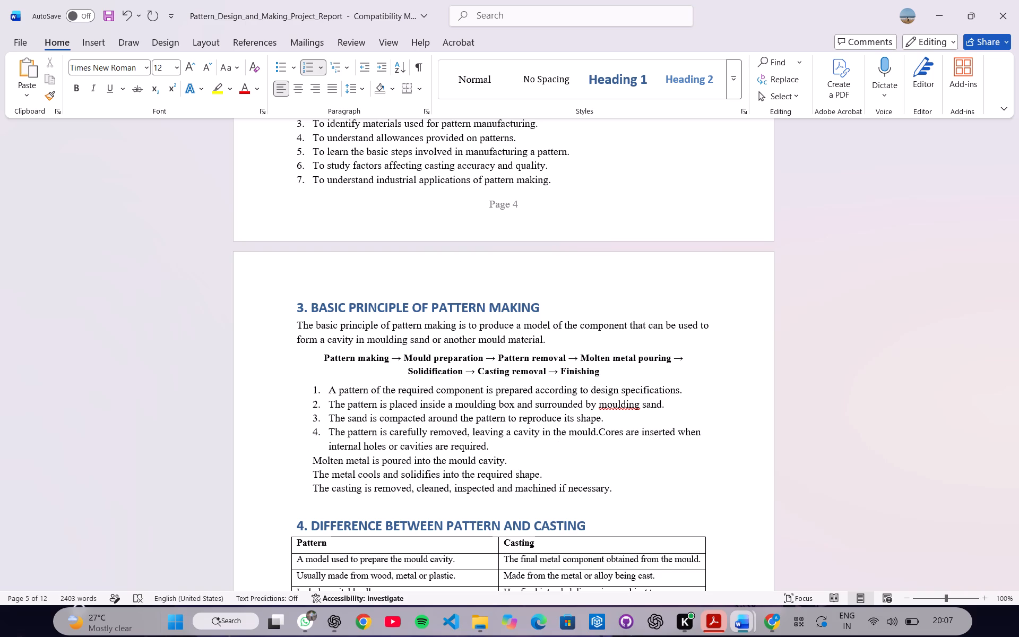
{"action": "key", "text": "Return"}
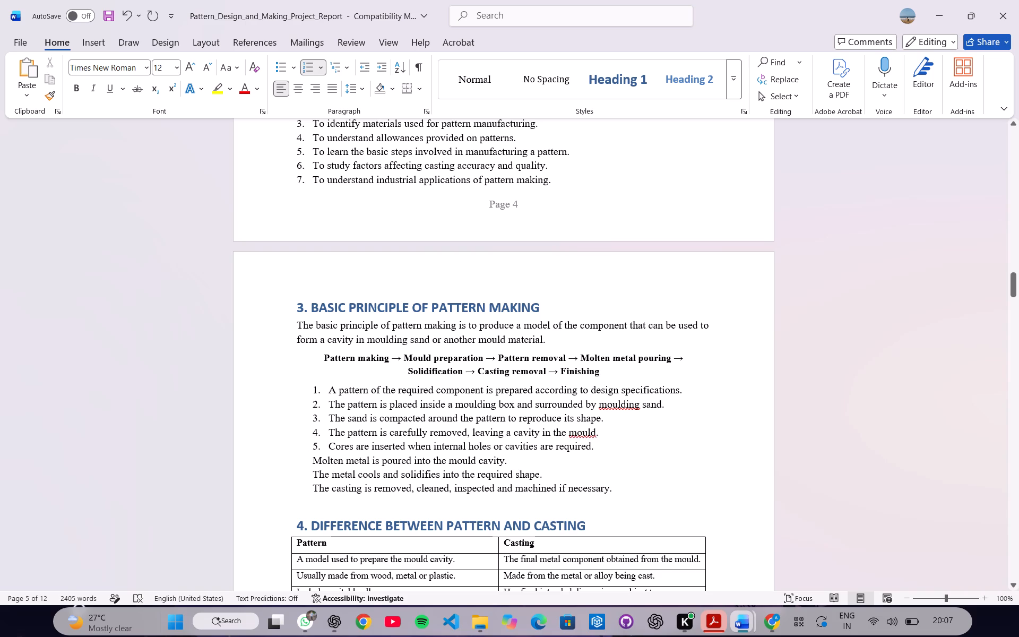
Continue the numbered list with "Molten metal is poured" as item 6 and "The metal cools and solidifies" as item 7.
{"action": "left_click", "coordinate": [310, 462]}
{"action": "key", "text": "BackSpace"}
{"action": "key", "text": "BackSpace"}
{"action": "key", "text": "BackSpace"}
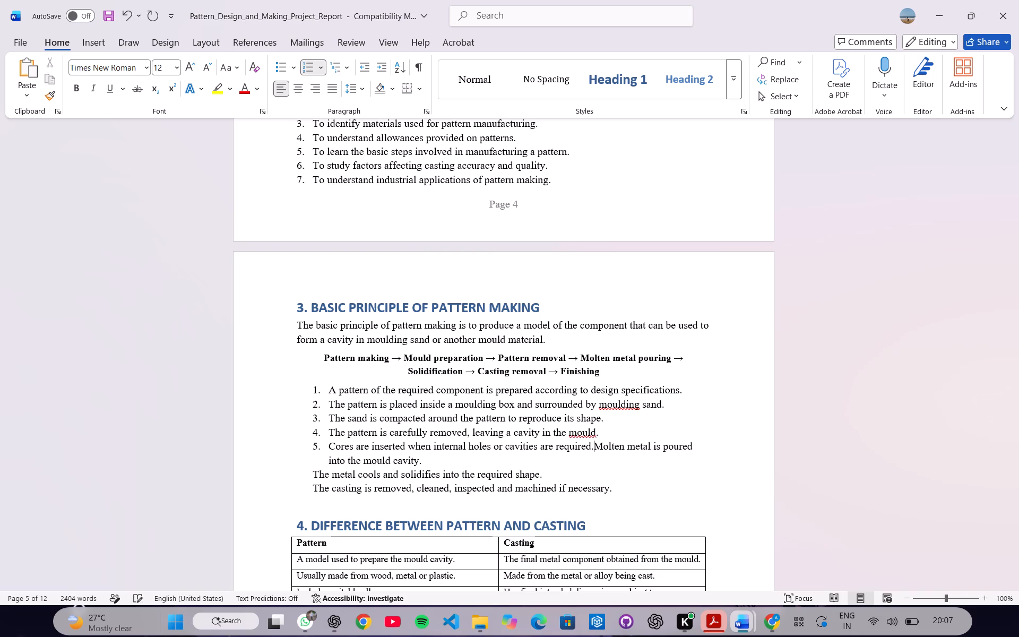
{"action": "key", "text": "Return"}
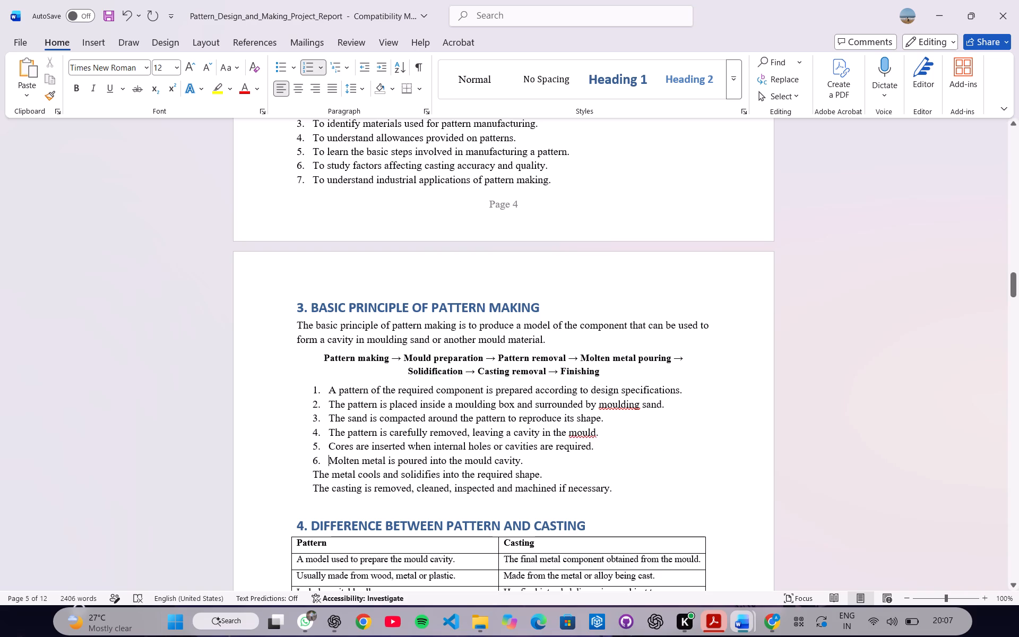
{"action": "left_click", "coordinate": [314, 473]}
{"action": "key", "text": "BackSpace"}
{"action": "key", "text": "BackSpace"}
{"action": "key", "text": "BackSpace"}
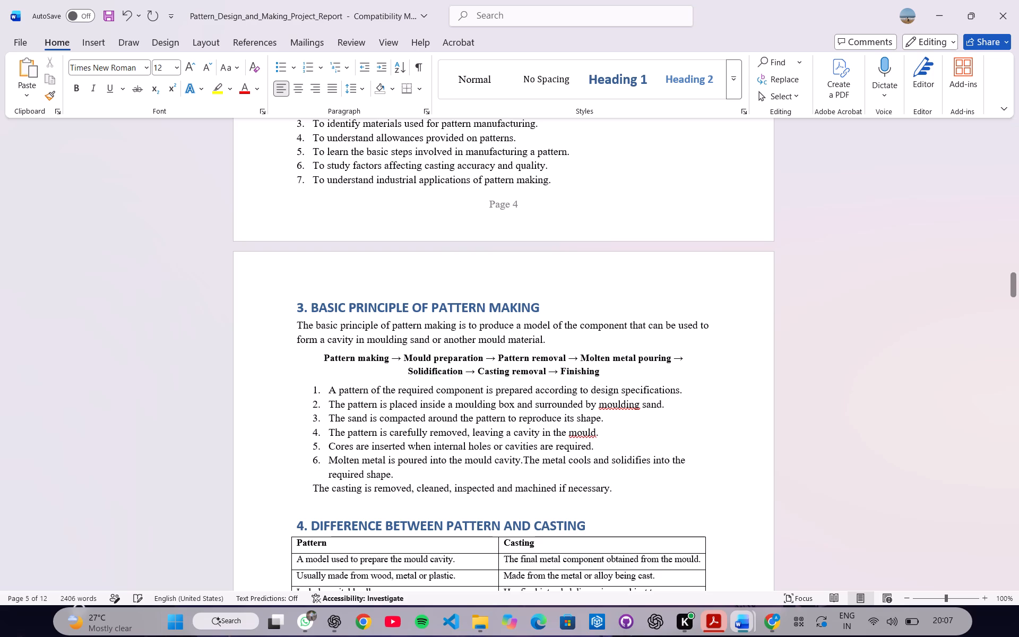
{"action": "key", "text": "Return"}
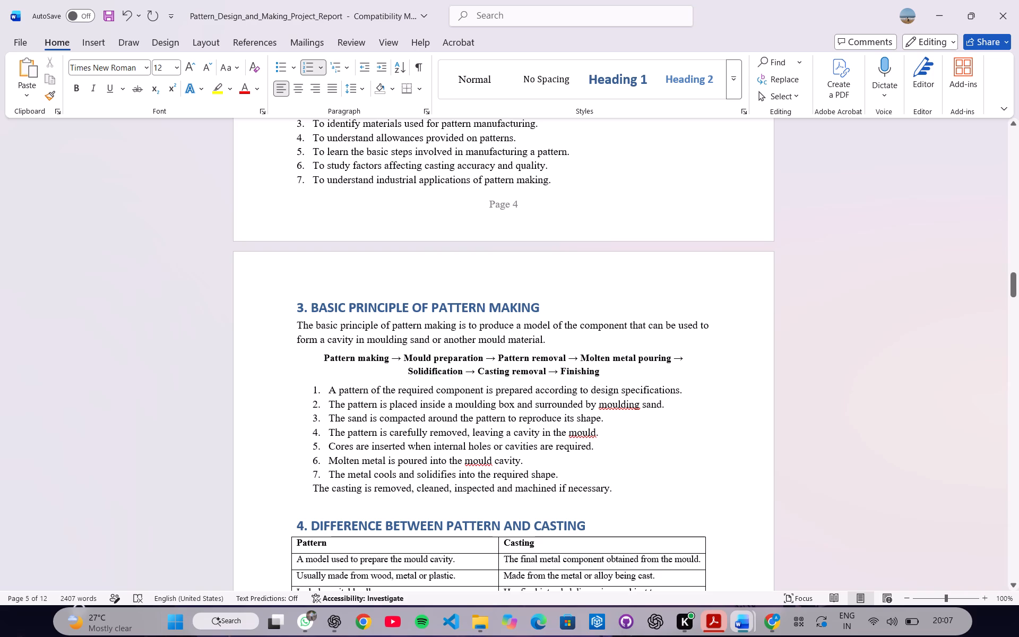
Make "The casting is removed, cleaned, inspected and machined if necessary" item 8 of section 3's numbered list.
{"action": "triple_click", "coordinate": [324, 490]}
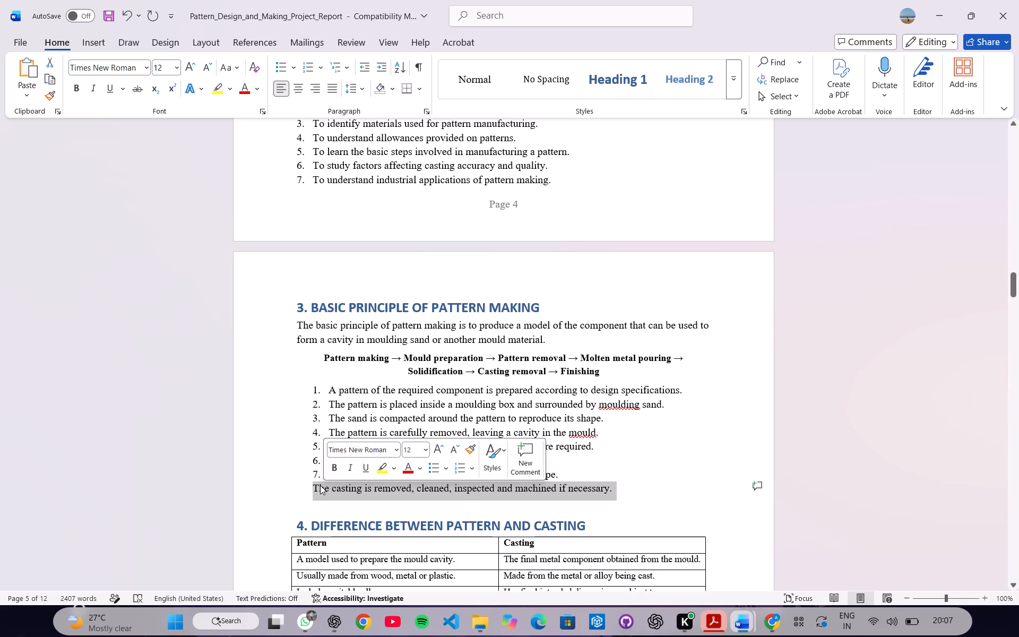
{"action": "left_click", "coordinate": [315, 485]}
{"action": "left_click", "coordinate": [315, 485]}
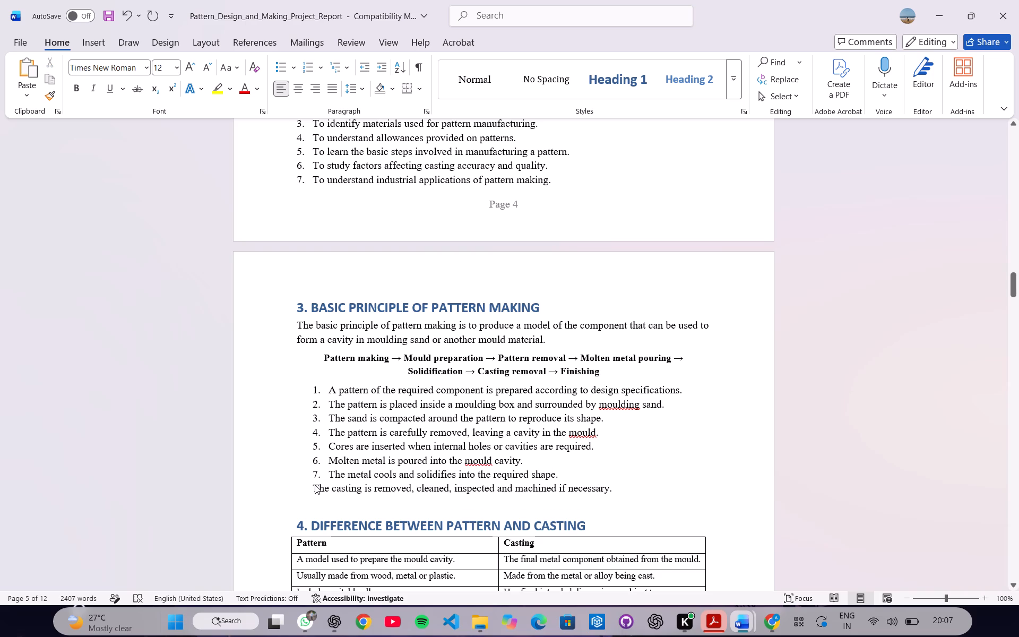
{"action": "key", "text": "BackSpace"}
{"action": "key", "text": "BackSpace"}
{"action": "key", "text": "BackSpace"}
{"action": "key", "text": "Return"}
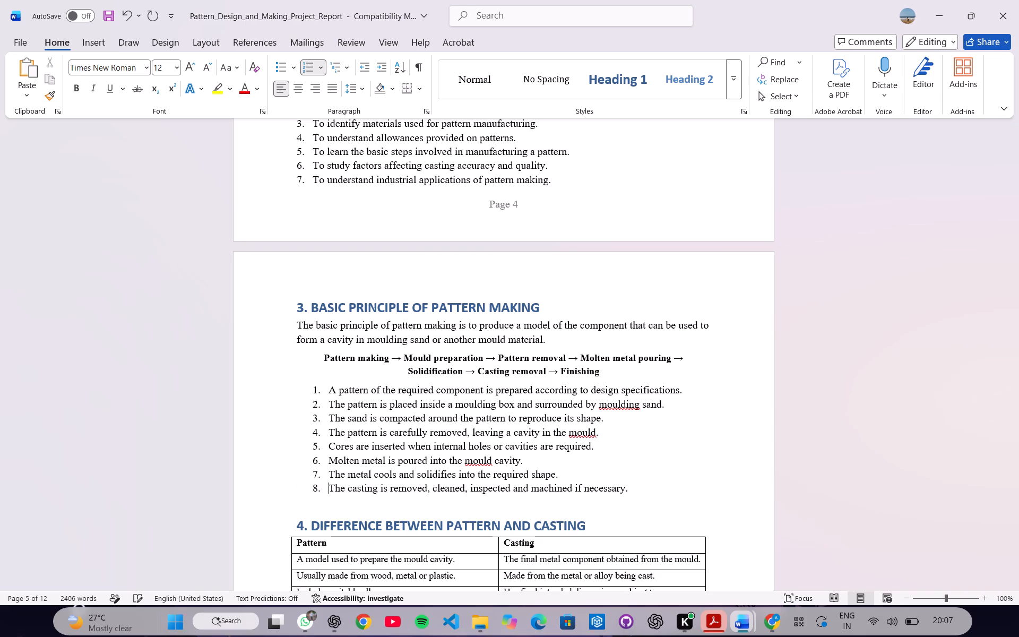
Paste the copied Flat Back Method diagram on a new unnumbered line below item 8 in section 3.
{"action": "left_click", "coordinate": [646, 494]}
{"action": "key", "text": "Return"}
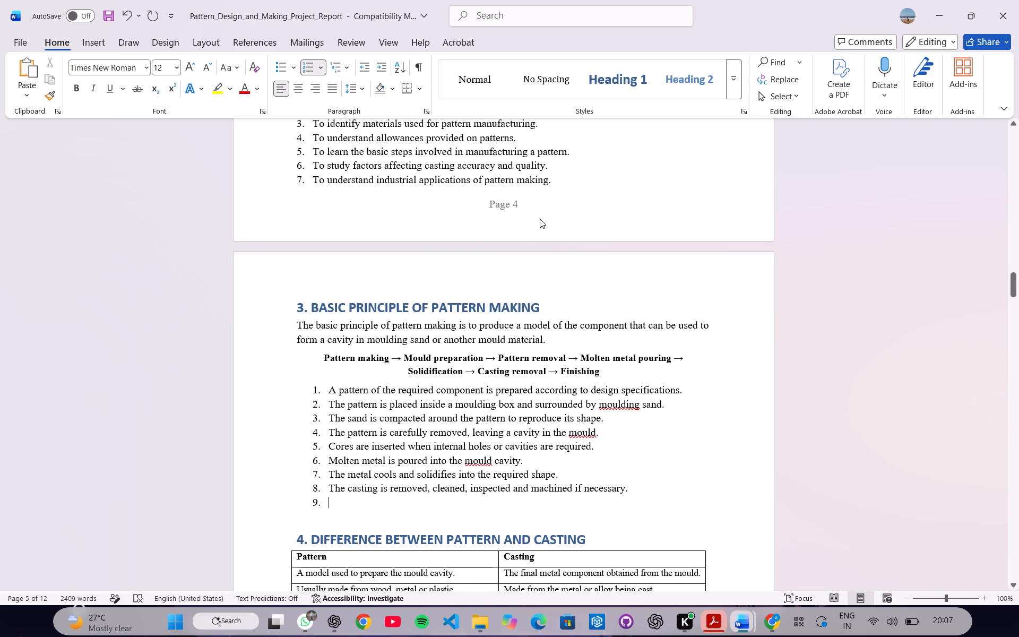
{"action": "left_click", "coordinate": [314, 70]}
{"action": "key", "text": "ctrl+v"}
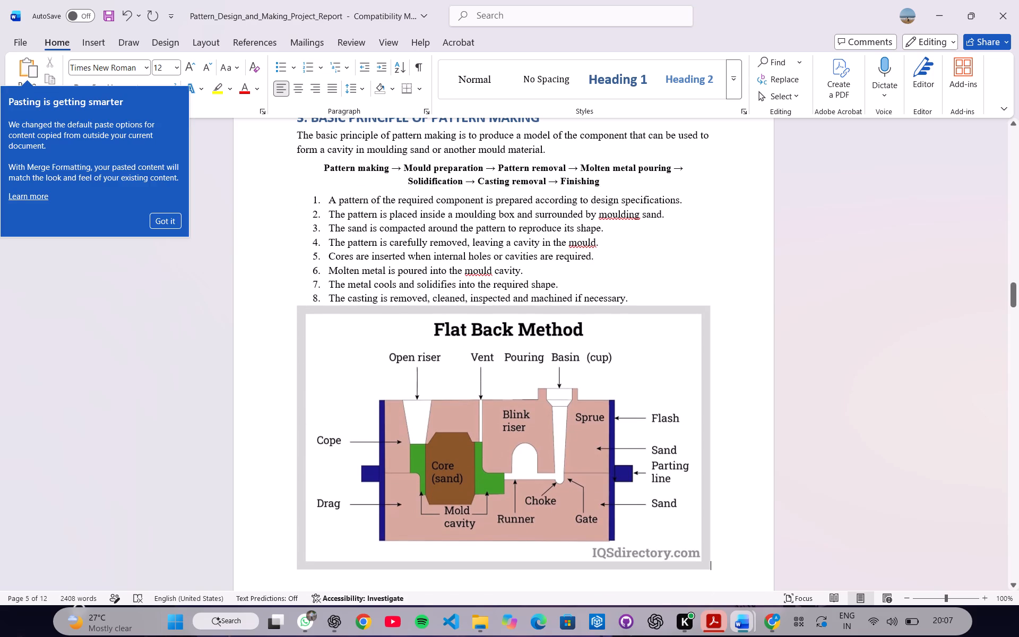
Review the alt text of the Flat Back Method diagram and close it without editing.
{"action": "left_click", "coordinate": [303, 569]}
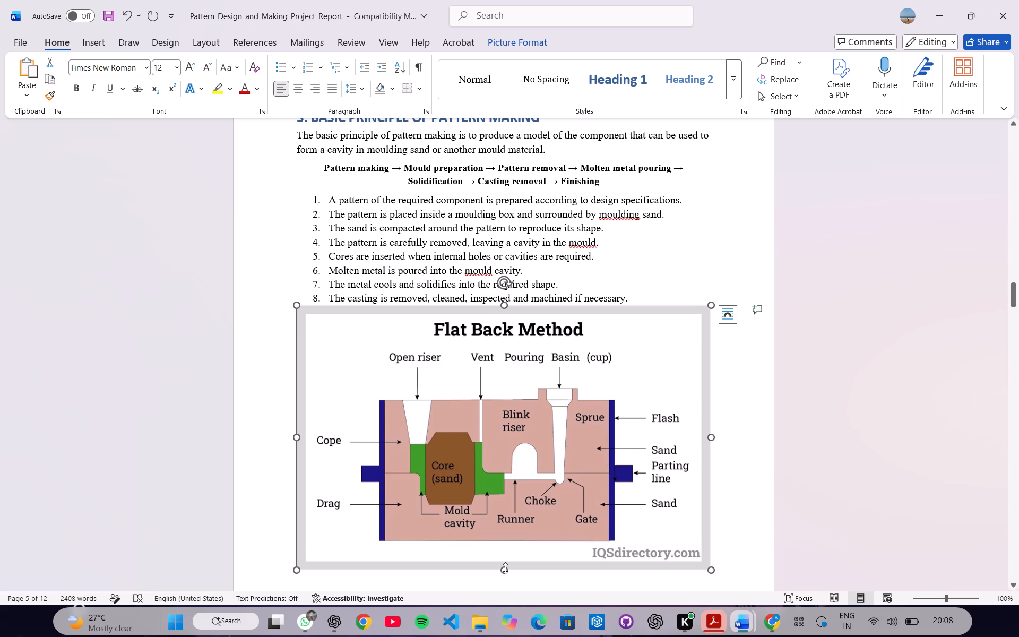
{"action": "scroll", "coordinate": [505, 568], "scroll_direction": "down", "scroll_amount": 2}
{"action": "scroll", "coordinate": [488, 530], "scroll_direction": "down", "scroll_amount": 4, "text": "ctrl"}
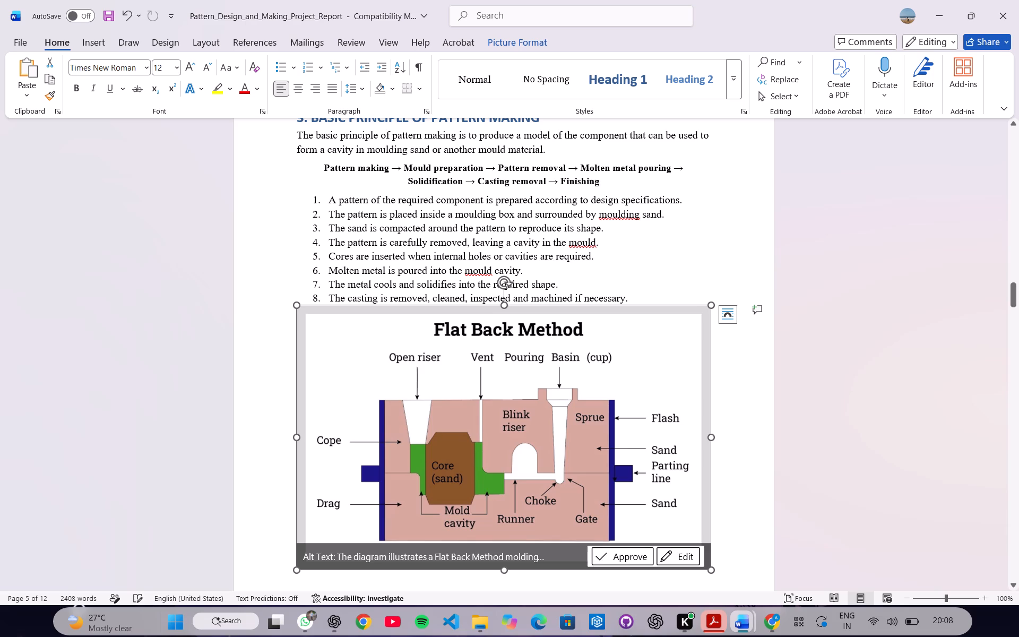
{"action": "scroll", "coordinate": [488, 530], "scroll_direction": "up", "scroll_amount": 4, "text": "ctrl"}
{"action": "left_click", "coordinate": [684, 558]}
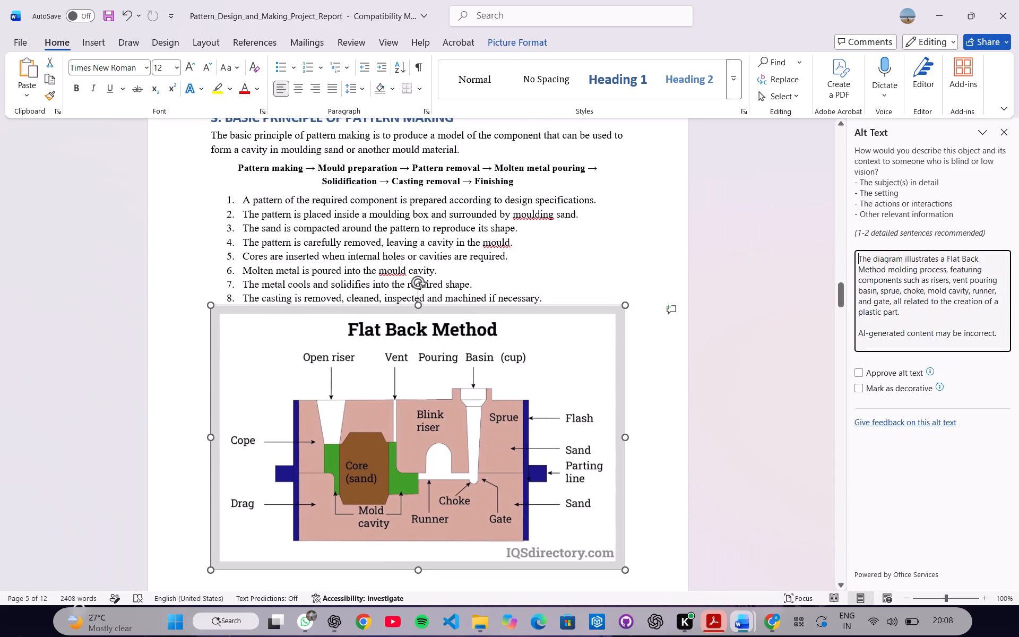
{"action": "left_click", "coordinate": [1008, 132]}
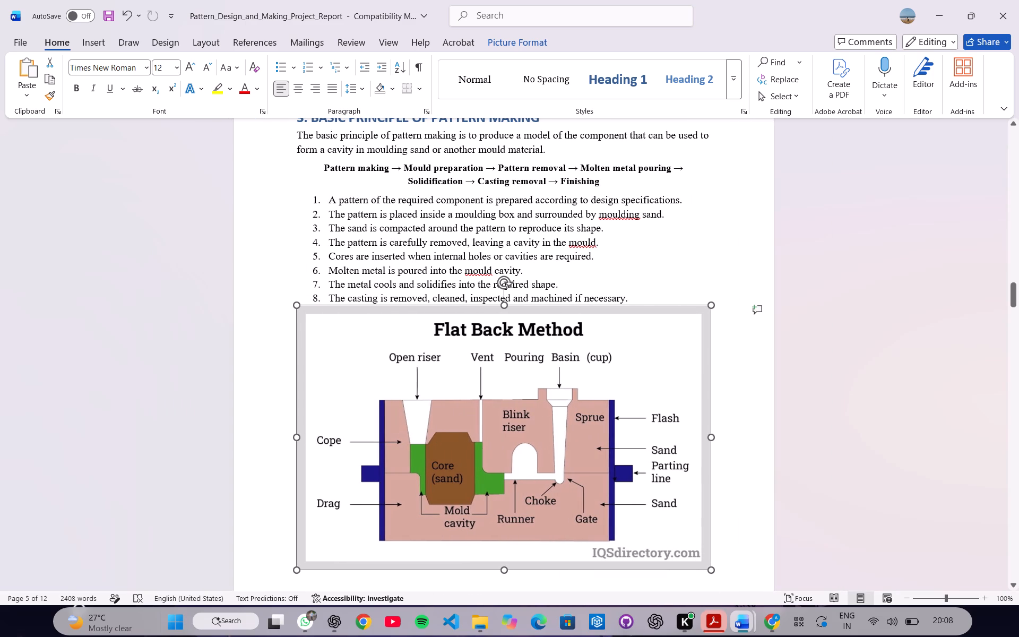
{"action": "left_click", "coordinate": [745, 256]}
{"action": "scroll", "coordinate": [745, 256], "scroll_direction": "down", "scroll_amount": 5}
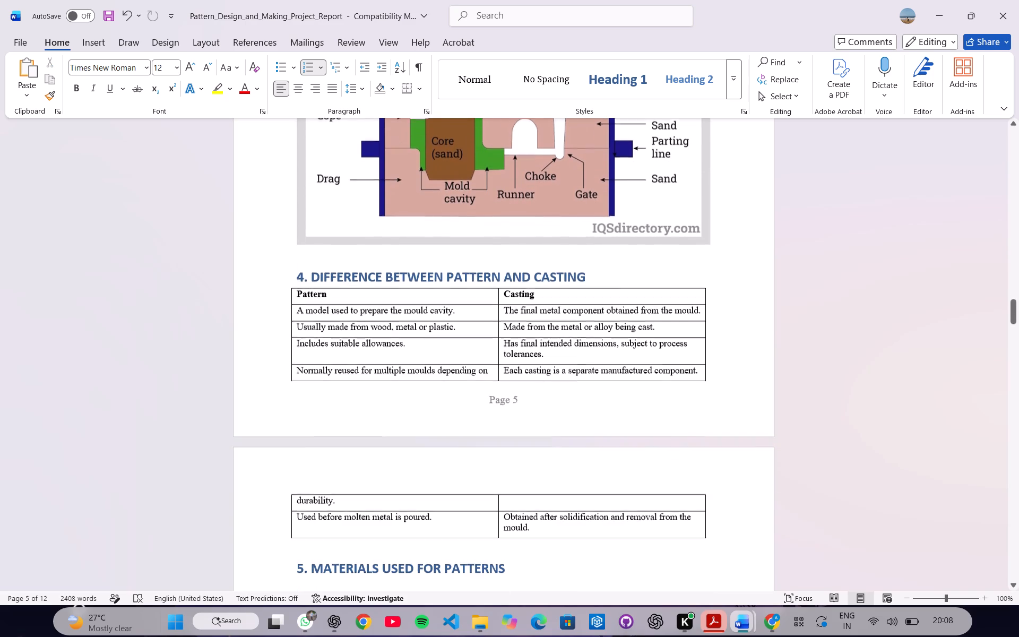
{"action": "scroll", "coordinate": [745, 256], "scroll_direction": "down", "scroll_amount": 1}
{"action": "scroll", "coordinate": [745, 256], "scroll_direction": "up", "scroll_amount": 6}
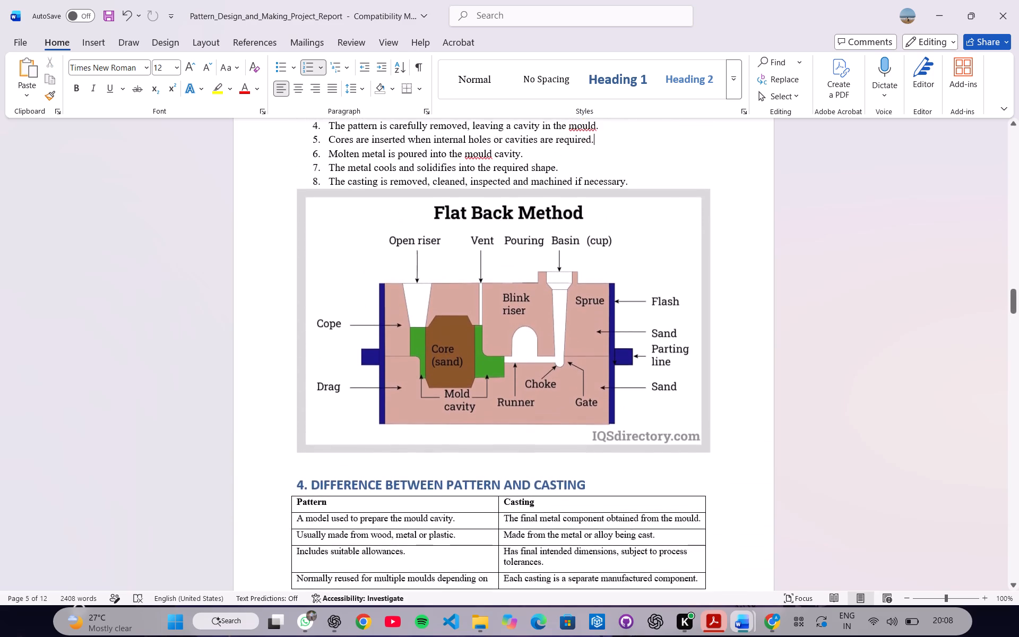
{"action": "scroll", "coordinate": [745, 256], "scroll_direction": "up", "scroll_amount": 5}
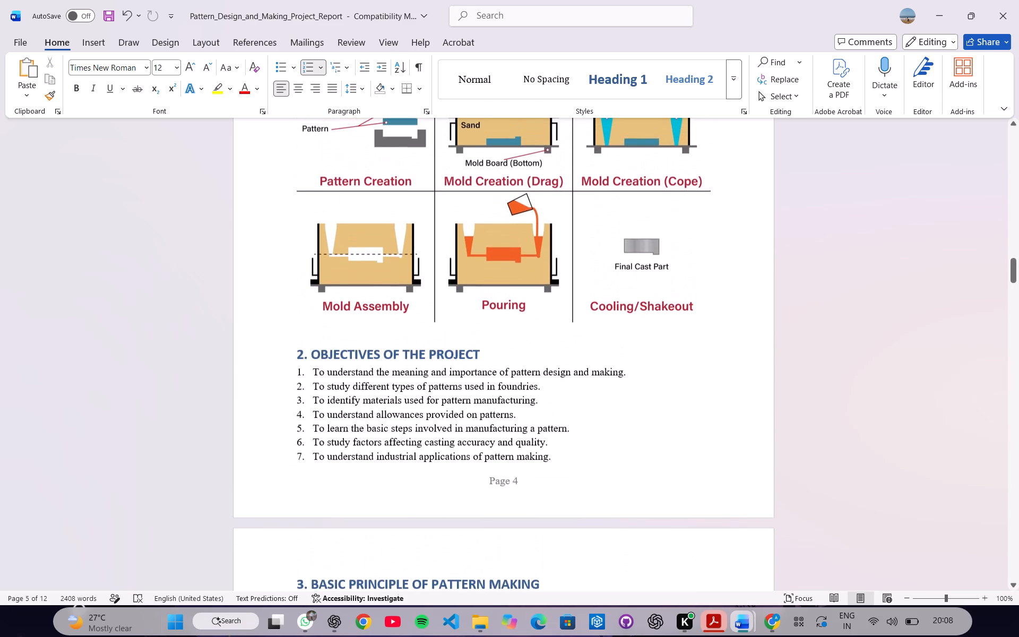
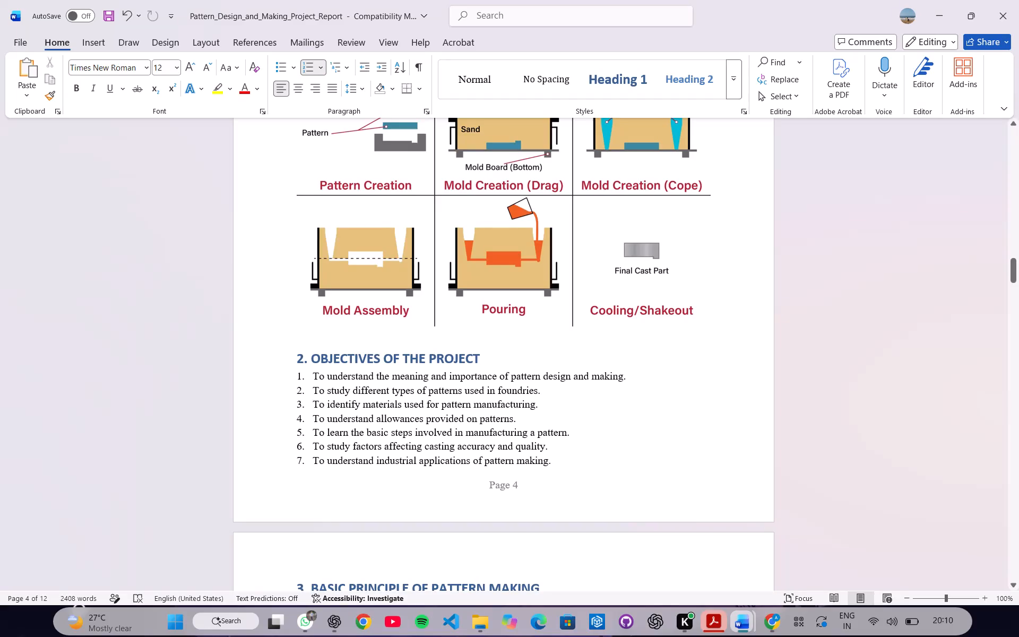
Shrink the Sand Casting Process diagram above section 2 proportionally to about 85% of the text width.
{"action": "scroll", "coordinate": [565, 234], "scroll_direction": "up", "scroll_amount": 2}
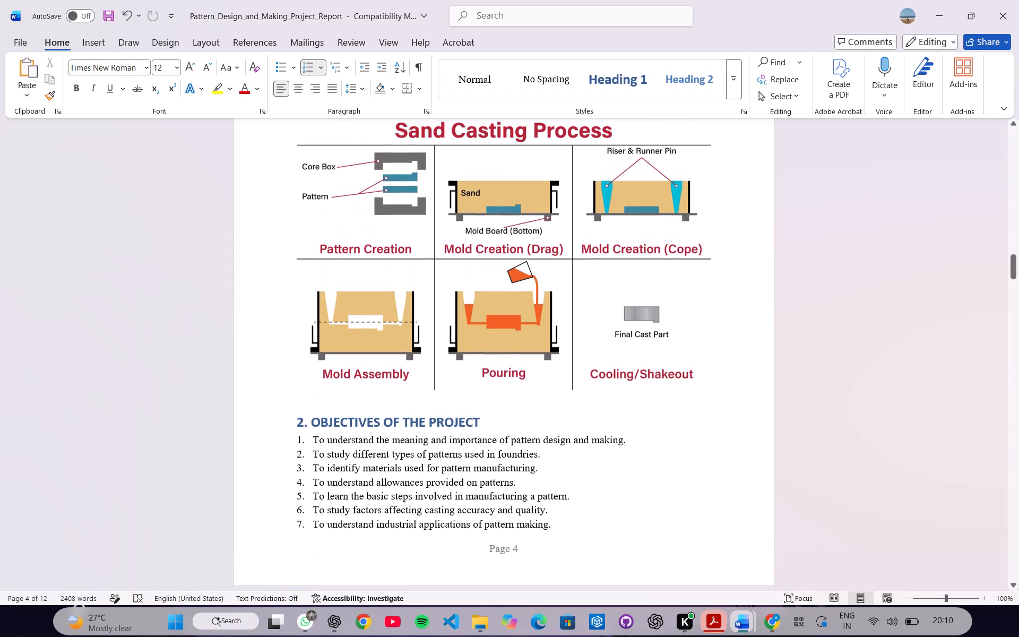
{"action": "left_click", "coordinate": [584, 276]}
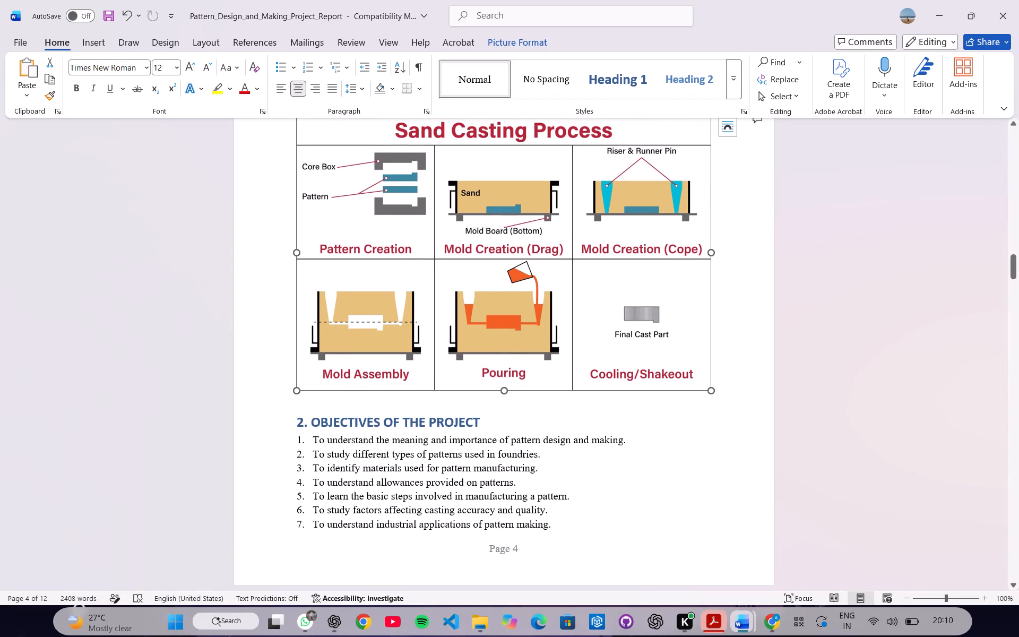
{"action": "left_click_drag", "start_coordinate": [710, 389], "coordinate": [669, 325]}
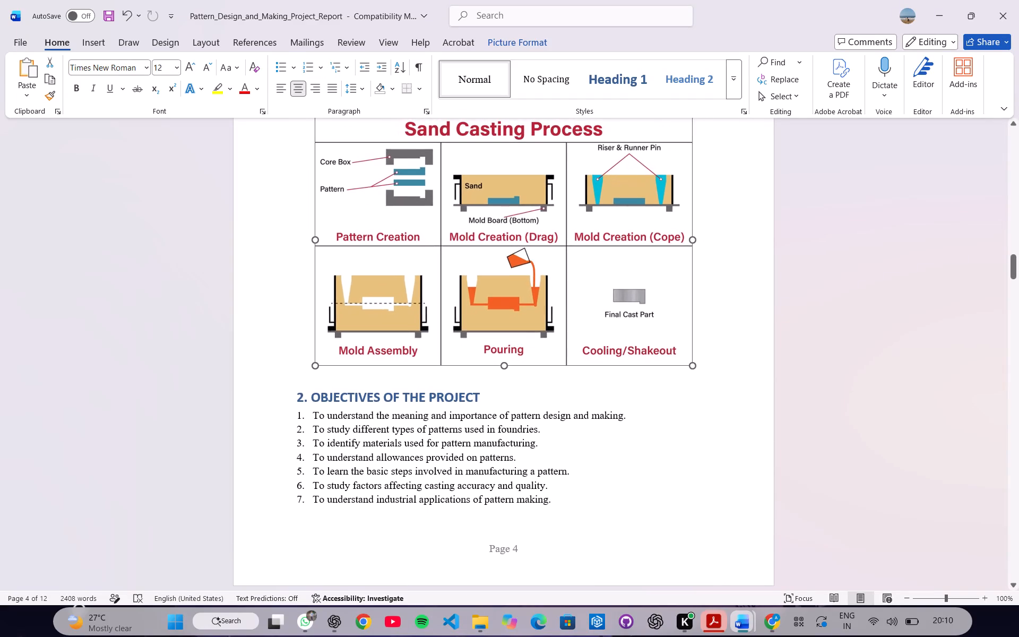
{"action": "left_click_drag", "start_coordinate": [669, 325], "coordinate": [648, 294]}
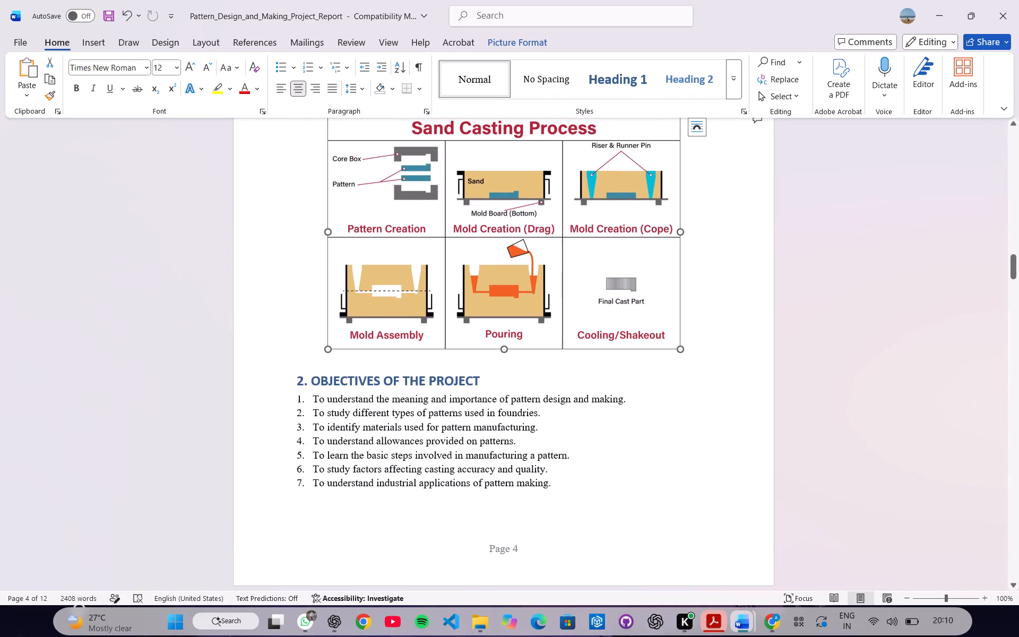
Shrink the Flat Back Method diagram below section 3's numbered list proportionally to about 64% of the text width.
{"action": "scroll", "coordinate": [646, 429], "scroll_direction": "down", "scroll_amount": 20}
{"action": "scroll", "coordinate": [646, 429], "scroll_direction": "down", "scroll_amount": 2}
{"action": "left_click", "coordinate": [640, 375]}
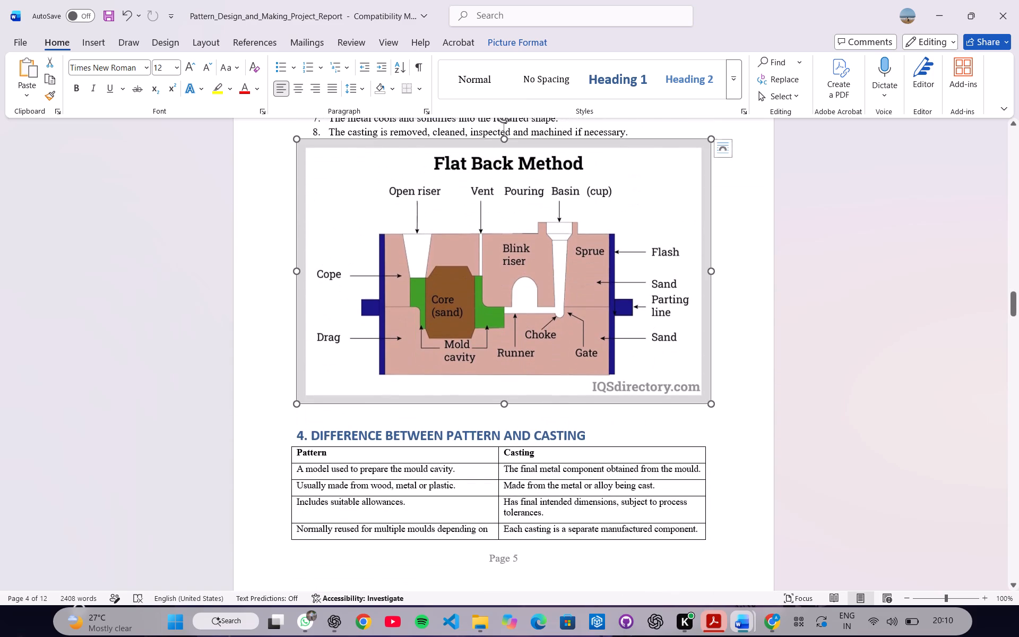
{"action": "left_click_drag", "start_coordinate": [712, 403], "coordinate": [684, 368]}
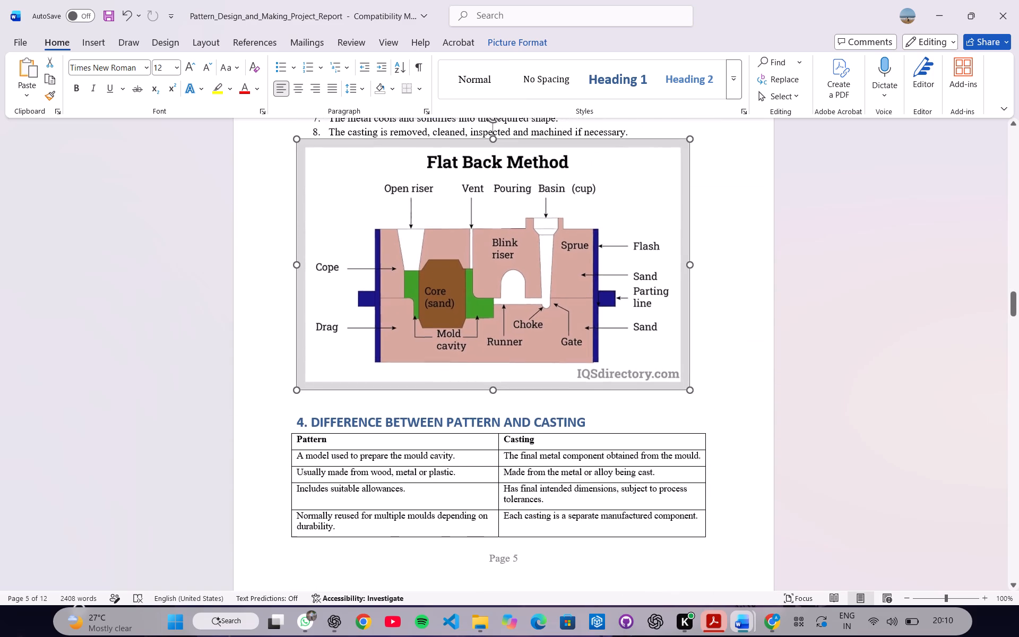
{"action": "left_click_drag", "start_coordinate": [684, 368], "coordinate": [562, 265]}
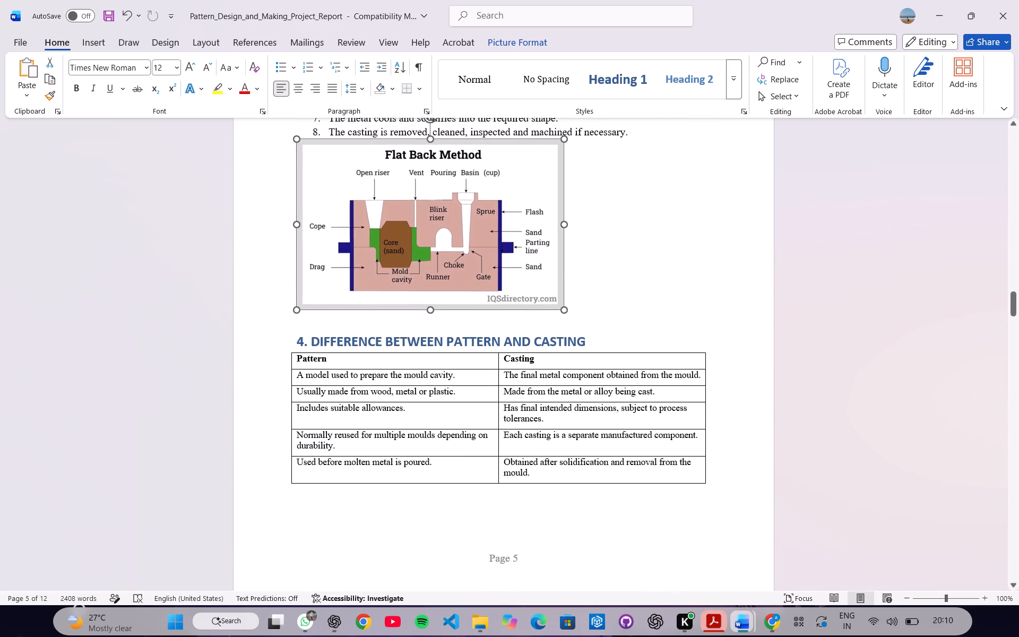
{"action": "left_click_drag", "start_coordinate": [562, 265], "coordinate": [560, 264]}
Centre the Flat Back Method diagram horizontally on the page and deselect it.
{"action": "scroll", "coordinate": [574, 334], "scroll_direction": "down", "scroll_amount": 10}
{"action": "scroll", "coordinate": [574, 334], "scroll_direction": "up", "scroll_amount": 11}
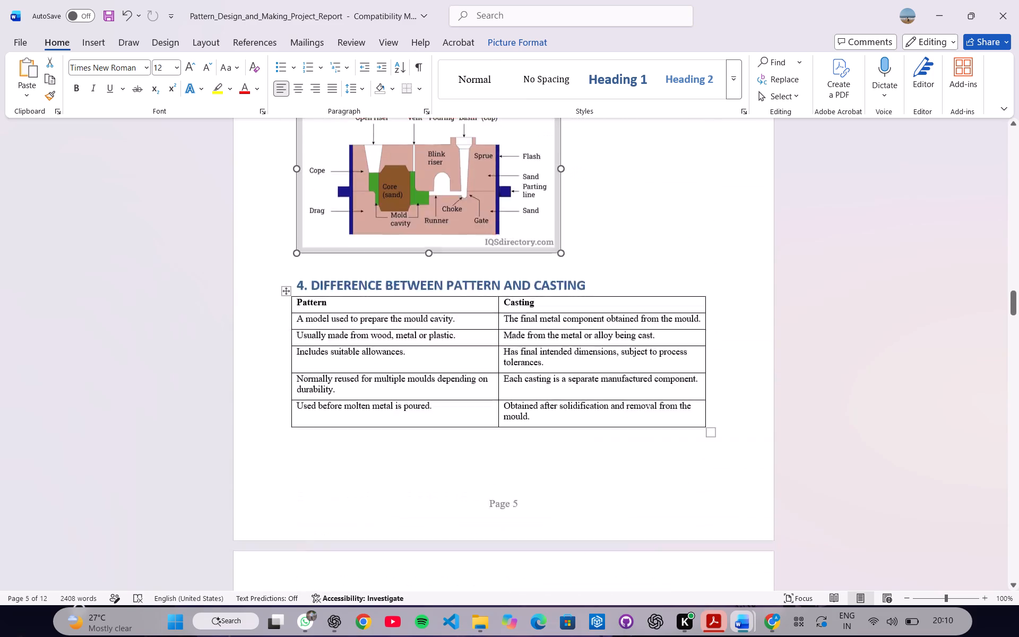
{"action": "left_click_drag", "start_coordinate": [477, 251], "coordinate": [508, 249]}
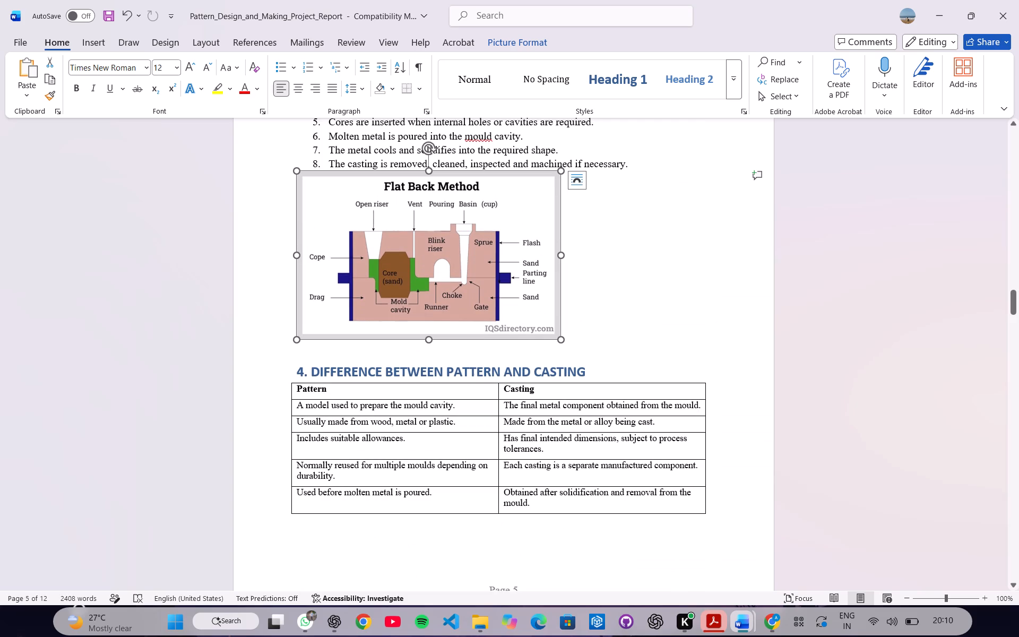
{"action": "left_click", "coordinate": [302, 89]}
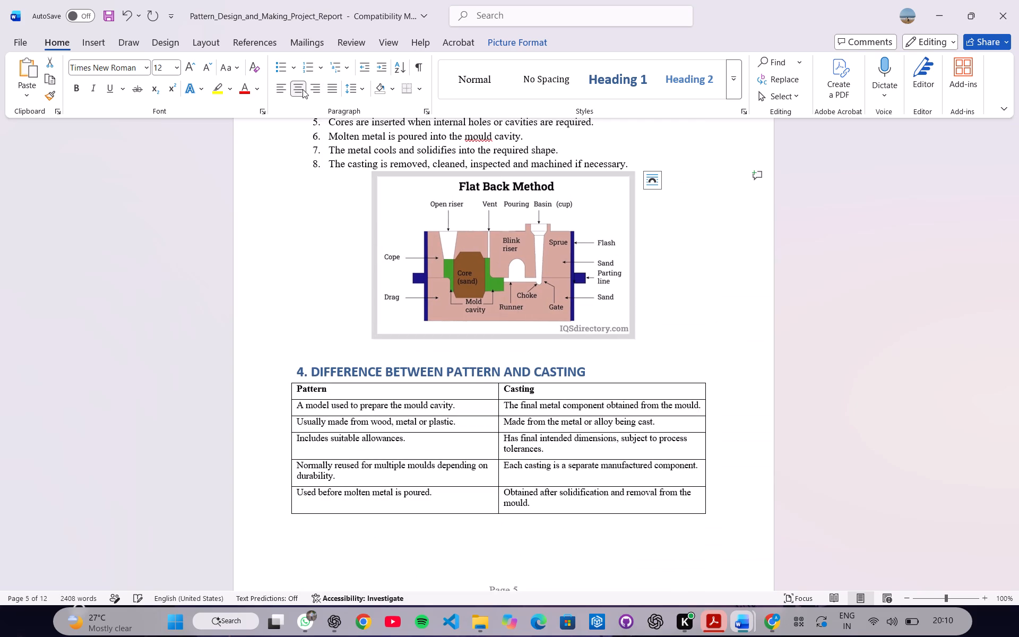
{"action": "left_click", "coordinate": [673, 247]}
Review the page layout around the resized diagram in section 3 and onward through section 5, Materials Used for Patterns.
{"action": "scroll", "coordinate": [673, 247], "scroll_direction": "up", "scroll_amount": 6}
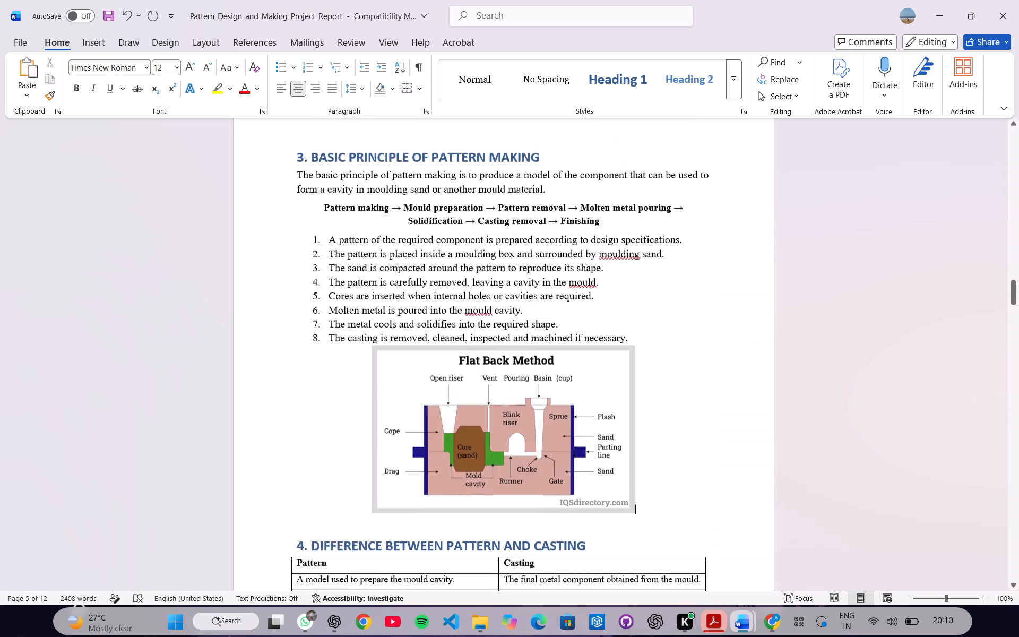
{"action": "scroll", "coordinate": [673, 247], "scroll_direction": "up", "scroll_amount": 8}
{"action": "scroll", "coordinate": [672, 246], "scroll_direction": "down", "scroll_amount": 19}
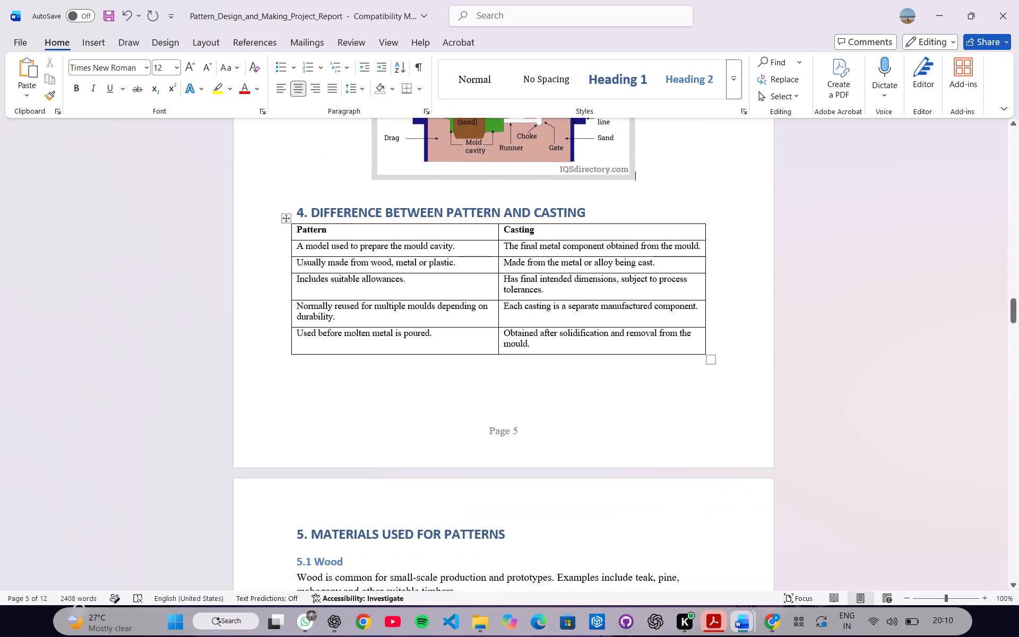
{"action": "scroll", "coordinate": [670, 245], "scroll_direction": "down", "scroll_amount": 6}
{"action": "scroll", "coordinate": [554, 291], "scroll_direction": "down", "scroll_amount": 2}
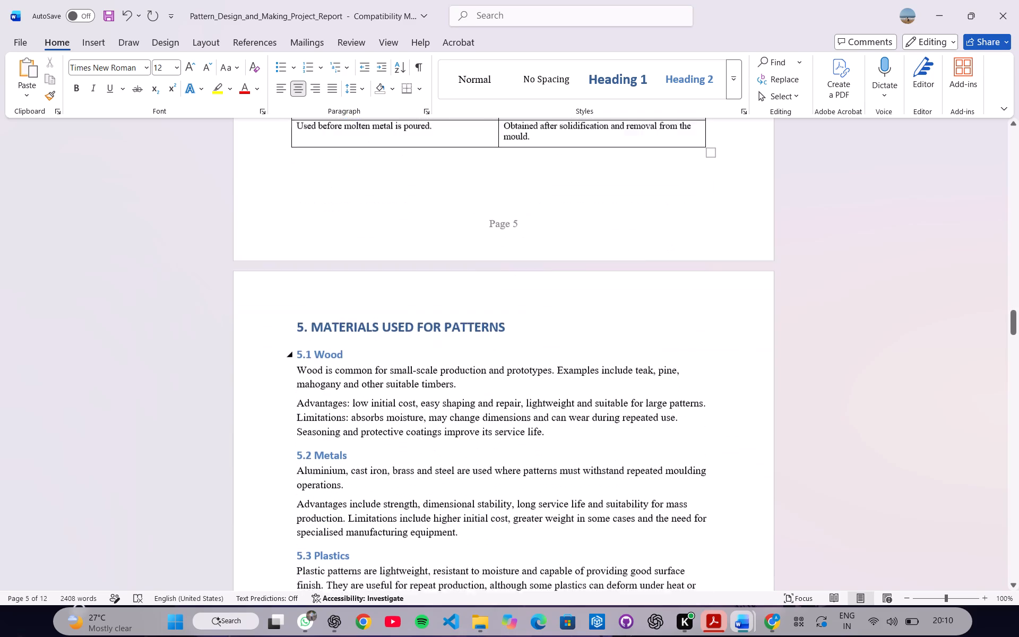
{"action": "scroll", "coordinate": [554, 291], "scroll_direction": "down", "scroll_amount": 2}
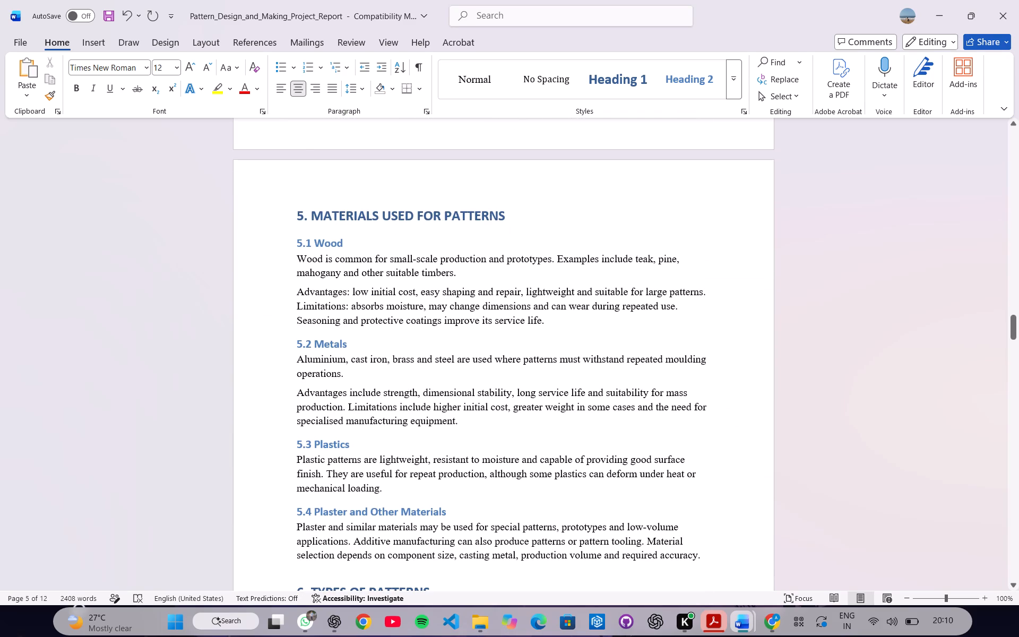
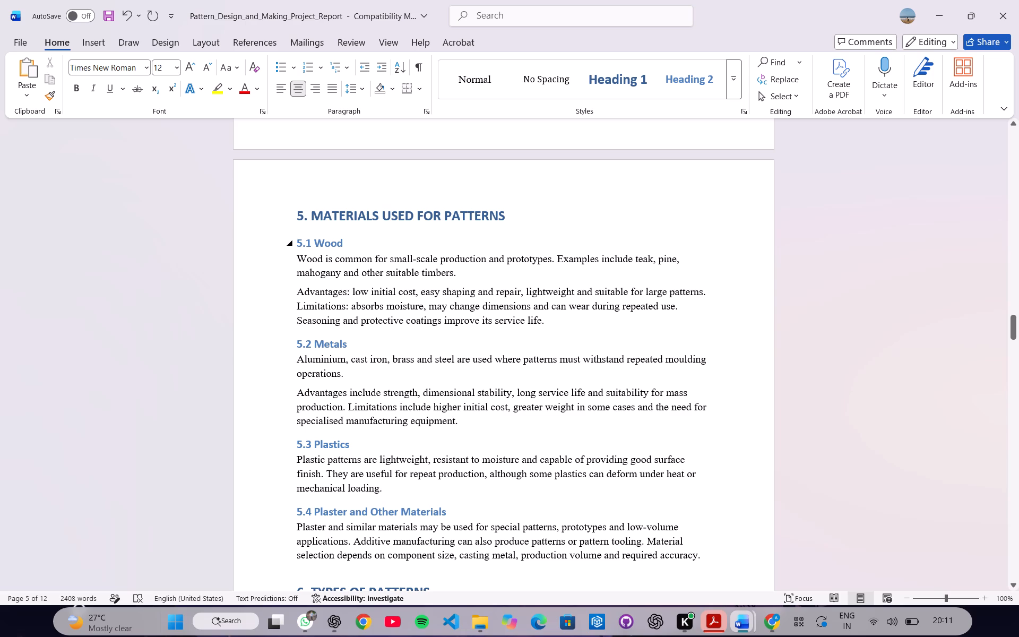
Review section 6, Types of Patterns, checking the layout of subsections 6.1 to 6.10 across the page 6 to 7 break.
{"action": "scroll", "coordinate": [472, 233], "scroll_direction": "down", "scroll_amount": 10}
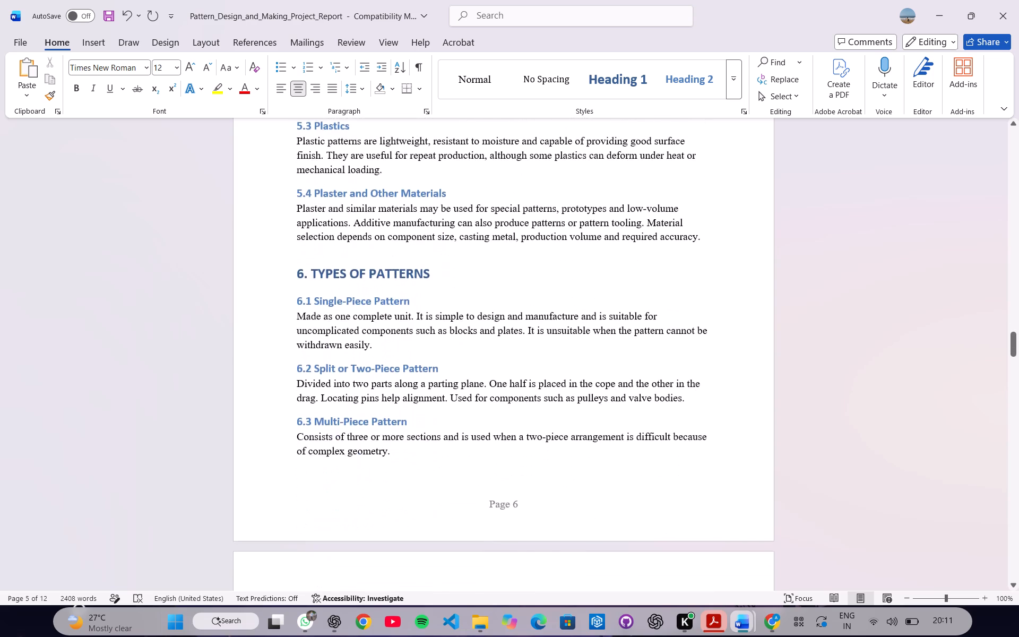
{"action": "scroll", "coordinate": [469, 234], "scroll_direction": "down", "scroll_amount": 4}
{"action": "scroll", "coordinate": [469, 234], "scroll_direction": "up", "scroll_amount": 1}
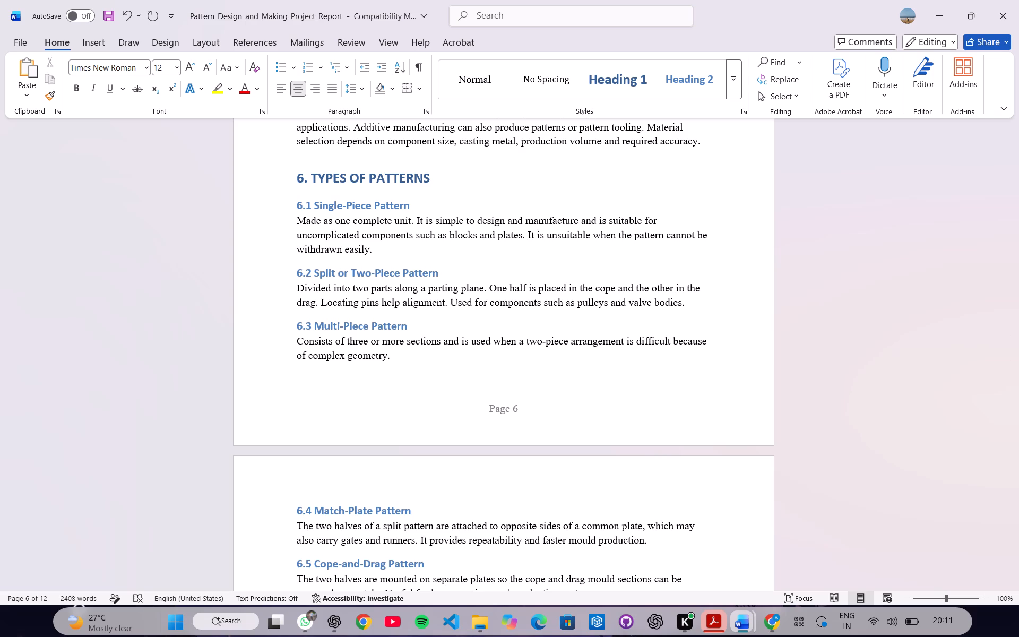
{"action": "scroll", "coordinate": [413, 211], "scroll_direction": "down", "scroll_amount": 18}
{"action": "scroll", "coordinate": [406, 207], "scroll_direction": "down", "scroll_amount": 5}
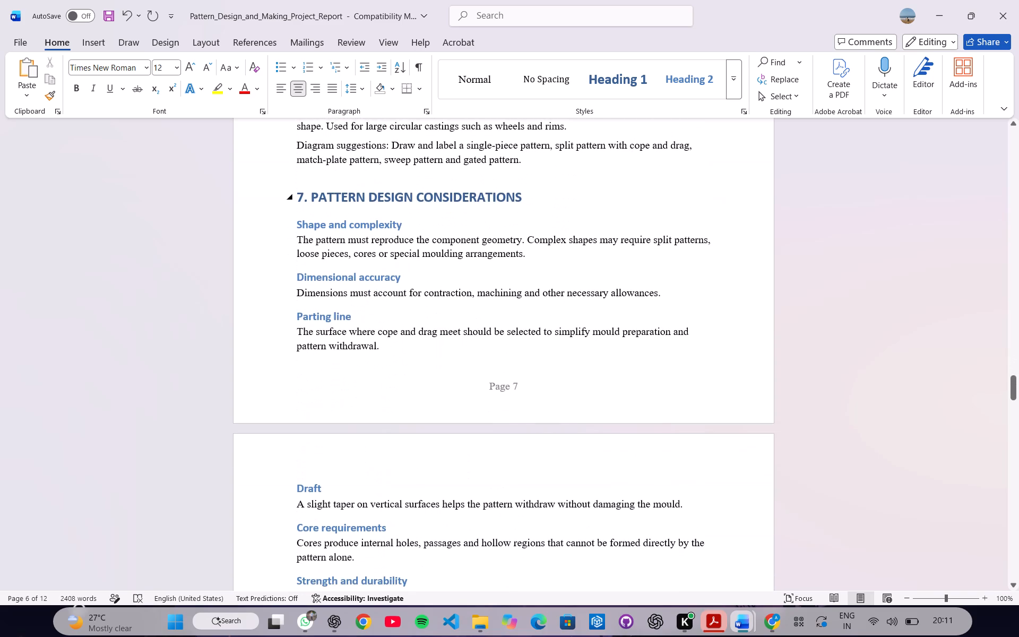
{"action": "scroll", "coordinate": [406, 206], "scroll_direction": "up", "scroll_amount": 20}
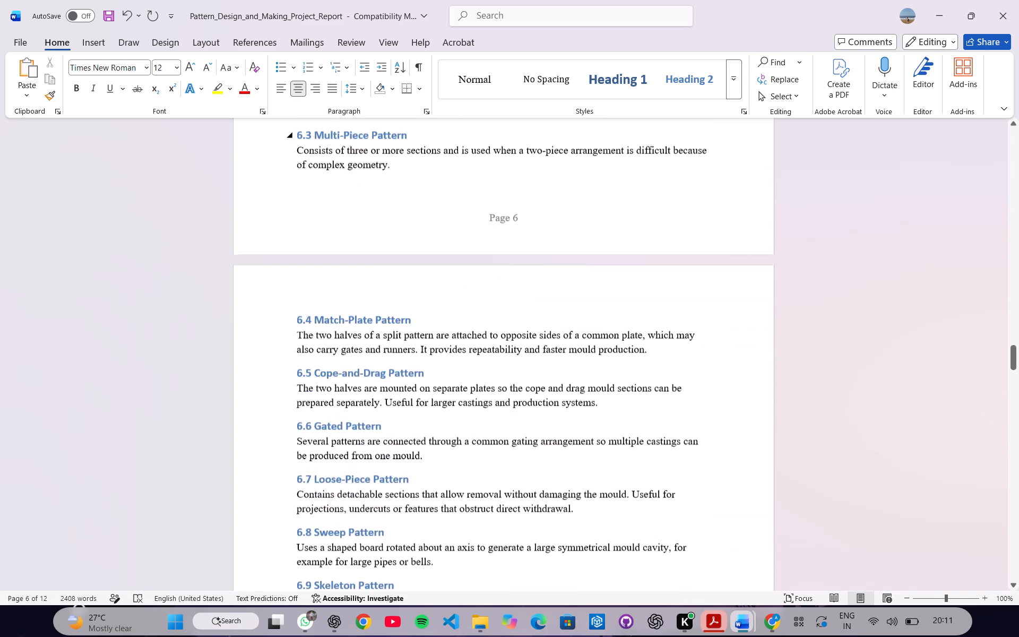
{"action": "scroll", "coordinate": [405, 204], "scroll_direction": "up", "scroll_amount": 4}
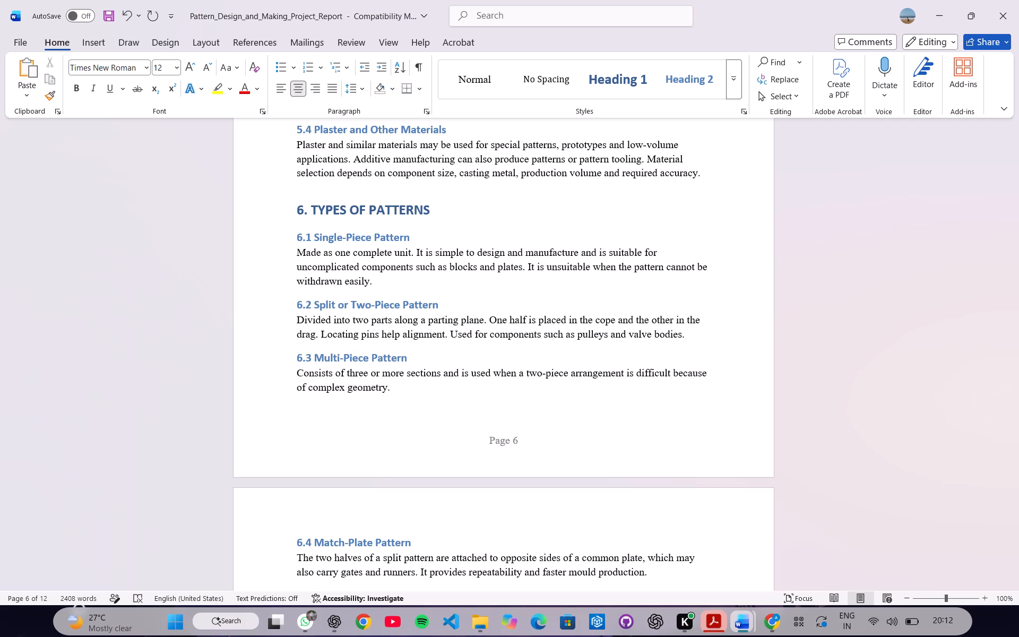
{"action": "scroll", "coordinate": [411, 253], "scroll_direction": "down", "scroll_amount": 11}
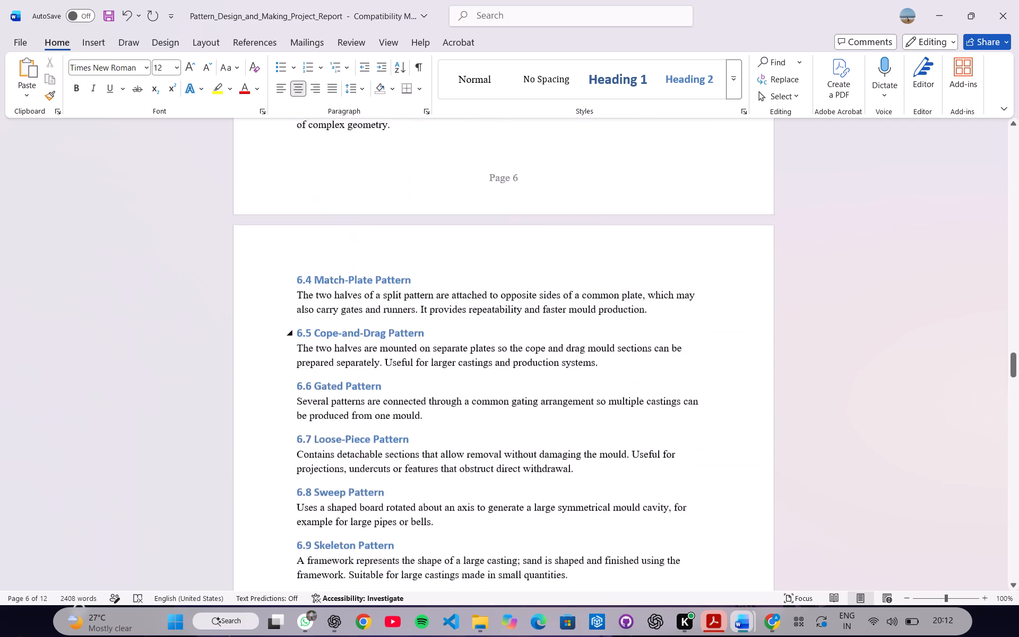
{"action": "scroll", "coordinate": [411, 249], "scroll_direction": "down", "scroll_amount": 4}
{"action": "scroll", "coordinate": [411, 249], "scroll_direction": "up", "scroll_amount": 9}
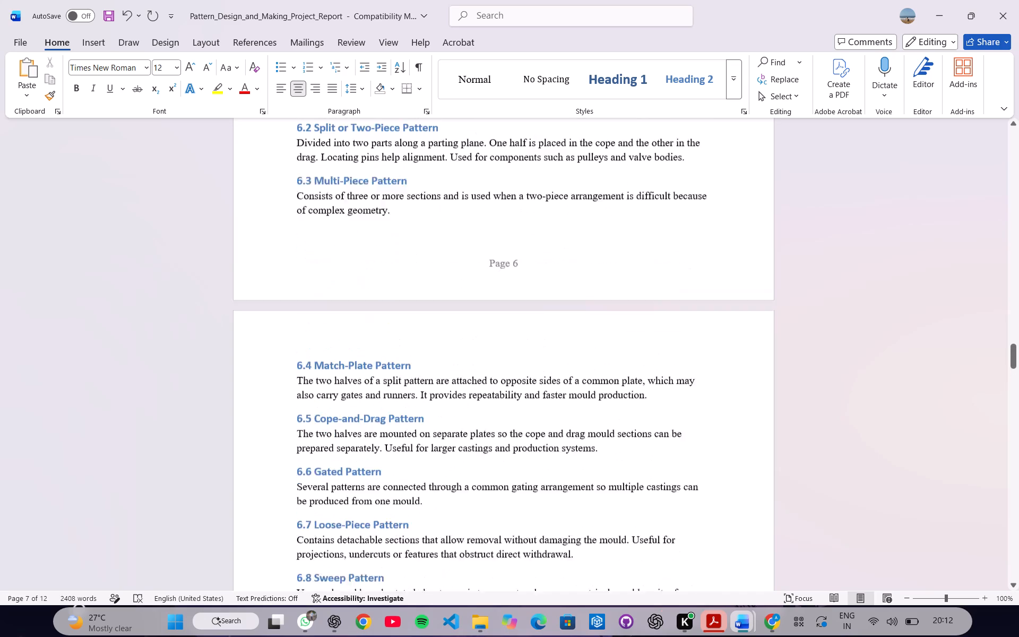
{"action": "scroll", "coordinate": [411, 249], "scroll_direction": "up", "scroll_amount": 5}
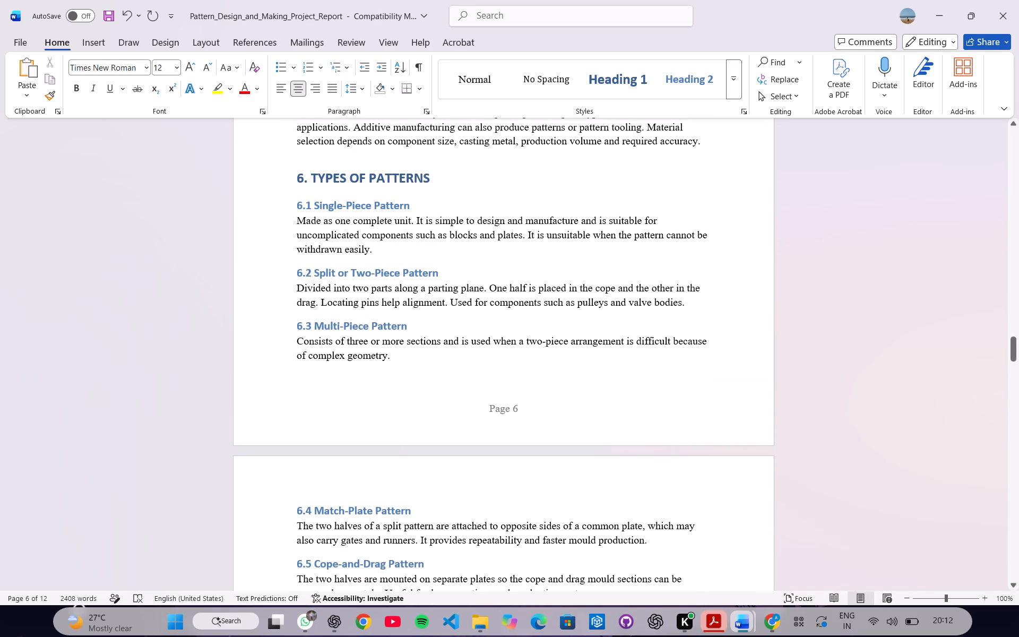
{"action": "scroll", "coordinate": [410, 244], "scroll_direction": "down", "scroll_amount": 6}
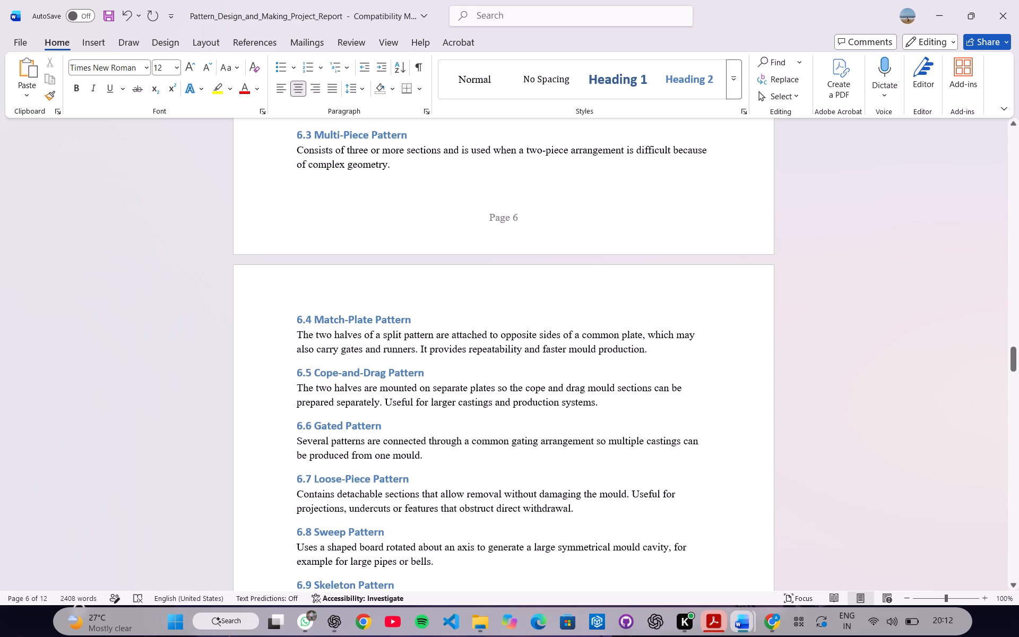
{"action": "left_click", "coordinate": [414, 294]}
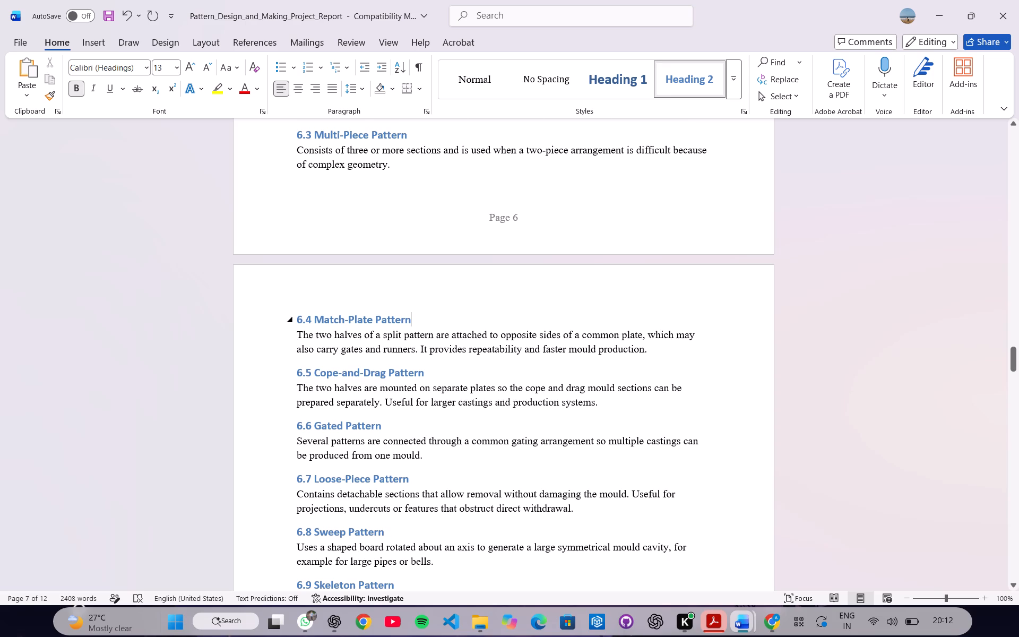
{"action": "scroll", "coordinate": [539, 316], "scroll_direction": "up", "scroll_amount": 2}
{"action": "left_click", "coordinate": [397, 261]}
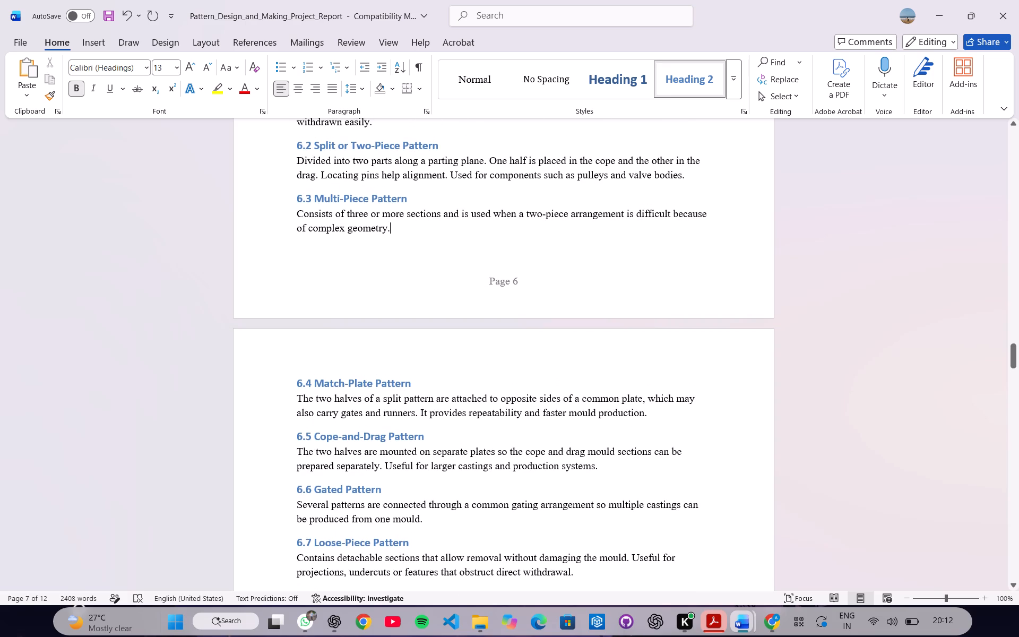
Look through the rest of section 6 and sections 7 to 9 for page layout and remaining diagram or flowchart placeholder notes.
{"action": "scroll", "coordinate": [519, 360], "scroll_direction": "down", "scroll_amount": 12}
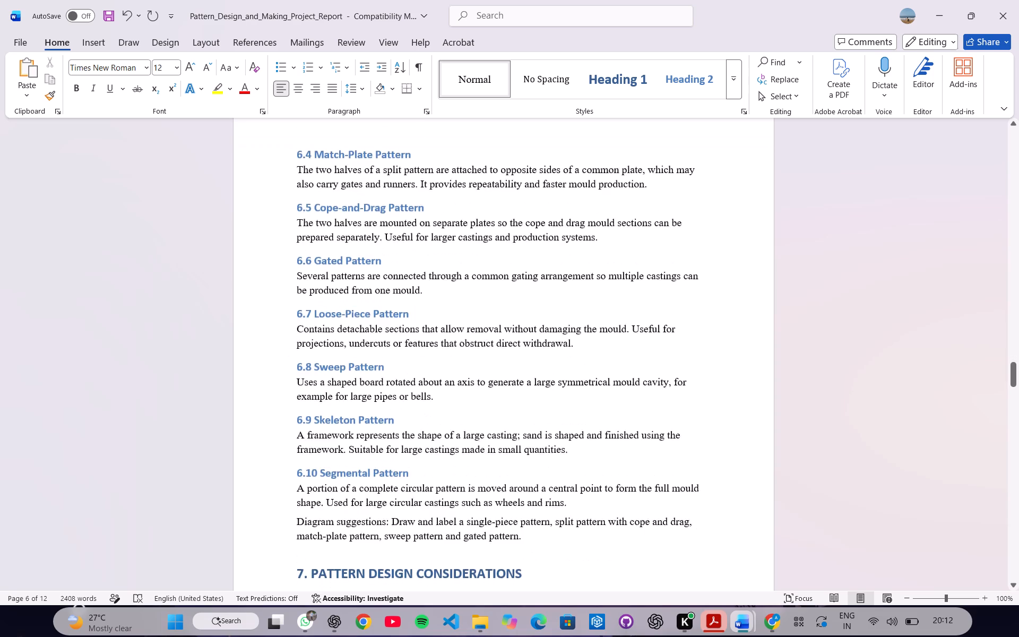
{"action": "scroll", "coordinate": [482, 355], "scroll_direction": "down", "scroll_amount": 9}
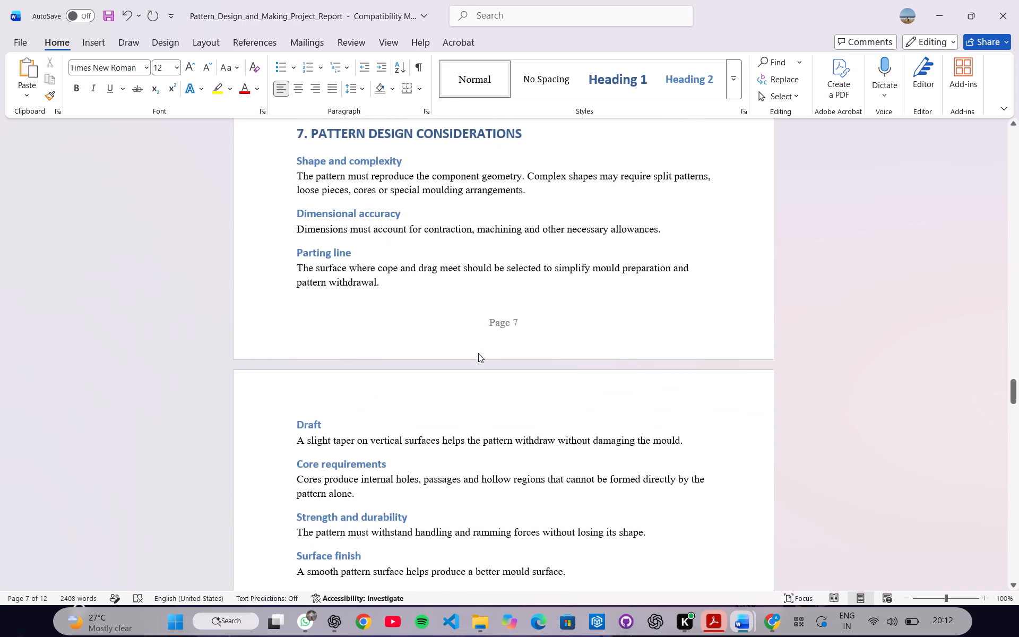
{"action": "scroll", "coordinate": [478, 353], "scroll_direction": "down", "scroll_amount": 16}
{"action": "scroll", "coordinate": [474, 348], "scroll_direction": "down", "scroll_amount": 6}
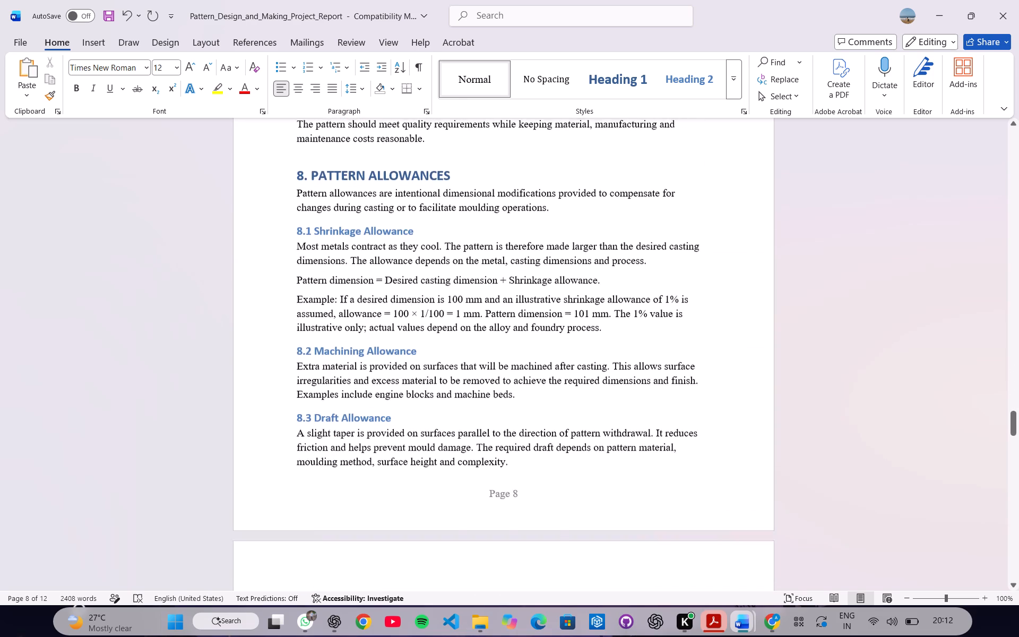
{"action": "scroll", "coordinate": [474, 348], "scroll_direction": "down", "scroll_amount": 15}
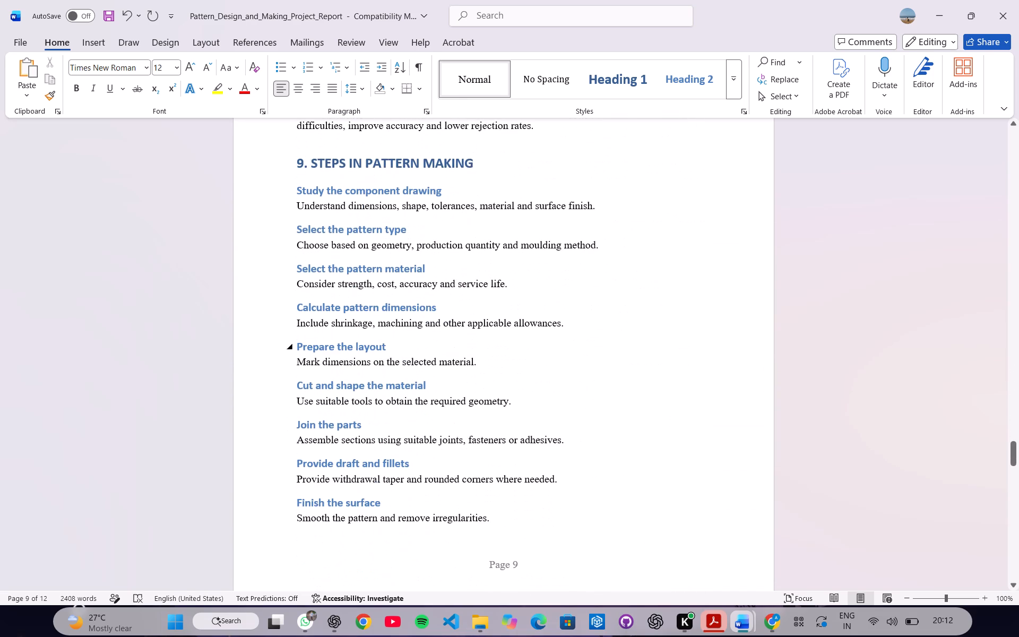
{"action": "scroll", "coordinate": [472, 346], "scroll_direction": "down", "scroll_amount": 8}
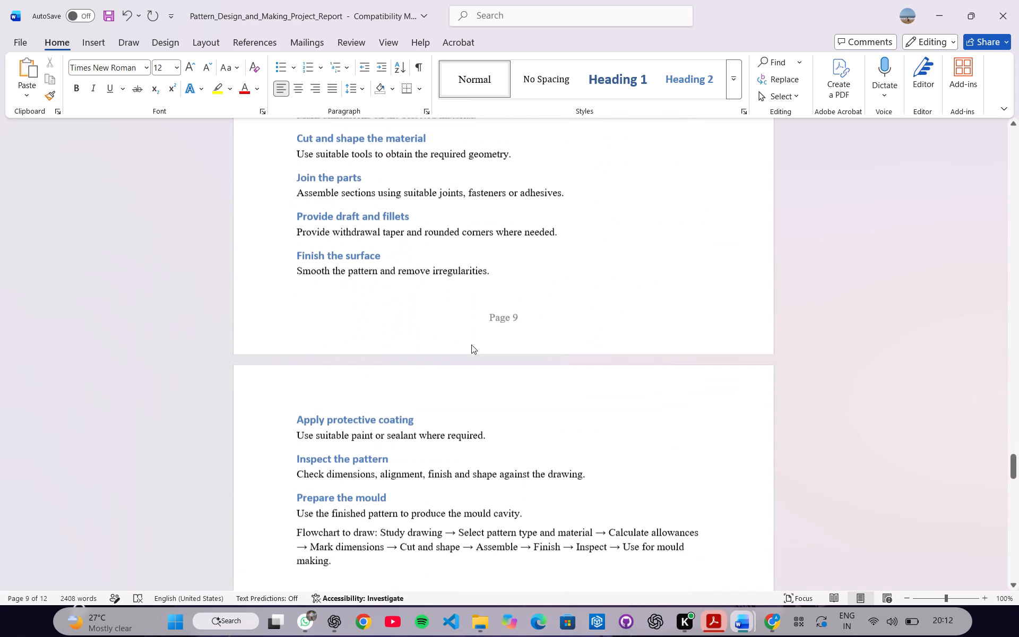
{"action": "scroll", "coordinate": [471, 345], "scroll_direction": "down", "scroll_amount": 1}
{"action": "scroll", "coordinate": [471, 343], "scroll_direction": "up", "scroll_amount": 19}
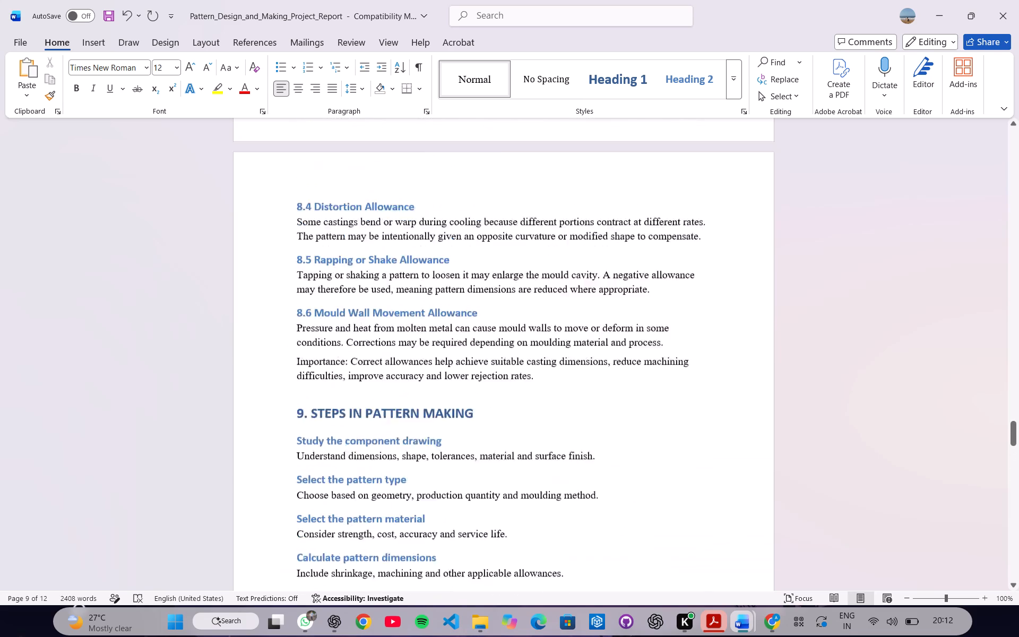
{"action": "scroll", "coordinate": [471, 343], "scroll_direction": "up", "scroll_amount": 16}
{"action": "scroll", "coordinate": [469, 340], "scroll_direction": "up", "scroll_amount": 19}
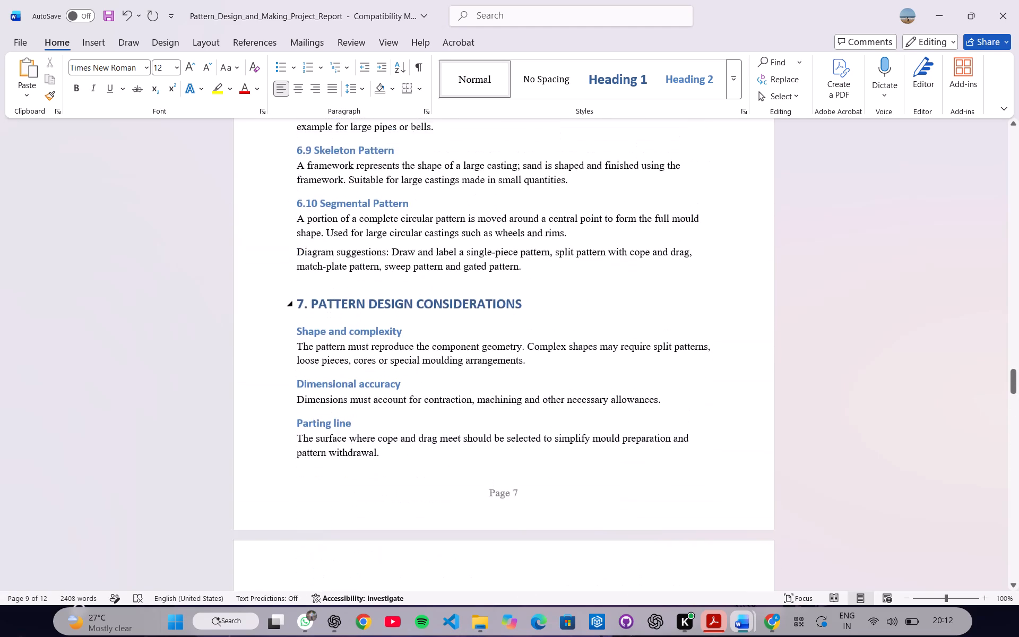
Insert a blank line below the heading of section 7, Pattern Design Considerations, undoing the automatic list numbering so the heading style stays.
{"action": "scroll", "coordinate": [469, 340], "scroll_direction": "up", "scroll_amount": 3}
{"action": "scroll", "coordinate": [469, 340], "scroll_direction": "down", "scroll_amount": 5}
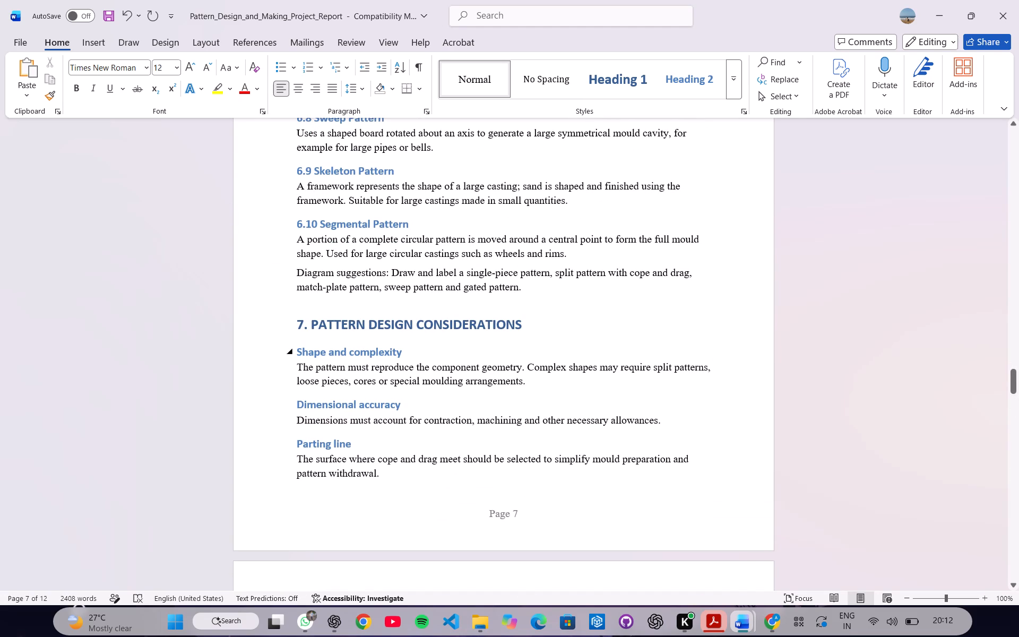
{"action": "left_click", "coordinate": [536, 331]}
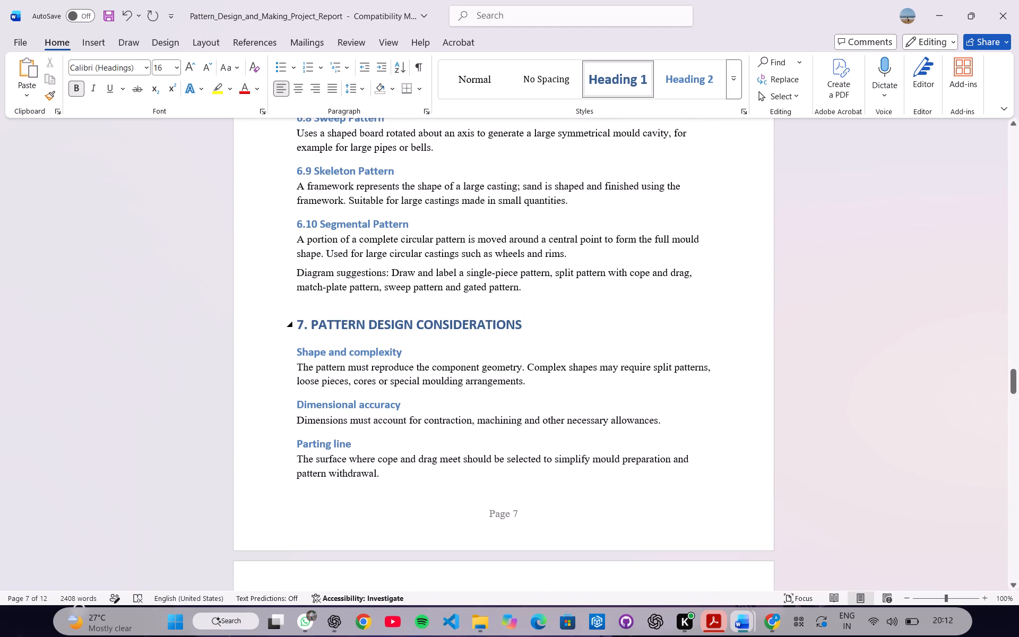
{"action": "key", "text": "Return"}
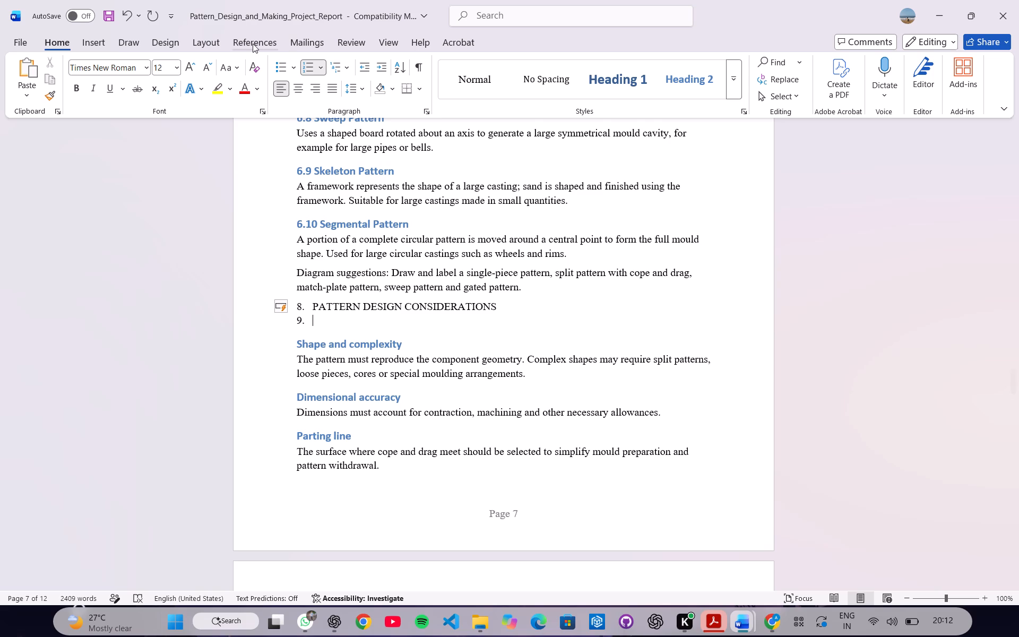
{"action": "left_click", "coordinate": [126, 21]}
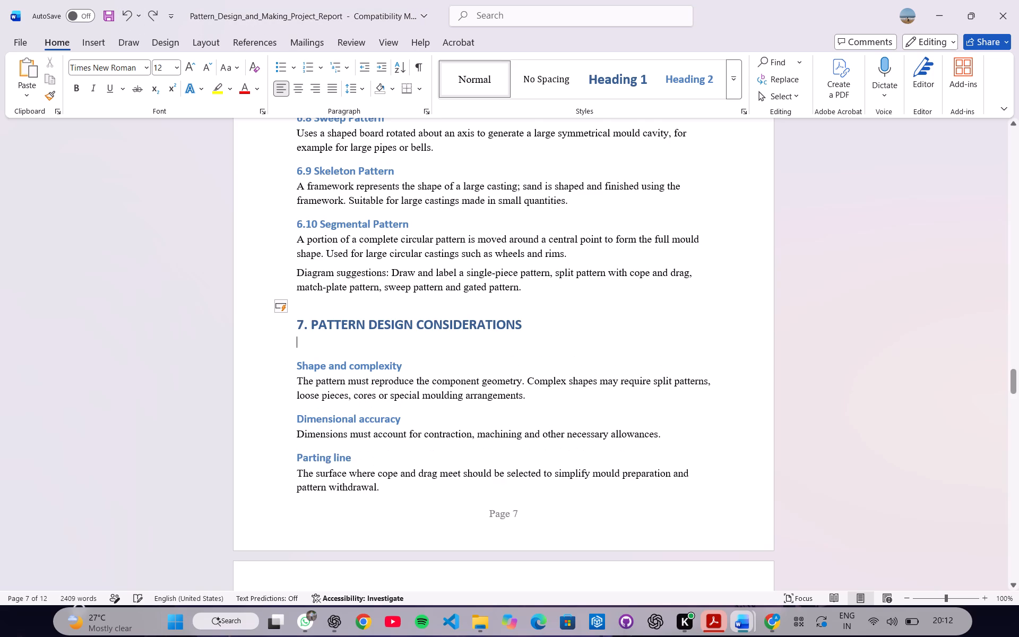
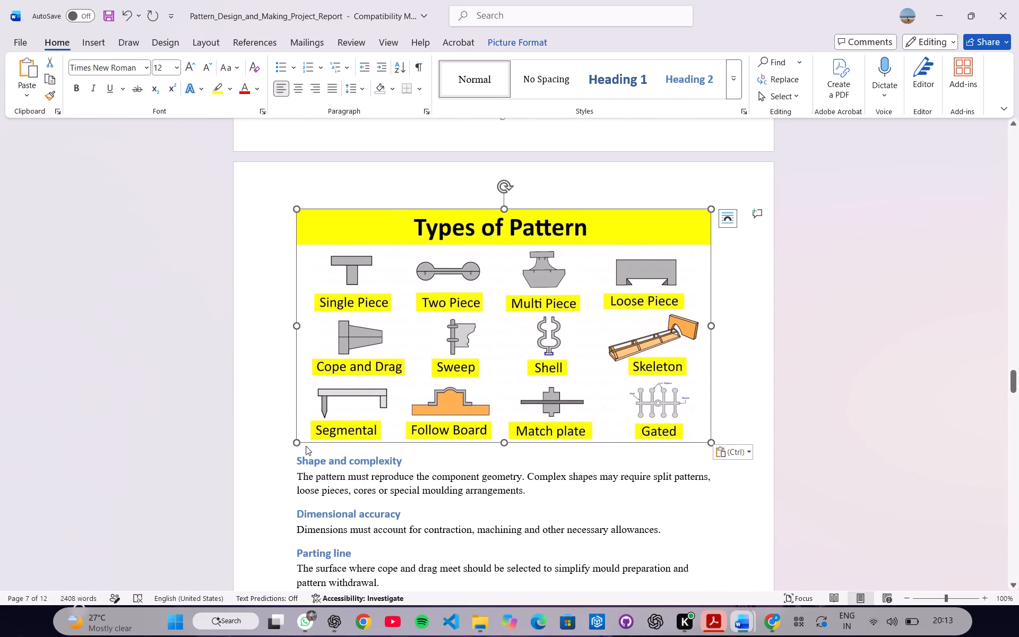
Shrink the Types of Pattern picture above the Shape and complexity heading proportionally to a little over half the text width.
{"action": "left_click_drag", "start_coordinate": [294, 445], "coordinate": [323, 290]}
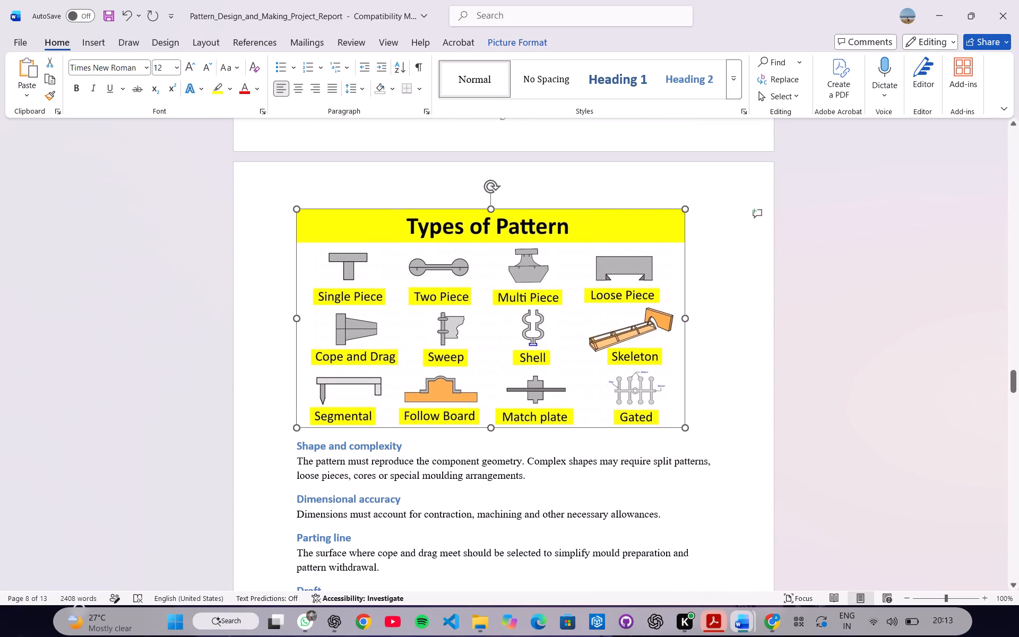
{"action": "left_click_drag", "start_coordinate": [323, 290], "coordinate": [324, 264]}
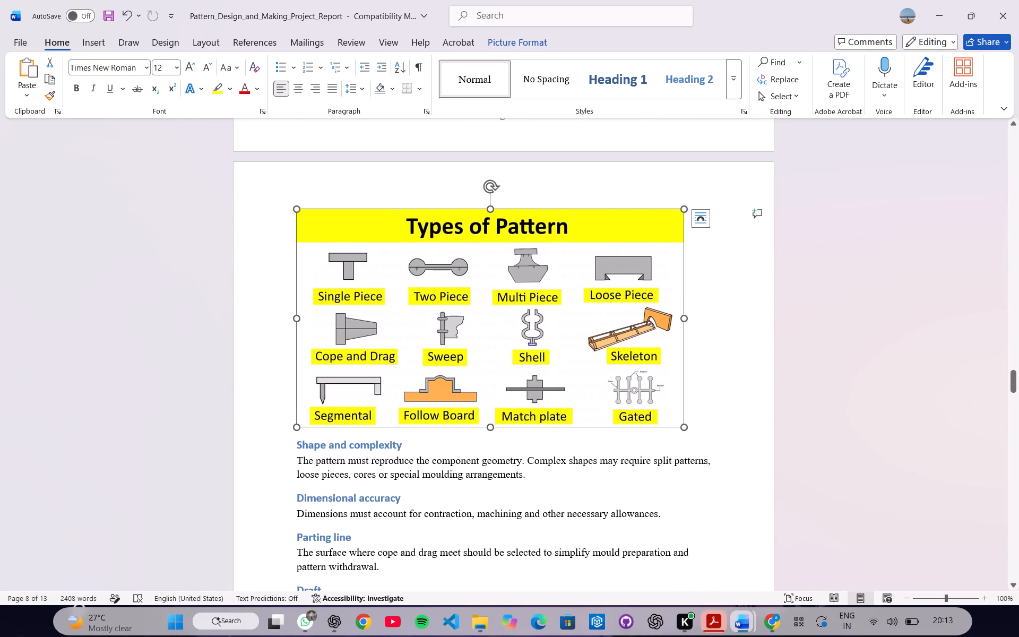
{"action": "left_click_drag", "start_coordinate": [684, 427], "coordinate": [585, 338]}
{"action": "left_click_drag", "start_coordinate": [585, 369], "coordinate": [530, 333]}
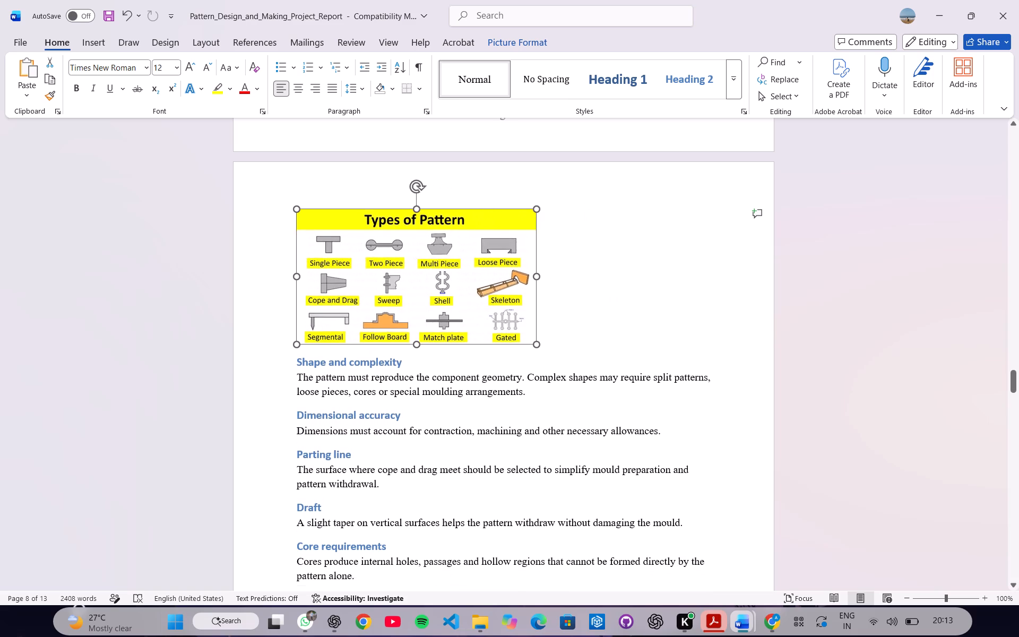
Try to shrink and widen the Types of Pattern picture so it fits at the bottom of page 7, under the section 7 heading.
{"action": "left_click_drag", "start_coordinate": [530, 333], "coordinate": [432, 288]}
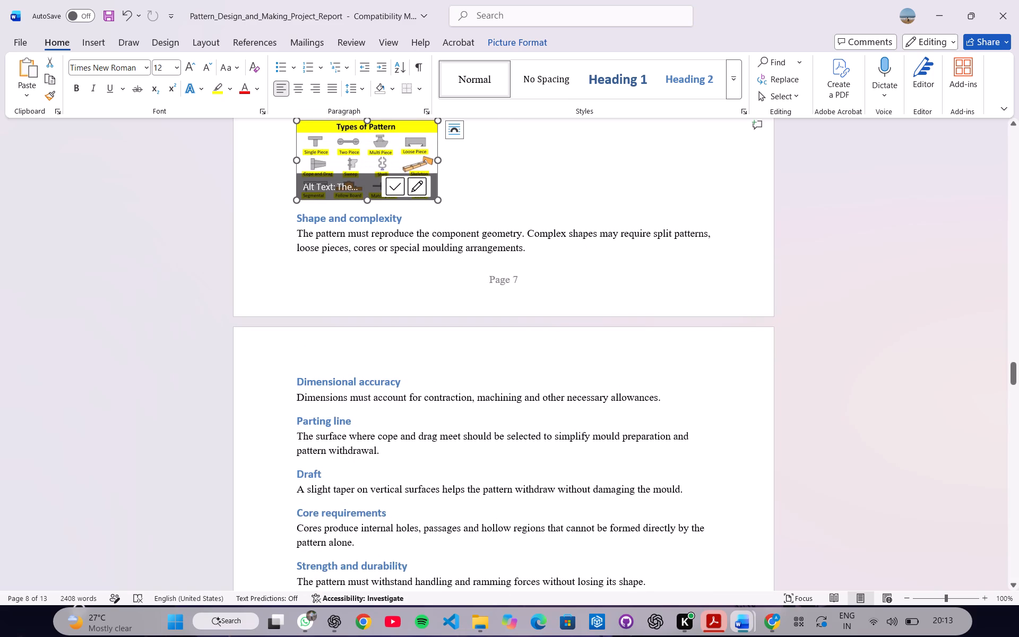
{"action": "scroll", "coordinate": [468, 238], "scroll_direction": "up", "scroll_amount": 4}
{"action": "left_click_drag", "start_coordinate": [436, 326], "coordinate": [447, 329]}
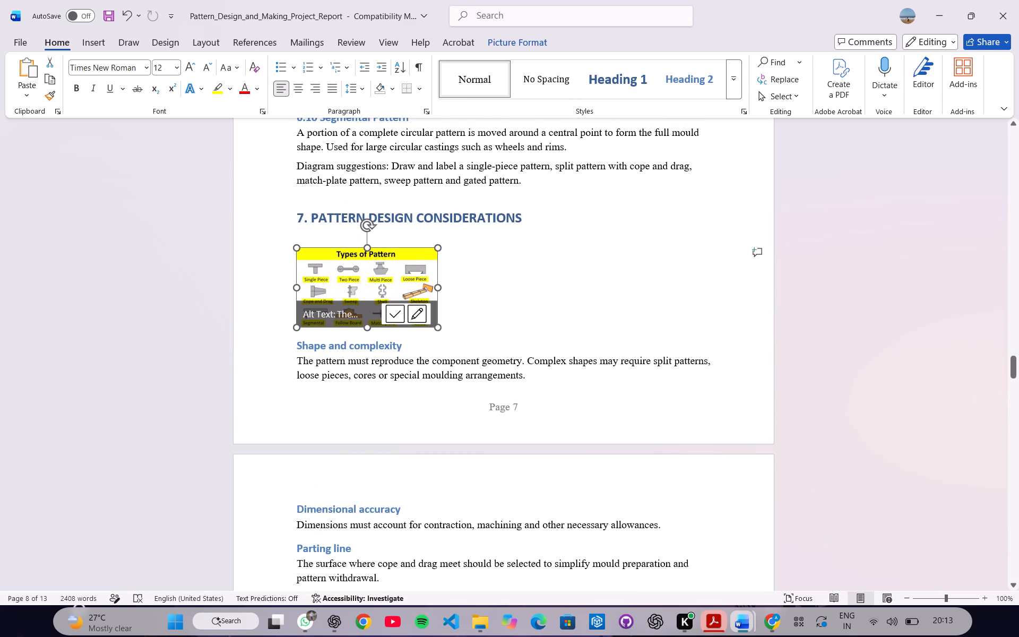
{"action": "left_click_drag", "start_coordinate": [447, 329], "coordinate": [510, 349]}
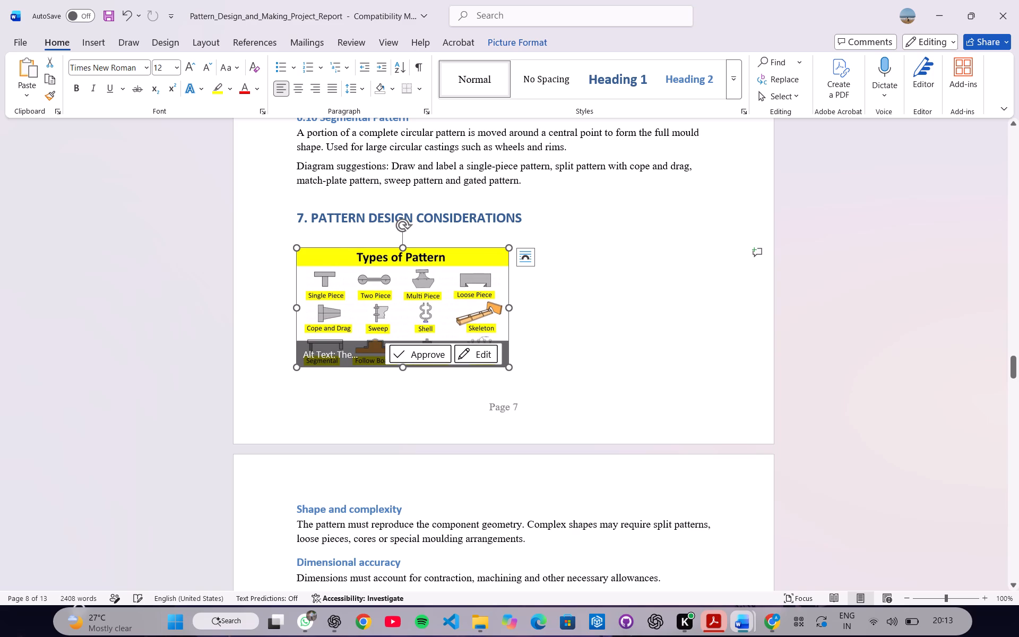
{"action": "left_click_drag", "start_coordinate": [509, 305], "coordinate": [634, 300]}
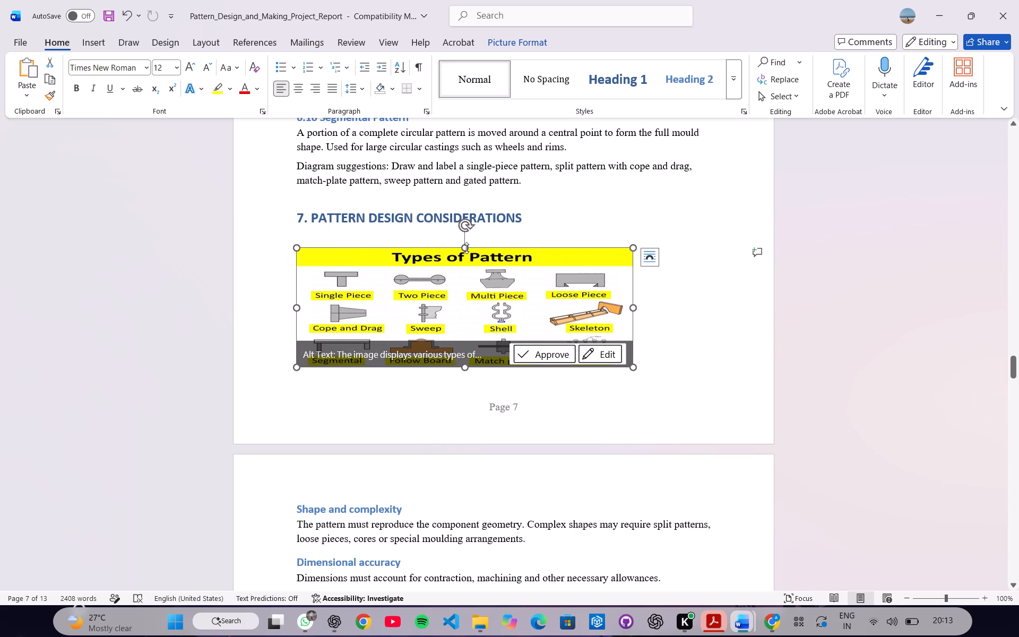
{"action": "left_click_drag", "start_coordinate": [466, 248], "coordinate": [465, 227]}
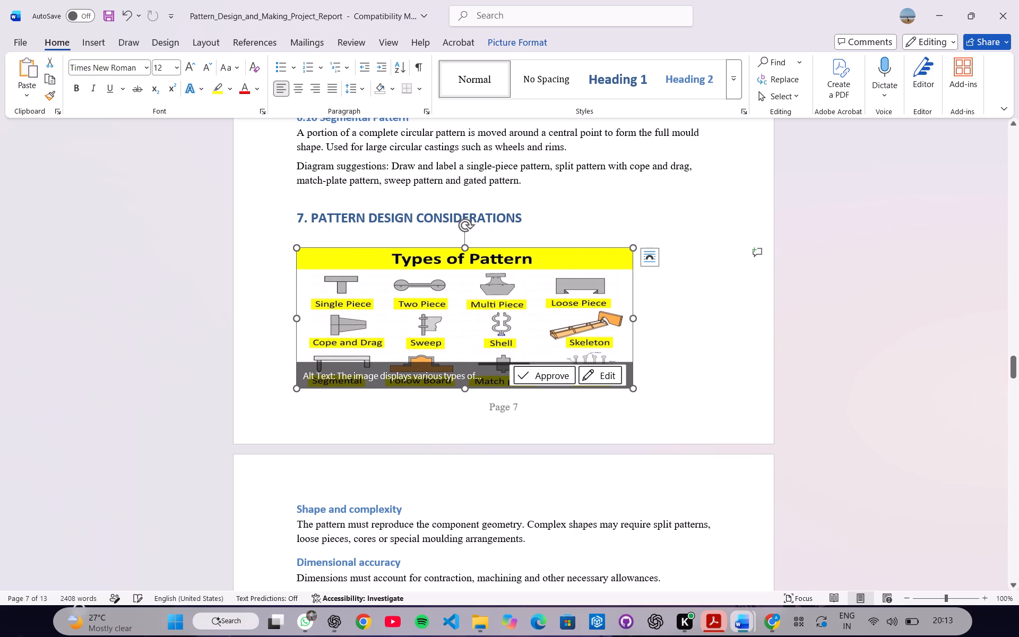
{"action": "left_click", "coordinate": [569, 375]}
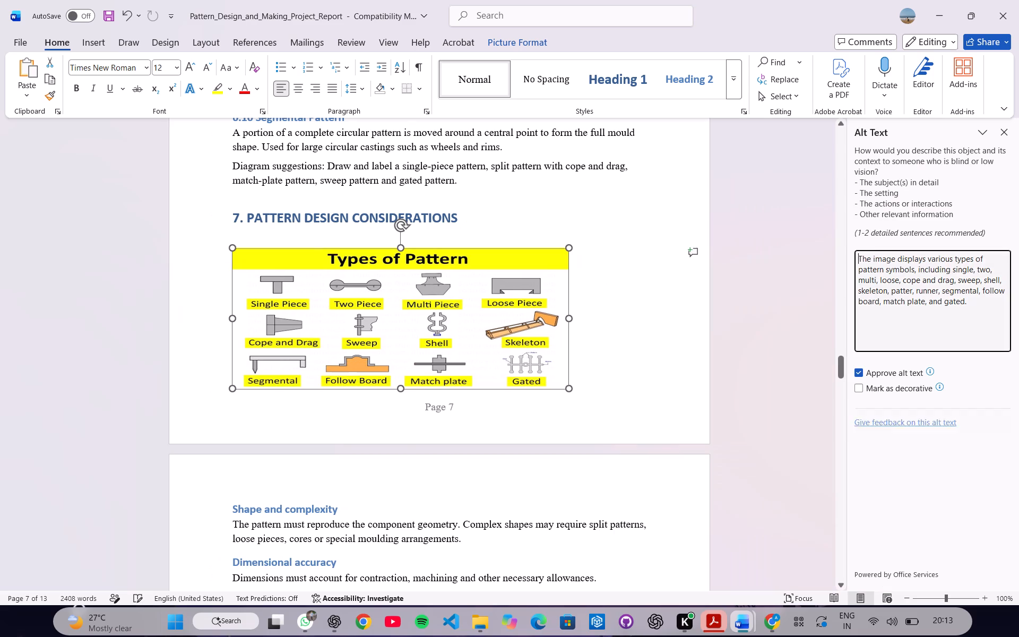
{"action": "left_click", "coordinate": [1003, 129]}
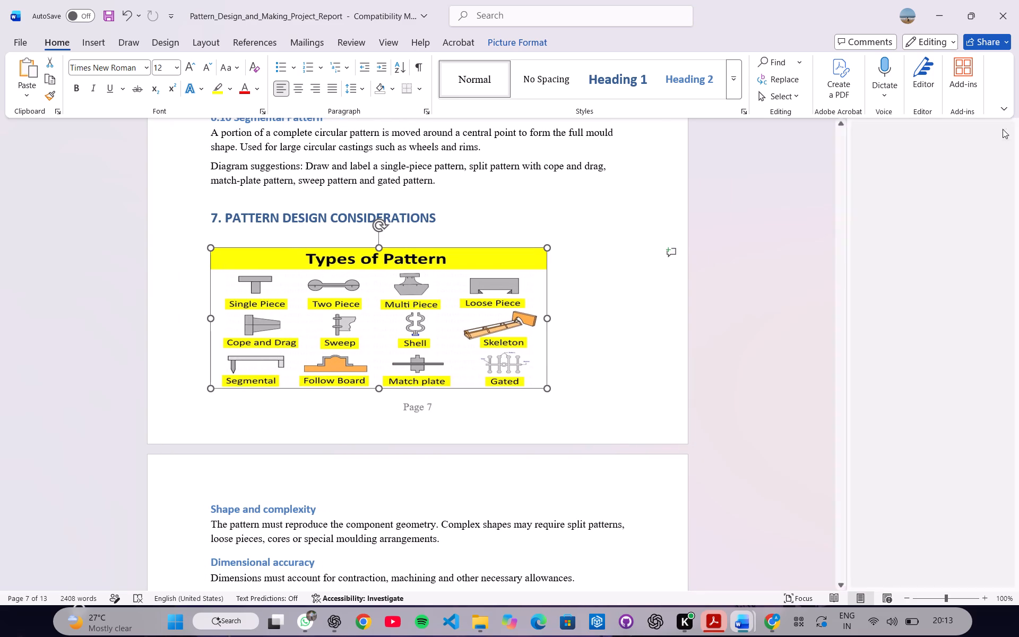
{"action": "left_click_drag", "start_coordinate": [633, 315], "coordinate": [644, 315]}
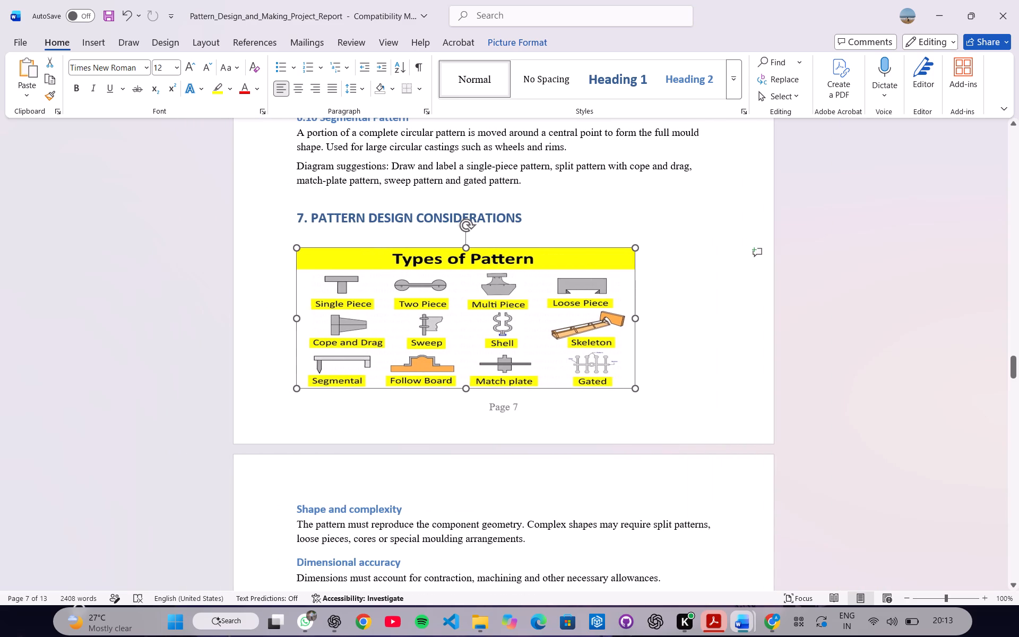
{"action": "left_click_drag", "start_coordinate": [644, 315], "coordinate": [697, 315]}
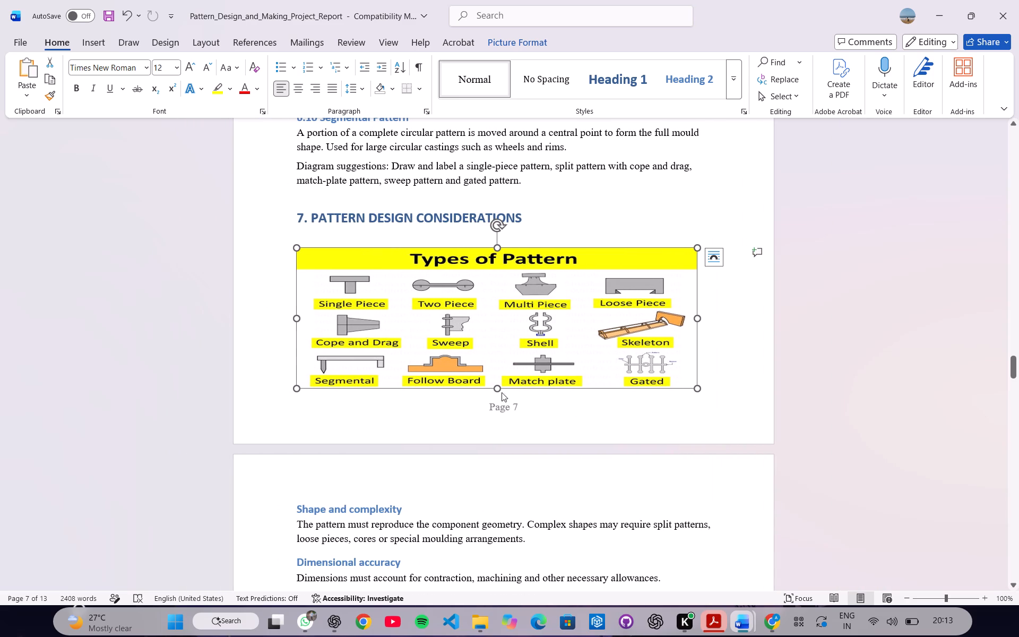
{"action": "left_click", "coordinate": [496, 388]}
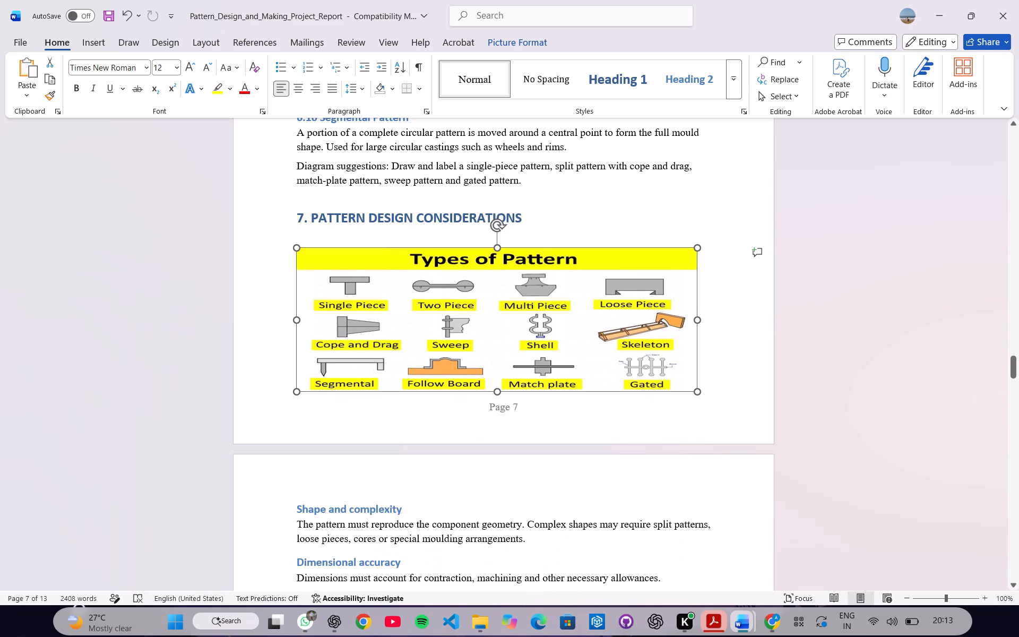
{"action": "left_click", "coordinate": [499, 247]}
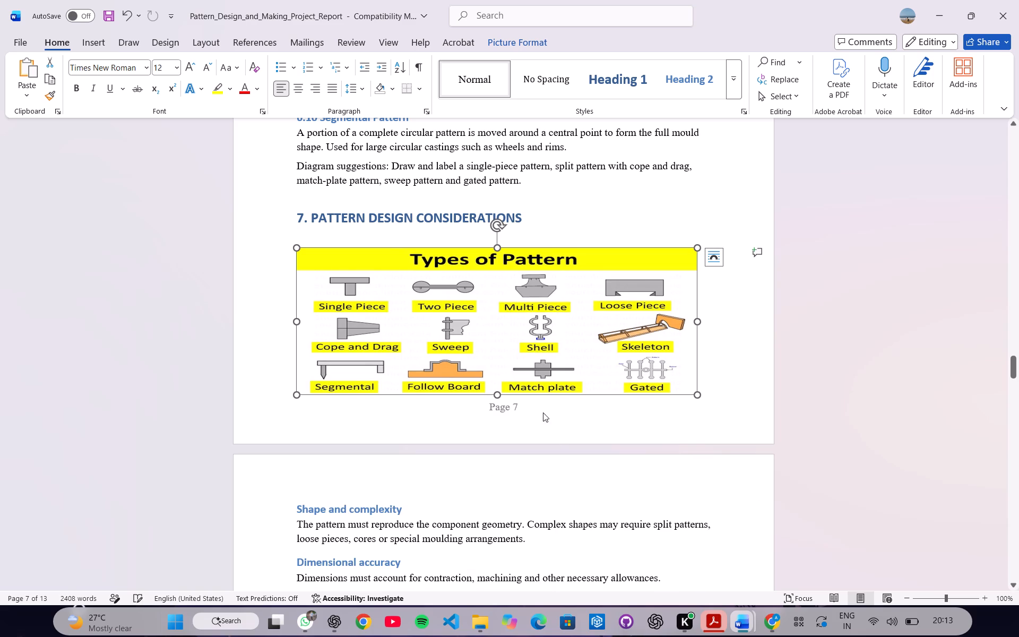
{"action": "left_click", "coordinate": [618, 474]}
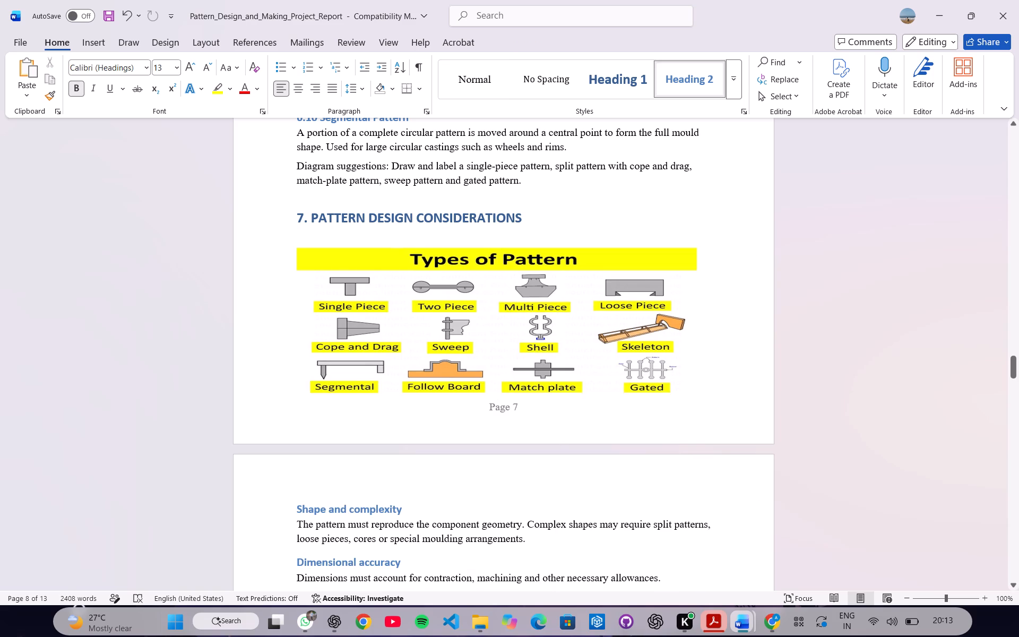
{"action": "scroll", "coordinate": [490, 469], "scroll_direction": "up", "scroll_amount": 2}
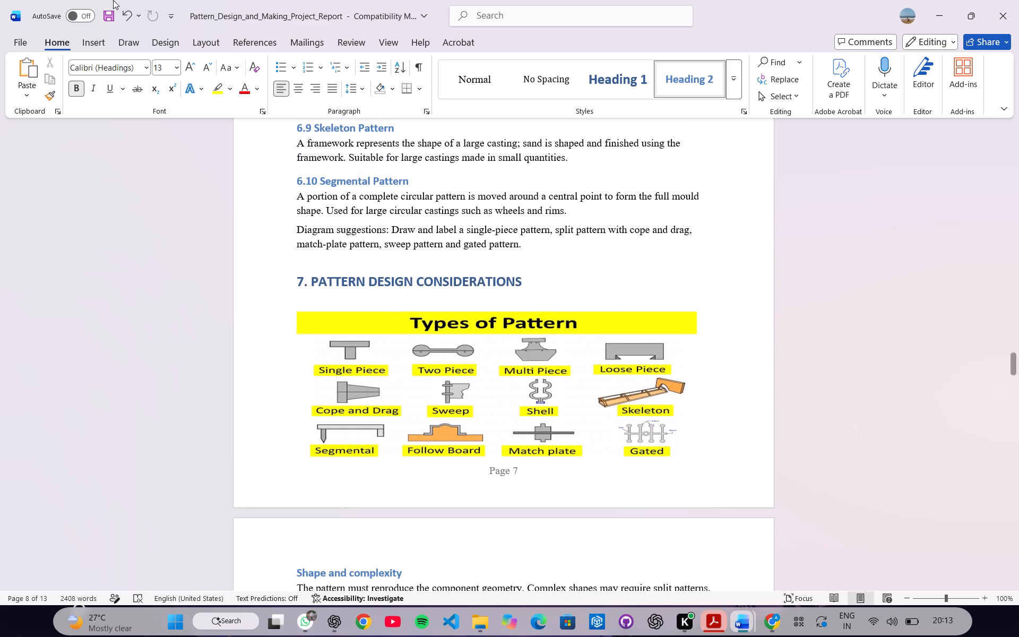
Undo the resizing and insertion of the Types of Pattern picture under the section 7 heading, and delete the extra blank line there.
{"action": "left_click", "coordinate": [122, 15]}
{"action": "triple_click", "coordinate": [122, 15]}
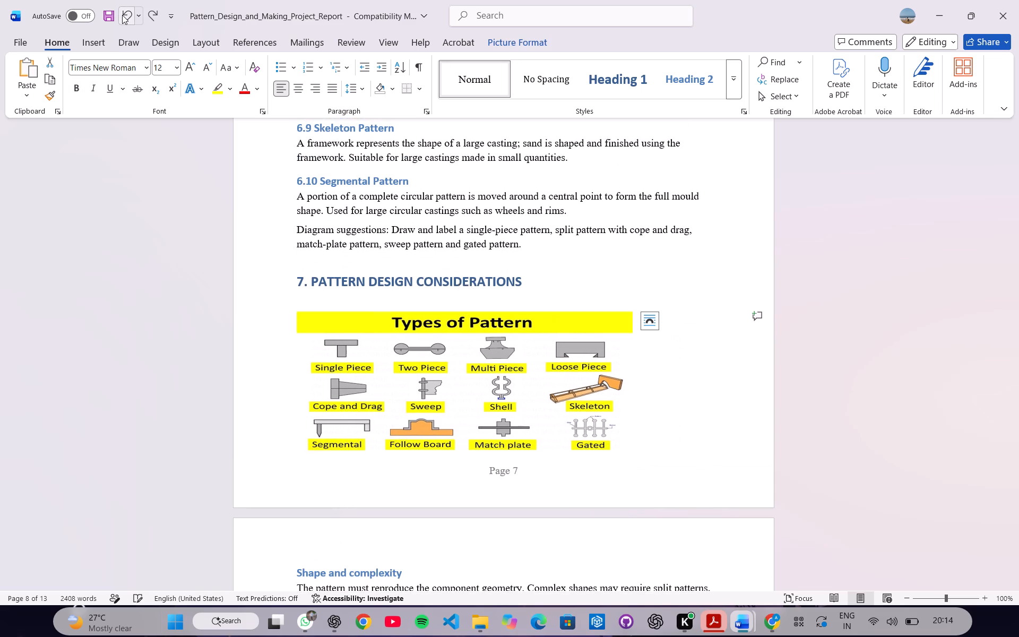
{"action": "left_click", "coordinate": [122, 15]}
{"action": "double_click", "coordinate": [122, 15]}
{"action": "left_click", "coordinate": [122, 15]}
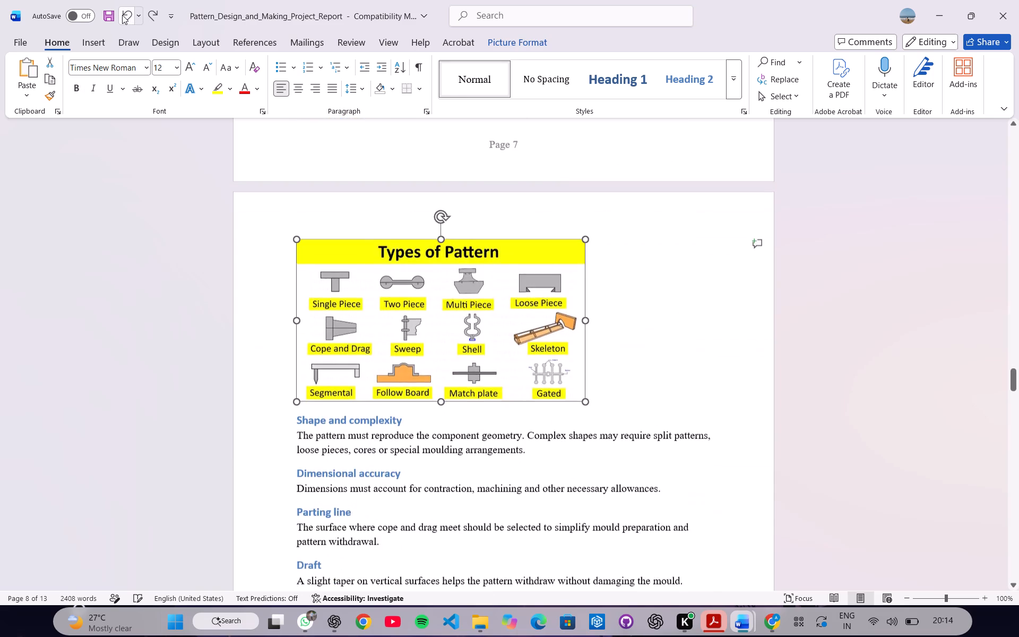
{"action": "left_click", "coordinate": [122, 15]}
{"action": "left_click", "coordinate": [122, 15]}
{"action": "left_click", "coordinate": [122, 15]}
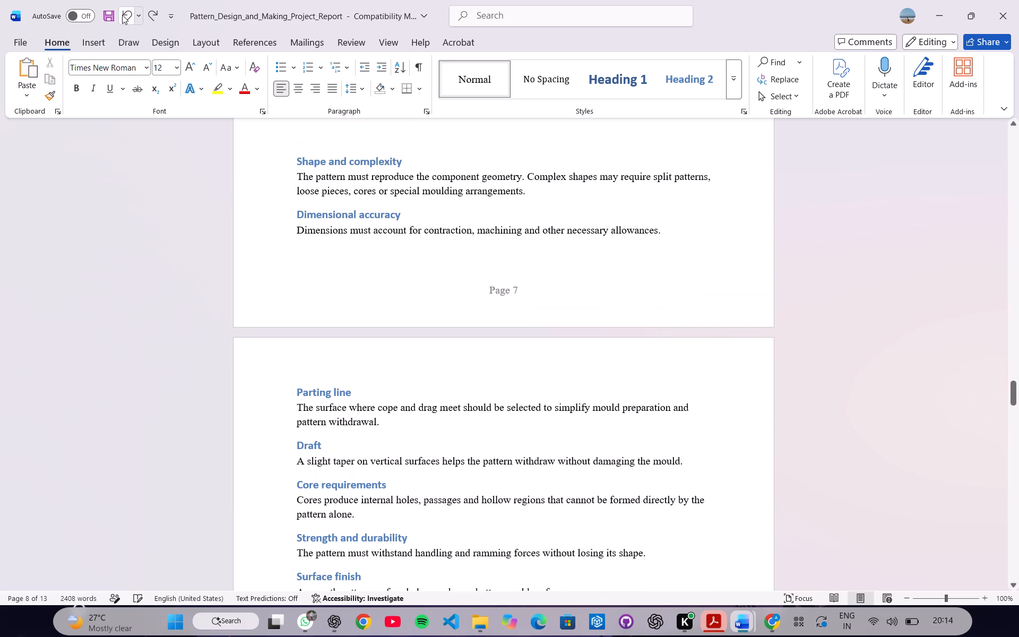
{"action": "scroll", "coordinate": [299, 183], "scroll_direction": "up", "scroll_amount": 8}
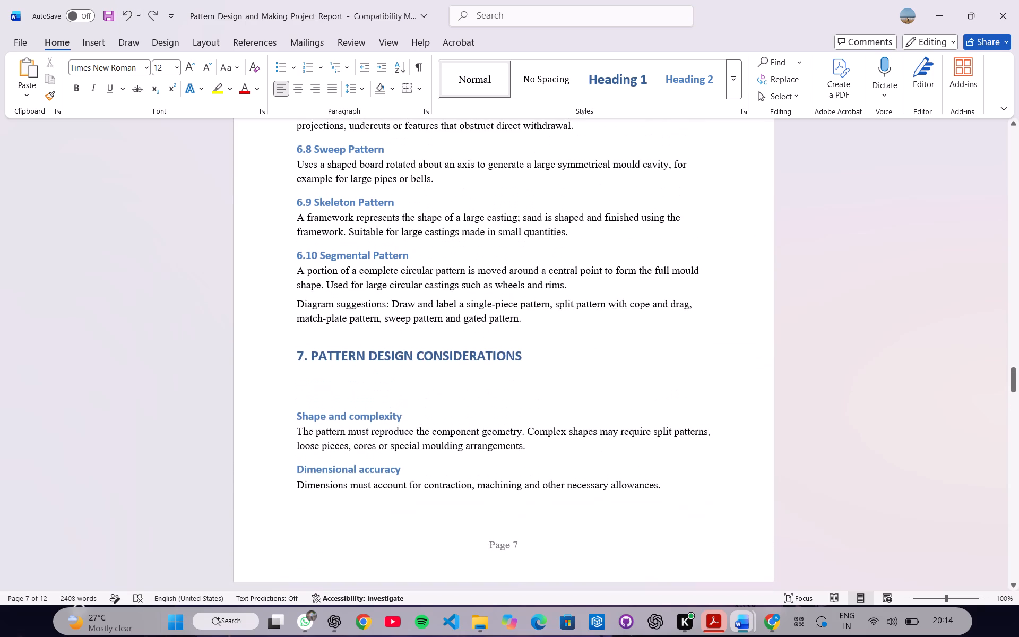
{"action": "key", "text": "BackSpace"}
Paste the Types of Pattern picture on a new line below the heading 6. TYPES OF PATTERNS.
{"action": "scroll", "coordinate": [373, 298], "scroll_direction": "up", "scroll_amount": 6}
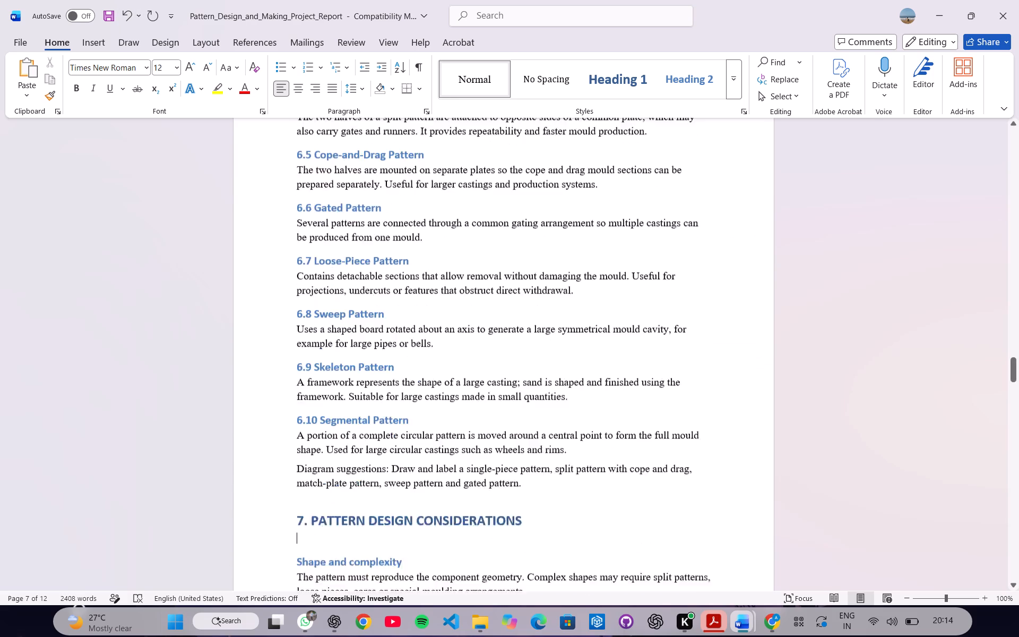
{"action": "scroll", "coordinate": [373, 298], "scroll_direction": "up", "scroll_amount": 15}
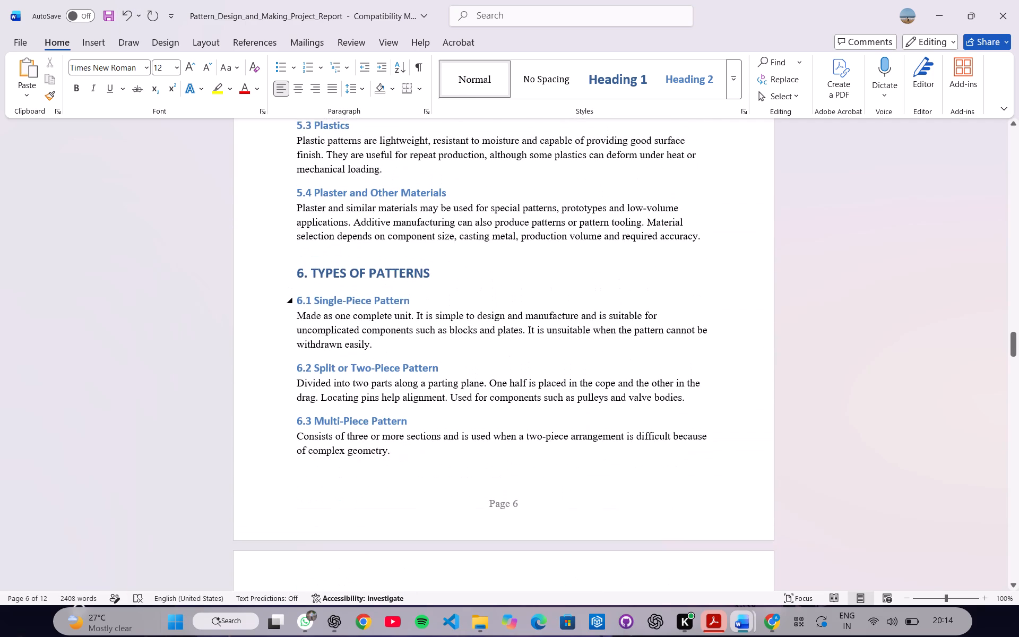
{"action": "left_click", "coordinate": [444, 280]}
{"action": "key", "text": "Return"}
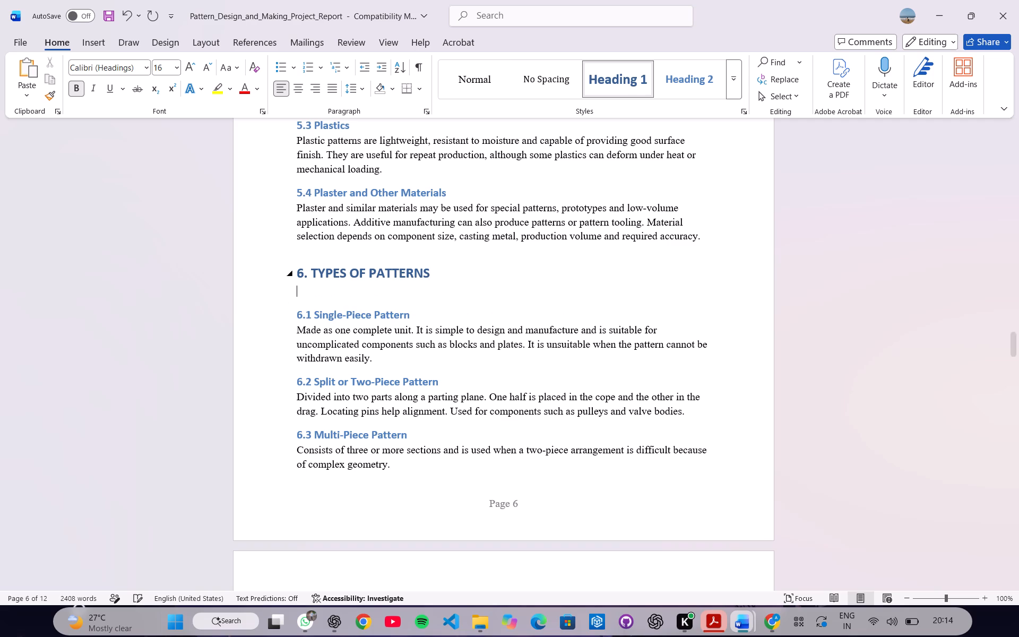
{"action": "key", "text": "ctrl+v"}
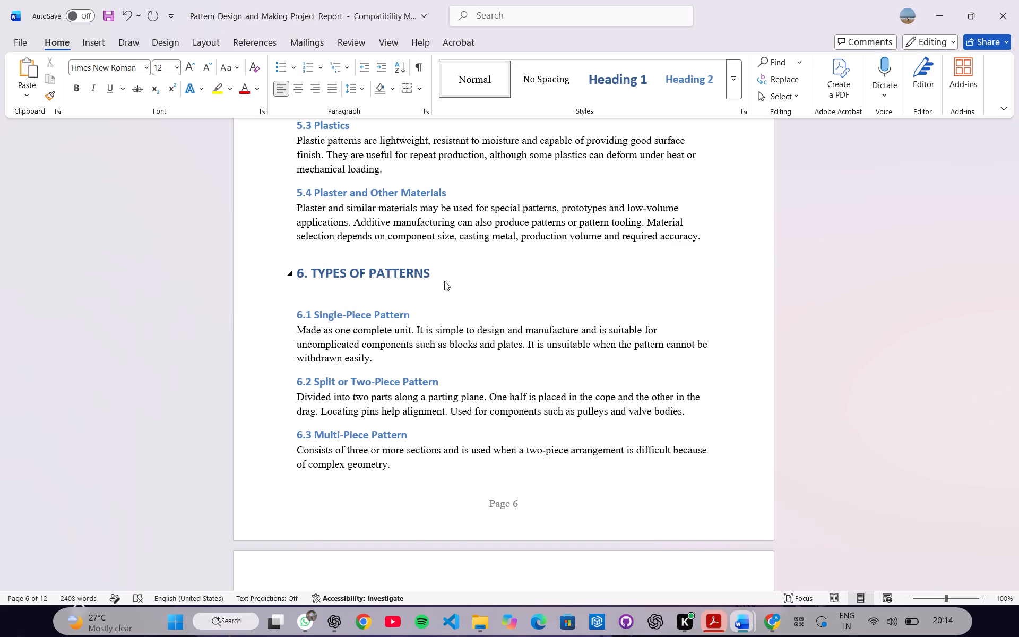
{"action": "left_click", "coordinate": [432, 394]}
Shrink the Types of Pattern picture to fit below the section 6 heading on page 6, and widen it to nearly the text width.
{"action": "scroll", "coordinate": [431, 395], "scroll_direction": "down", "scroll_amount": 2}
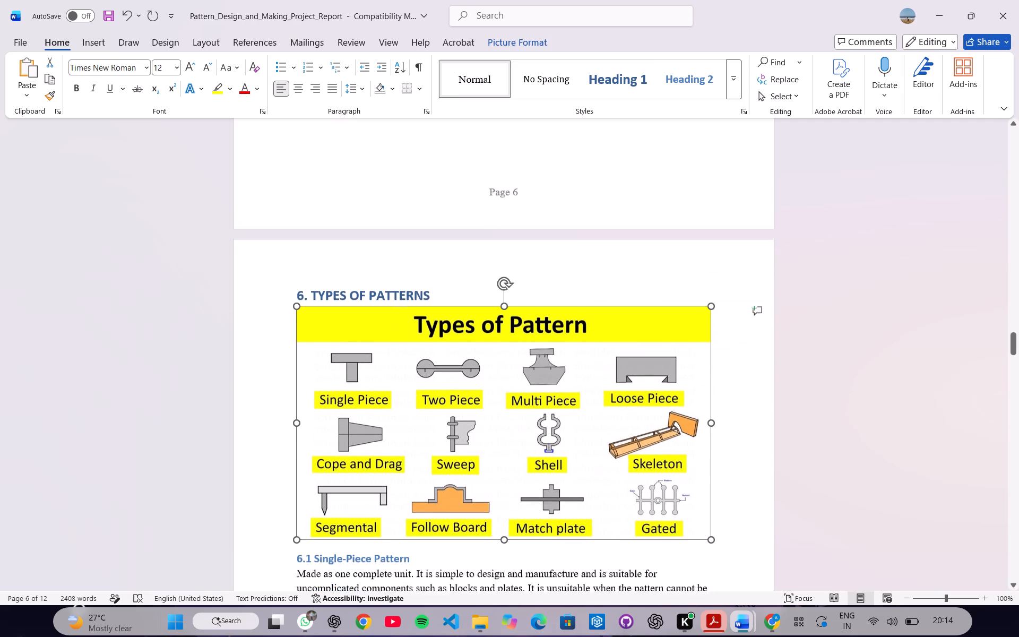
{"action": "scroll", "coordinate": [431, 395], "scroll_direction": "down", "scroll_amount": 1}
{"action": "left_click_drag", "start_coordinate": [298, 474], "coordinate": [308, 462]}
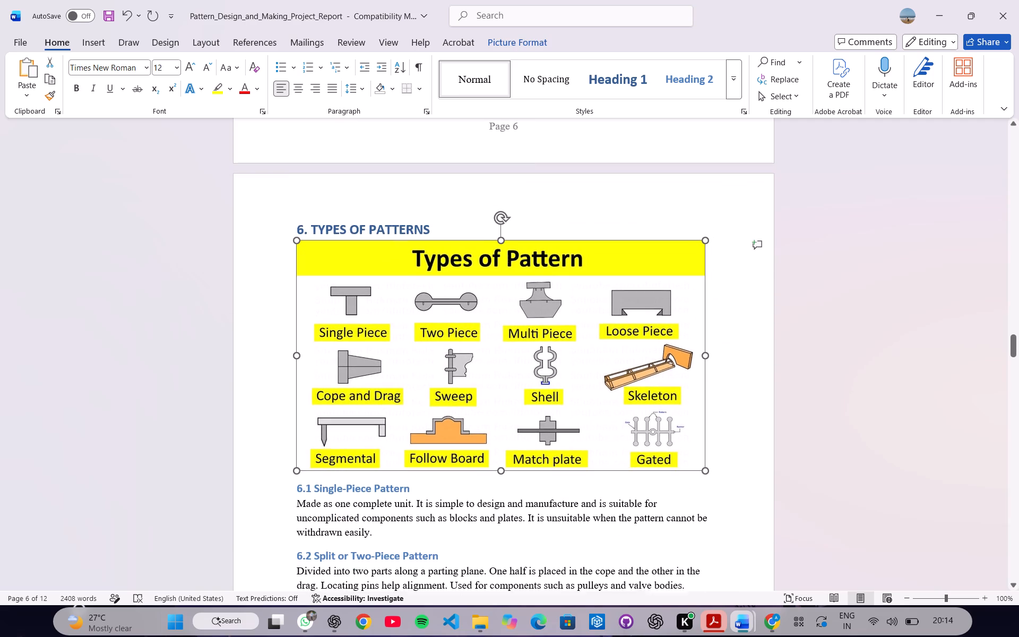
{"action": "left_click_drag", "start_coordinate": [308, 462], "coordinate": [355, 298]}
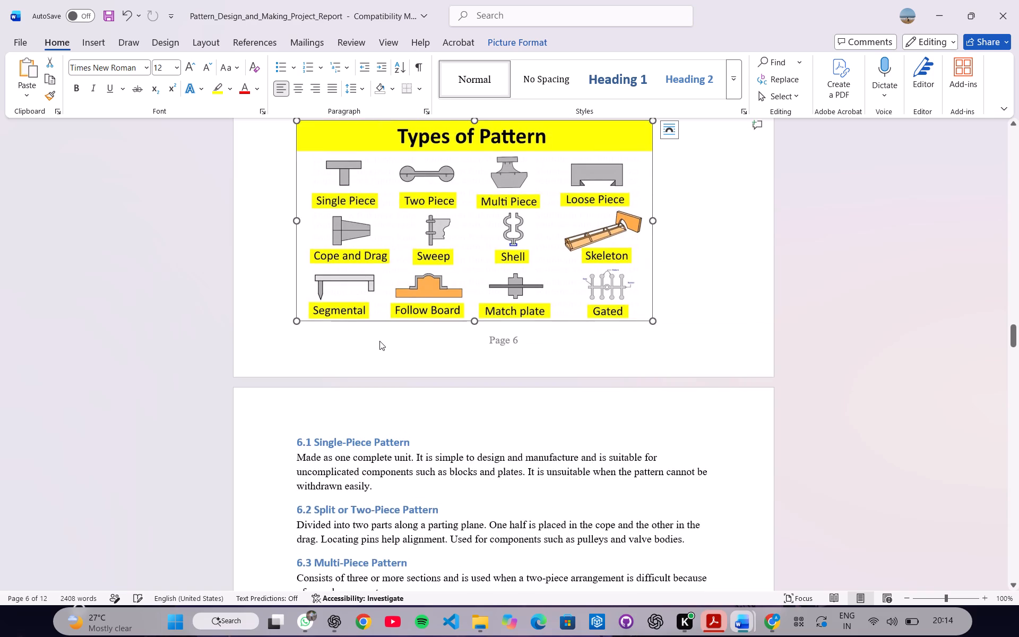
{"action": "scroll", "coordinate": [379, 341], "scroll_direction": "up", "scroll_amount": 5}
{"action": "left_click_drag", "start_coordinate": [654, 381], "coordinate": [654, 380]}
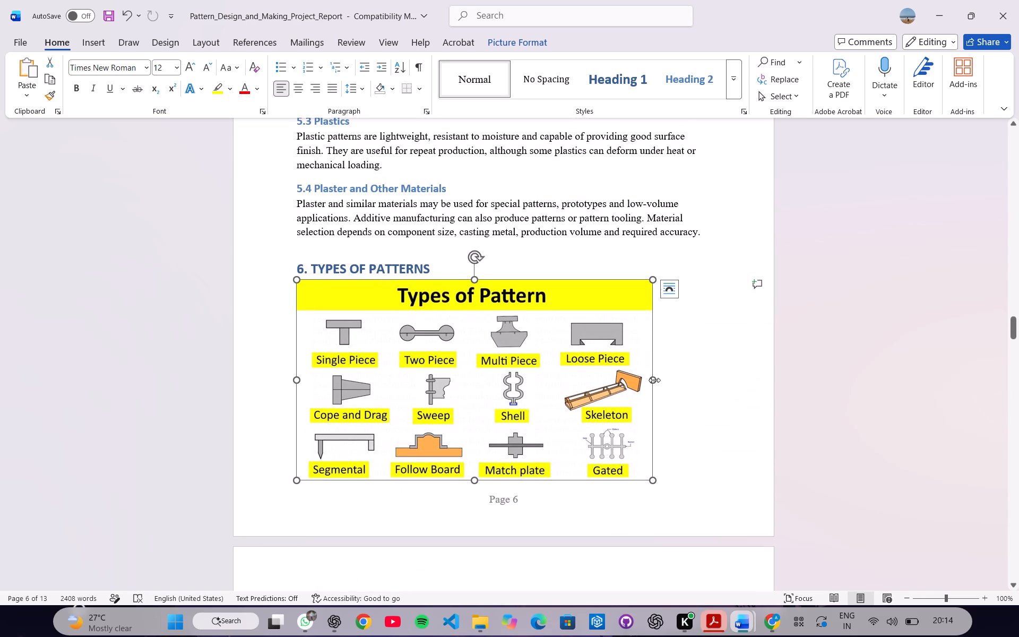
{"action": "left_click_drag", "start_coordinate": [654, 380], "coordinate": [692, 373]}
{"action": "scroll", "coordinate": [544, 456], "scroll_direction": "down", "scroll_amount": 5}
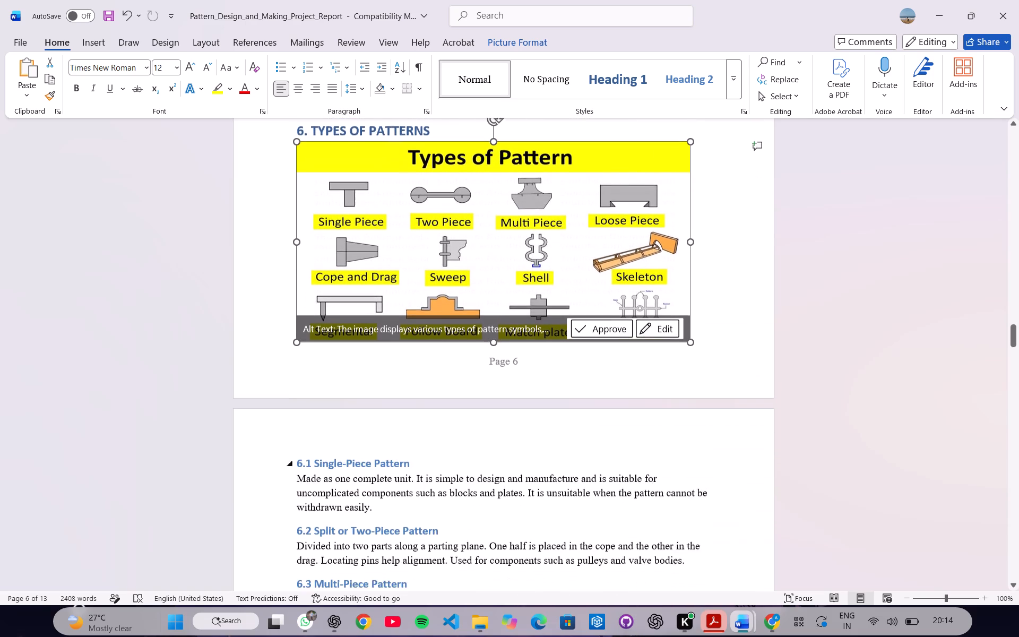
{"action": "left_click", "coordinate": [634, 368]}
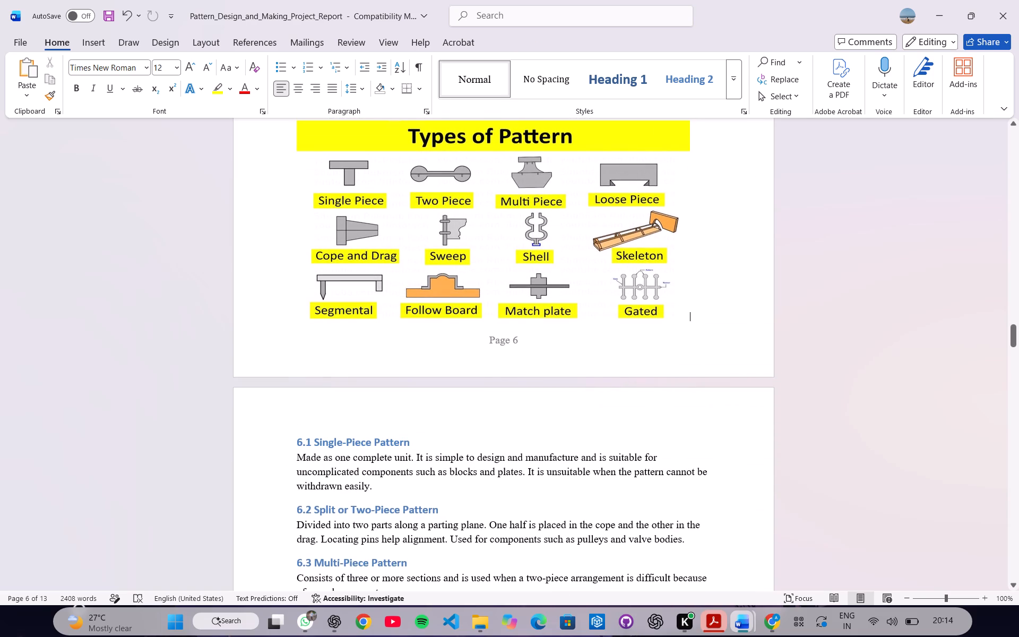
Look through sections 6 to 8 below the picture, checking how headings and text flow across the page breaks.
{"action": "scroll", "coordinate": [607, 410], "scroll_direction": "down", "scroll_amount": 17}
{"action": "scroll", "coordinate": [594, 406], "scroll_direction": "down", "scroll_amount": 10}
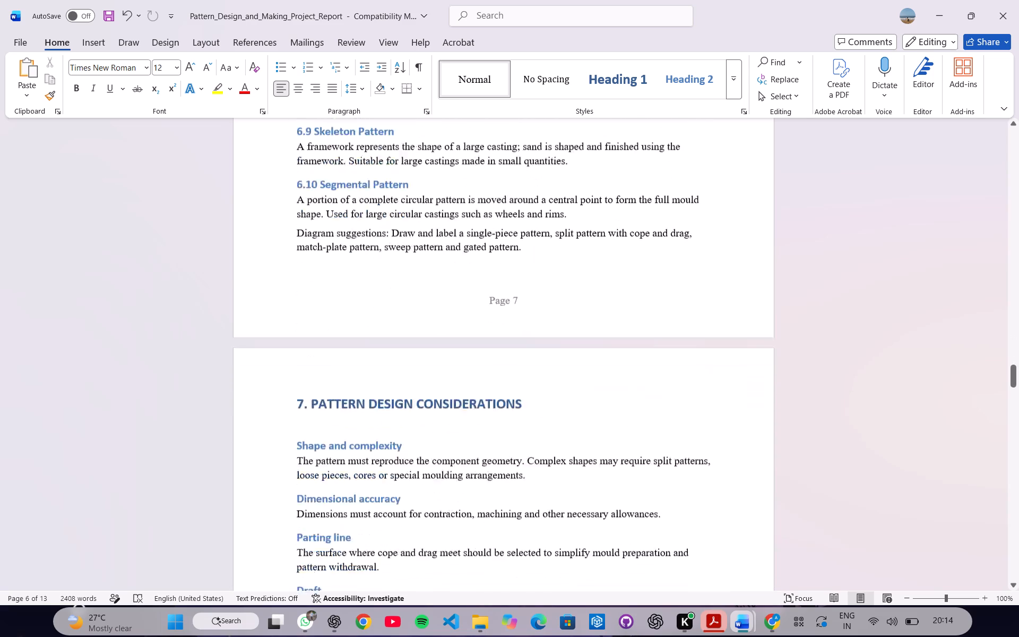
{"action": "scroll", "coordinate": [588, 404], "scroll_direction": "down", "scroll_amount": 6}
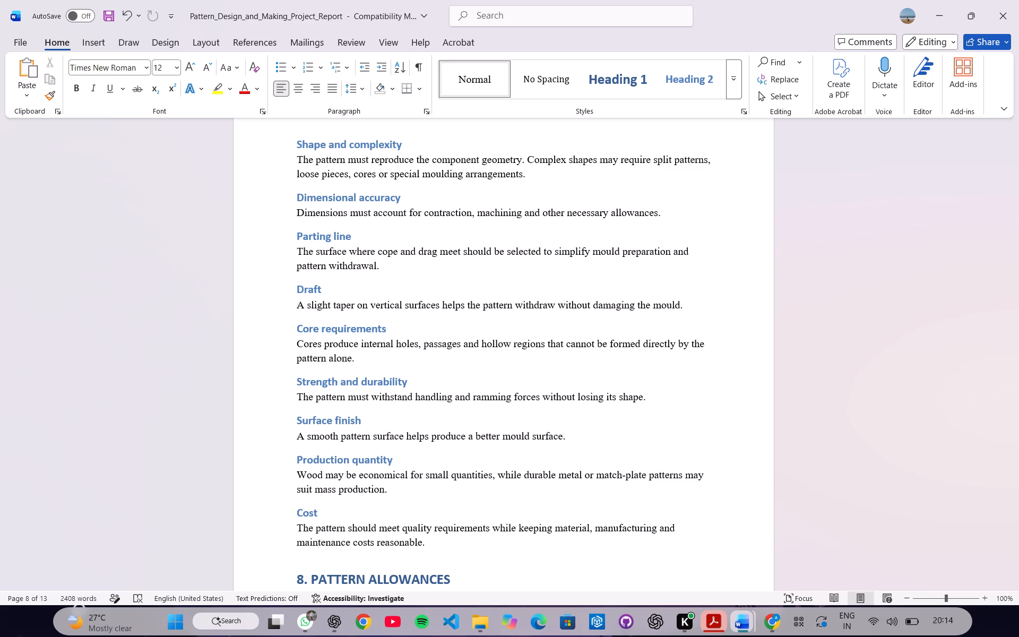
{"action": "scroll", "coordinate": [551, 411], "scroll_direction": "down", "scroll_amount": 5}
Recheck the picture placement in section 6, its diagram suggestions note and the page breaks before 6.1 and section 7.
{"action": "scroll", "coordinate": [550, 411], "scroll_direction": "up", "scroll_amount": 3}
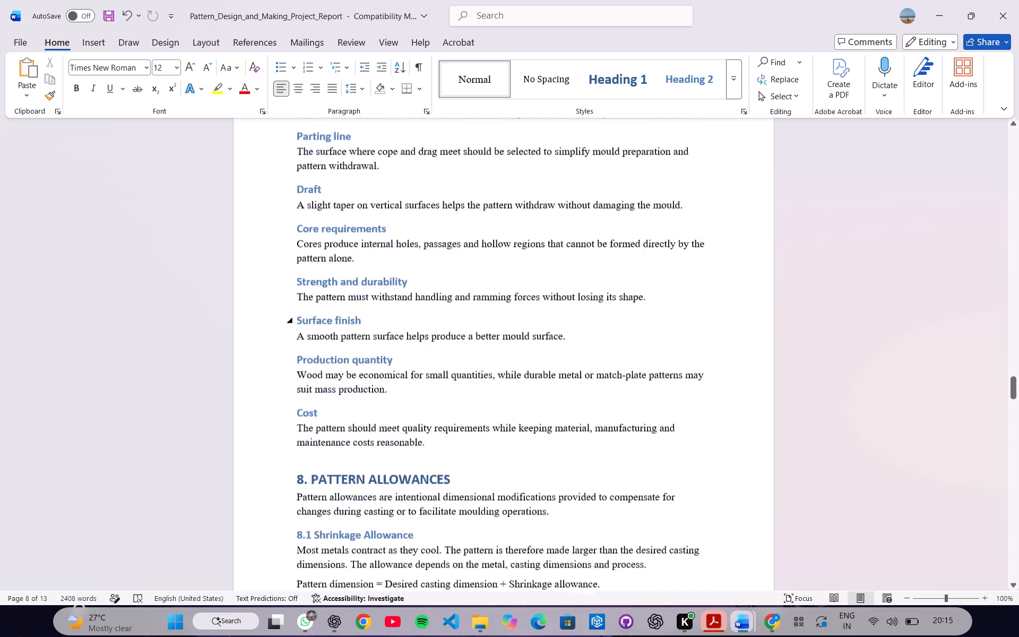
{"action": "scroll", "coordinate": [550, 411], "scroll_direction": "up", "scroll_amount": 20}
{"action": "scroll", "coordinate": [550, 411], "scroll_direction": "up", "scroll_amount": 6}
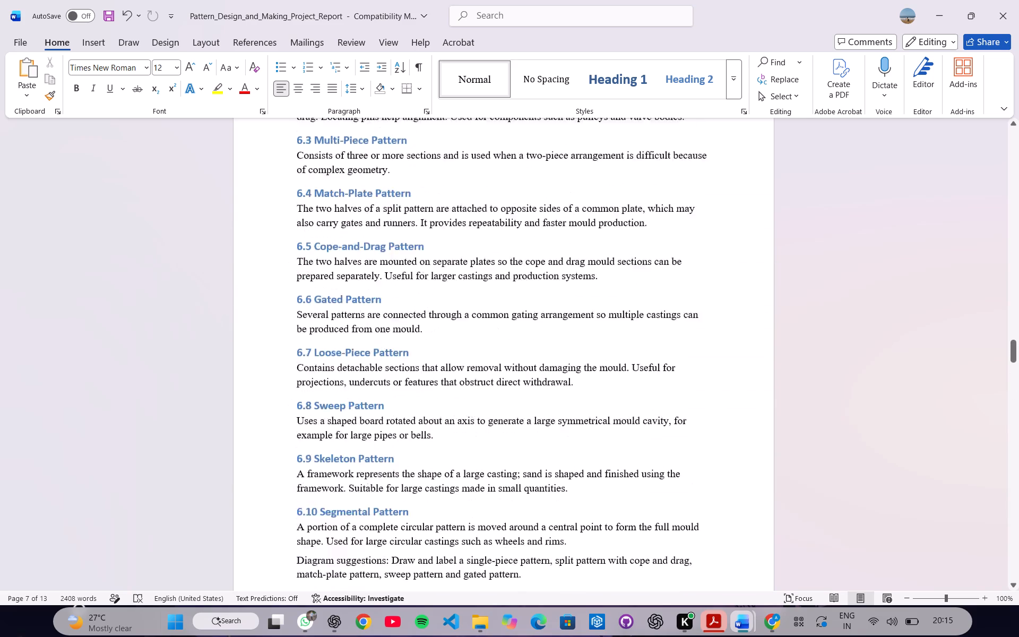
{"action": "scroll", "coordinate": [550, 411], "scroll_direction": "up", "scroll_amount": 12}
{"action": "scroll", "coordinate": [550, 411], "scroll_direction": "down", "scroll_amount": 2}
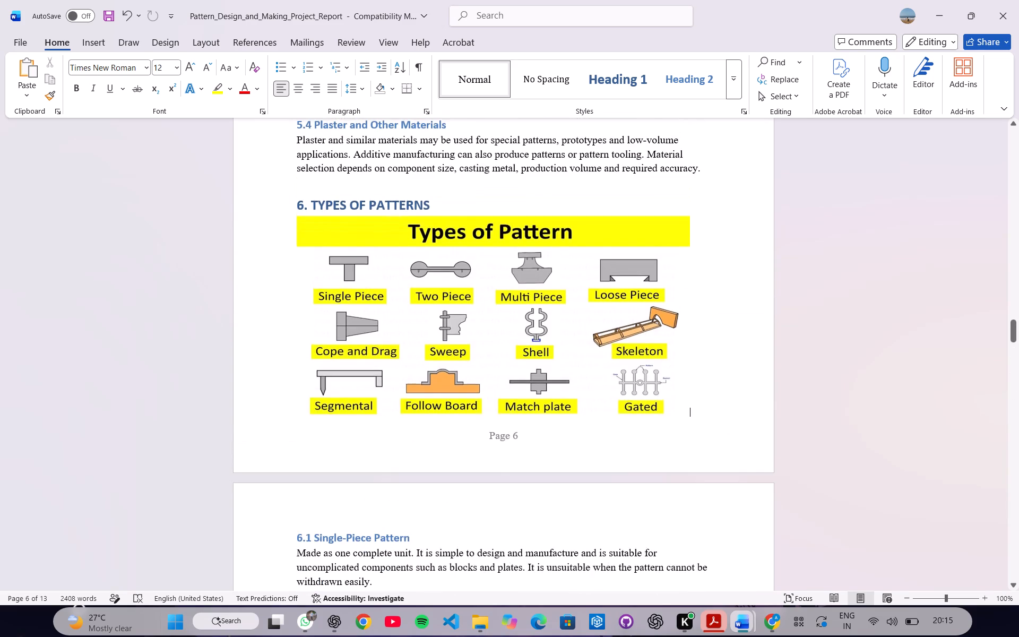
{"action": "scroll", "coordinate": [550, 411], "scroll_direction": "down", "scroll_amount": 15}
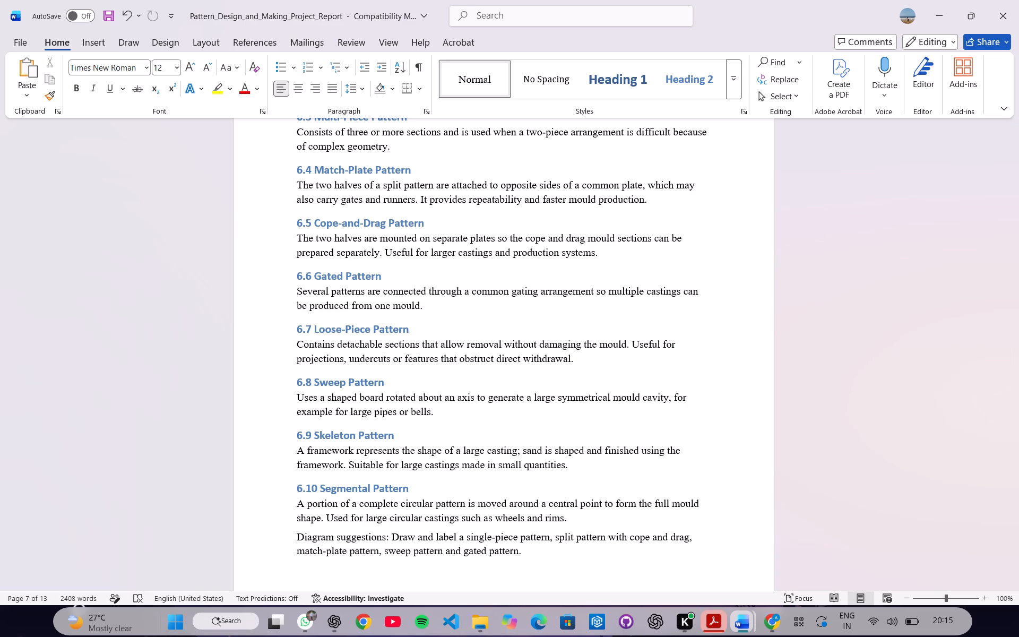
{"action": "scroll", "coordinate": [547, 411], "scroll_direction": "up", "scroll_amount": 11}
{"action": "scroll", "coordinate": [546, 411], "scroll_direction": "down", "scroll_amount": 2}
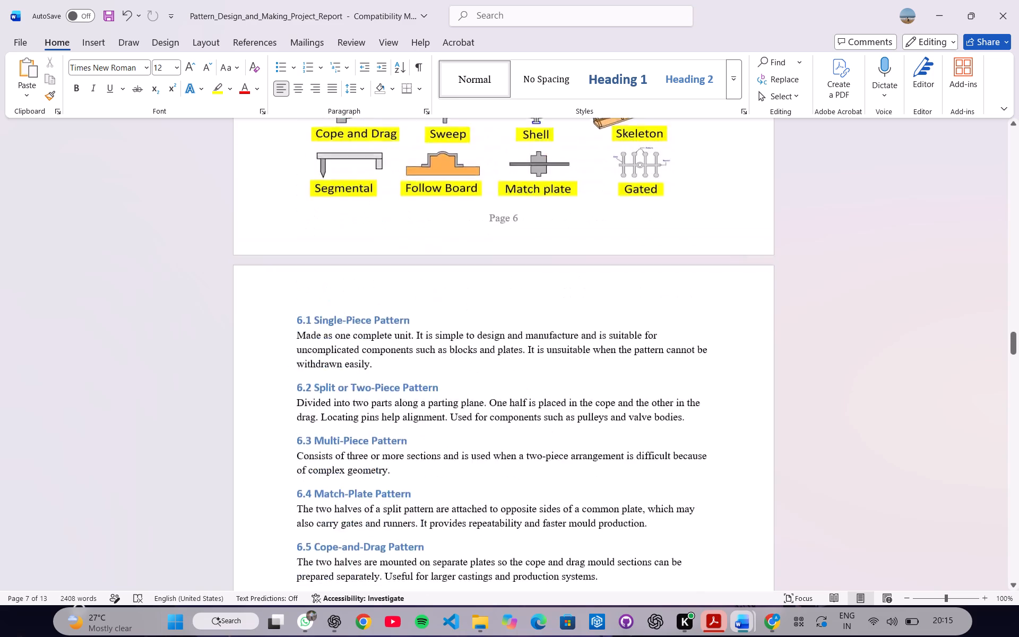
{"action": "scroll", "coordinate": [546, 411], "scroll_direction": "down", "scroll_amount": 18}
{"action": "scroll", "coordinate": [546, 411], "scroll_direction": "down", "scroll_amount": 5}
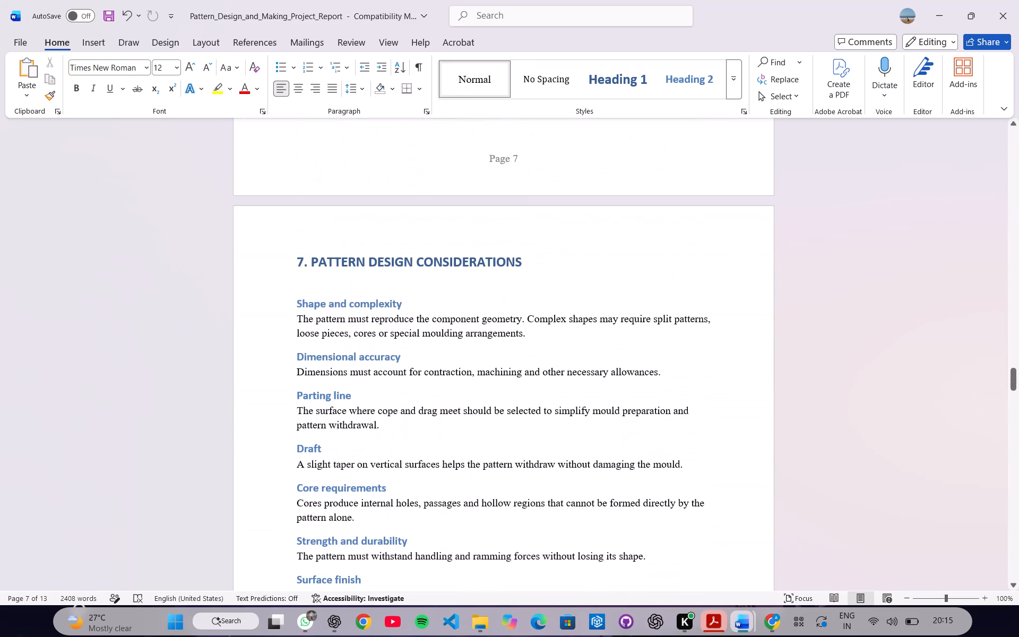
Look through sections 7 to 9, from Pattern Design Considerations to Steps in Pattern Making, checking the content and page breaks.
{"action": "scroll", "coordinate": [544, 411], "scroll_direction": "down", "scroll_amount": 11}
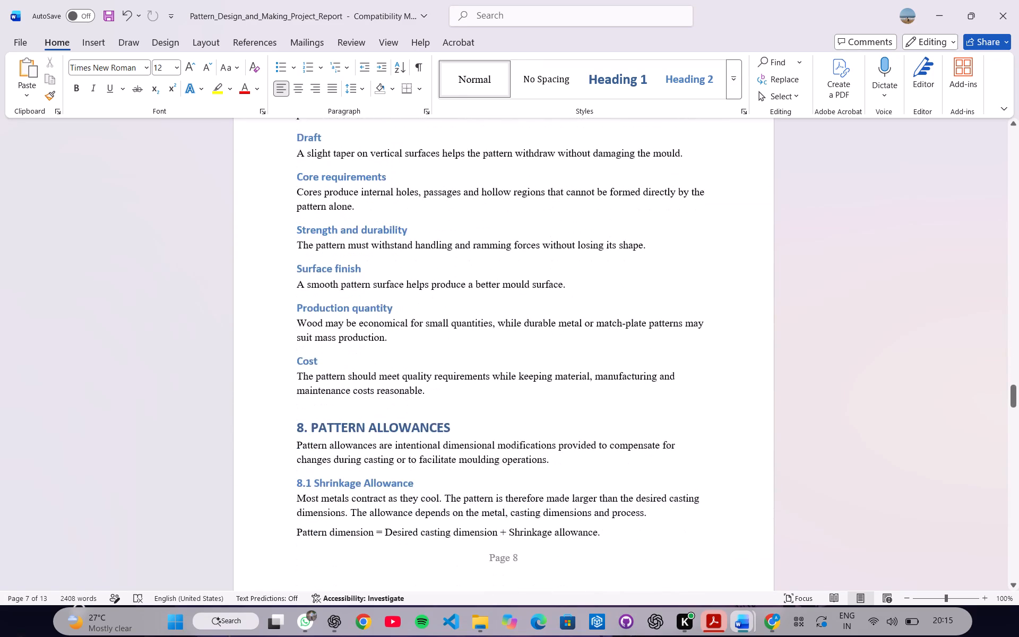
{"action": "scroll", "coordinate": [542, 411], "scroll_direction": "down", "scroll_amount": 5}
{"action": "scroll", "coordinate": [542, 411], "scroll_direction": "down", "scroll_amount": 18}
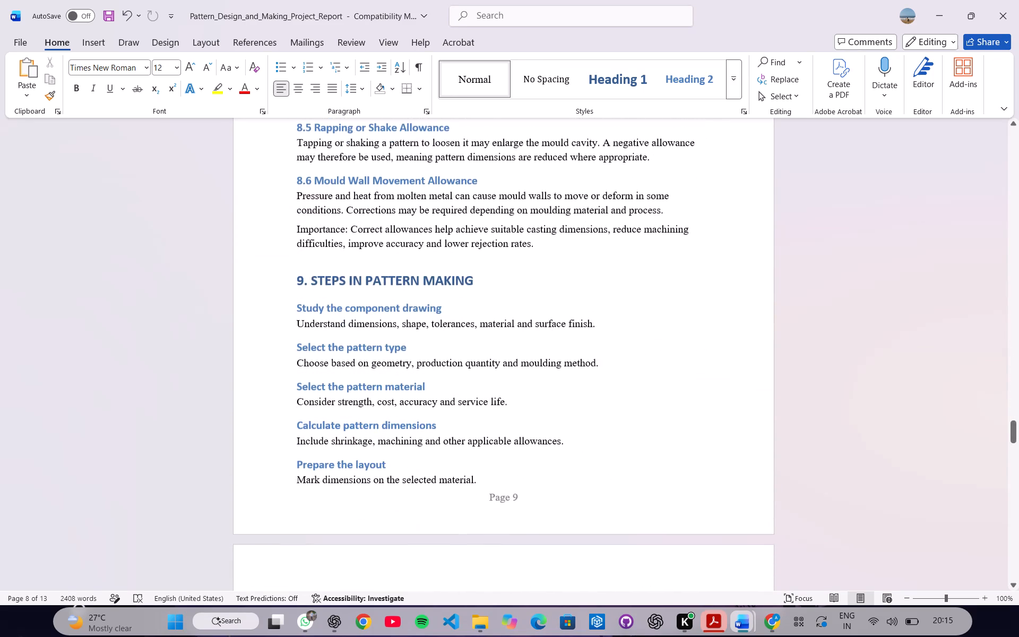
{"action": "scroll", "coordinate": [542, 411], "scroll_direction": "down", "scroll_amount": 13}
{"action": "scroll", "coordinate": [541, 414], "scroll_direction": "up", "scroll_amount": 11}
{"action": "scroll", "coordinate": [541, 414], "scroll_direction": "up", "scroll_amount": 20}
{"action": "scroll", "coordinate": [541, 414], "scroll_direction": "up", "scroll_amount": 14}
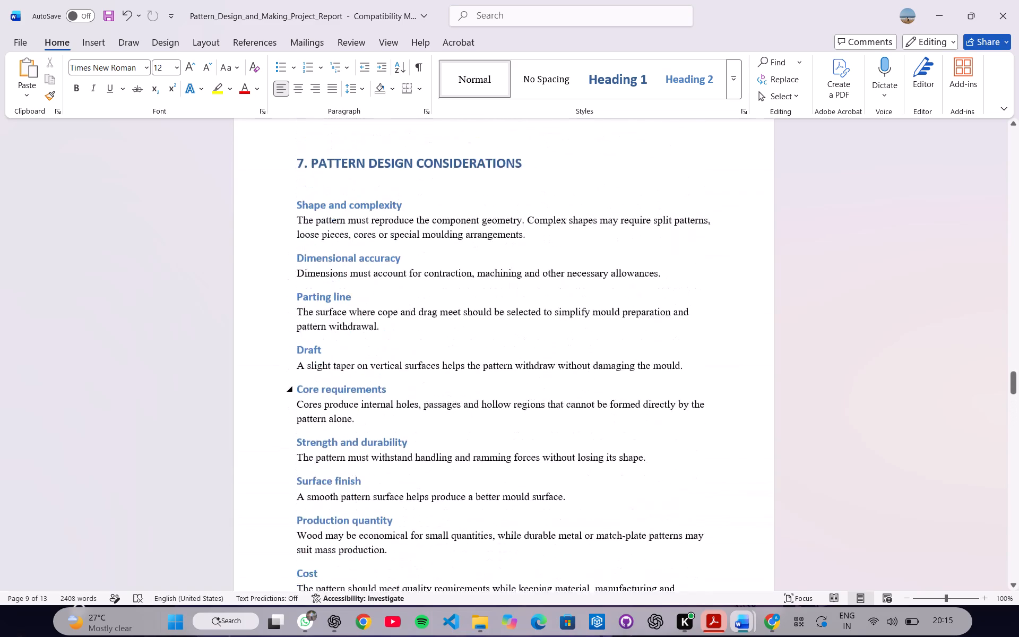
Review sections 5 and 6 again, checking the Types of Pattern picture against the surrounding text and the 6.1 to 6.10 subsections.
{"action": "scroll", "coordinate": [541, 414], "scroll_direction": "up", "scroll_amount": 17}
{"action": "scroll", "coordinate": [541, 414], "scroll_direction": "up", "scroll_amount": 16}
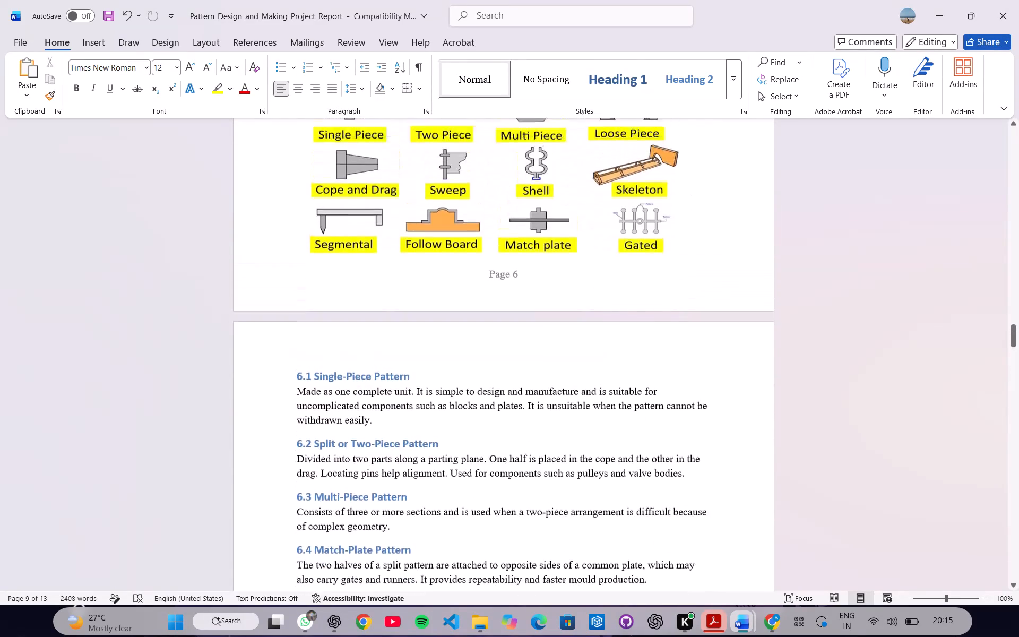
{"action": "scroll", "coordinate": [541, 414], "scroll_direction": "up", "scroll_amount": 15}
{"action": "scroll", "coordinate": [541, 414], "scroll_direction": "down", "scroll_amount": 4}
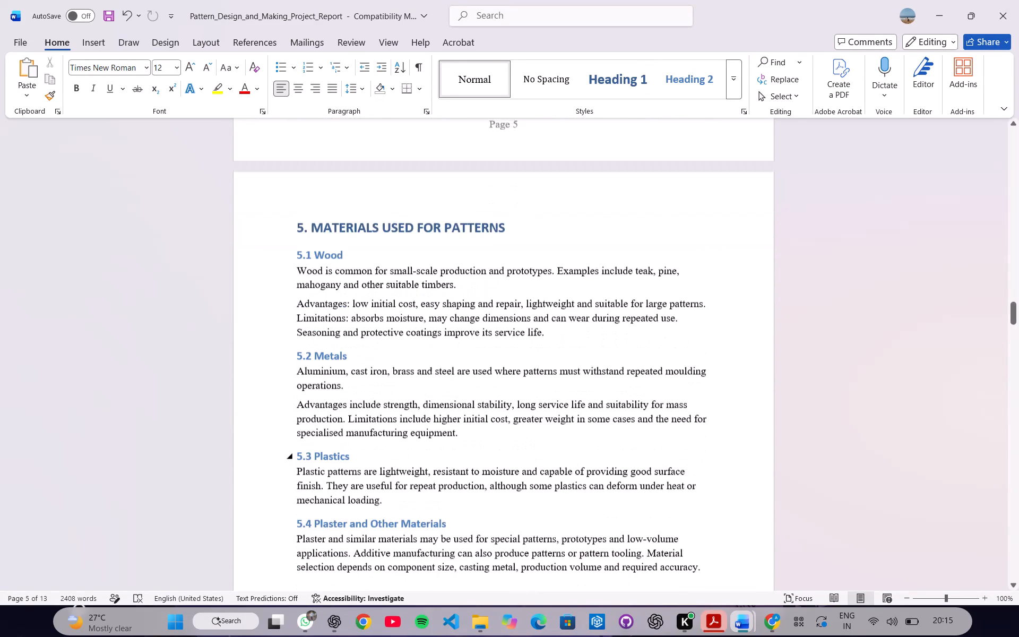
{"action": "scroll", "coordinate": [541, 414], "scroll_direction": "down", "scroll_amount": 3}
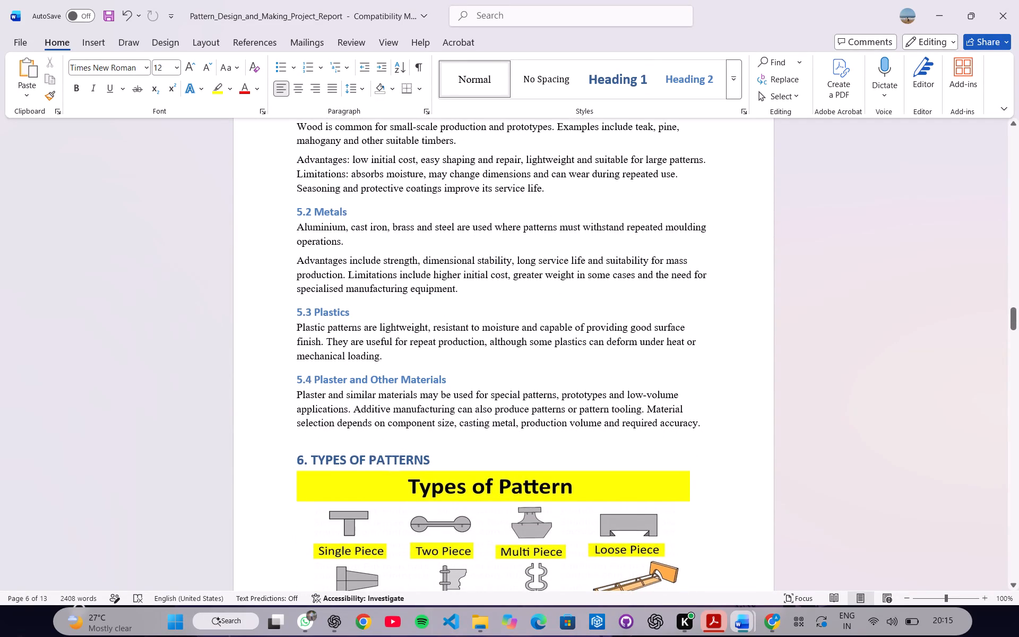
{"action": "scroll", "coordinate": [417, 427], "scroll_direction": "up", "scroll_amount": 1}
{"action": "scroll", "coordinate": [417, 427], "scroll_direction": "down", "scroll_amount": 3}
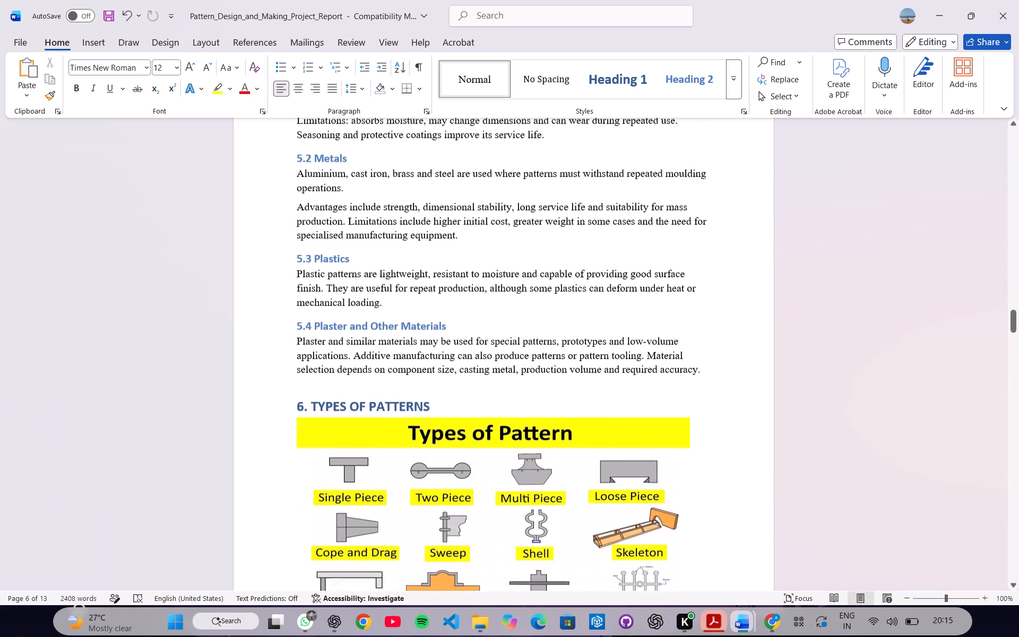
{"action": "scroll", "coordinate": [417, 427], "scroll_direction": "down", "scroll_amount": 4}
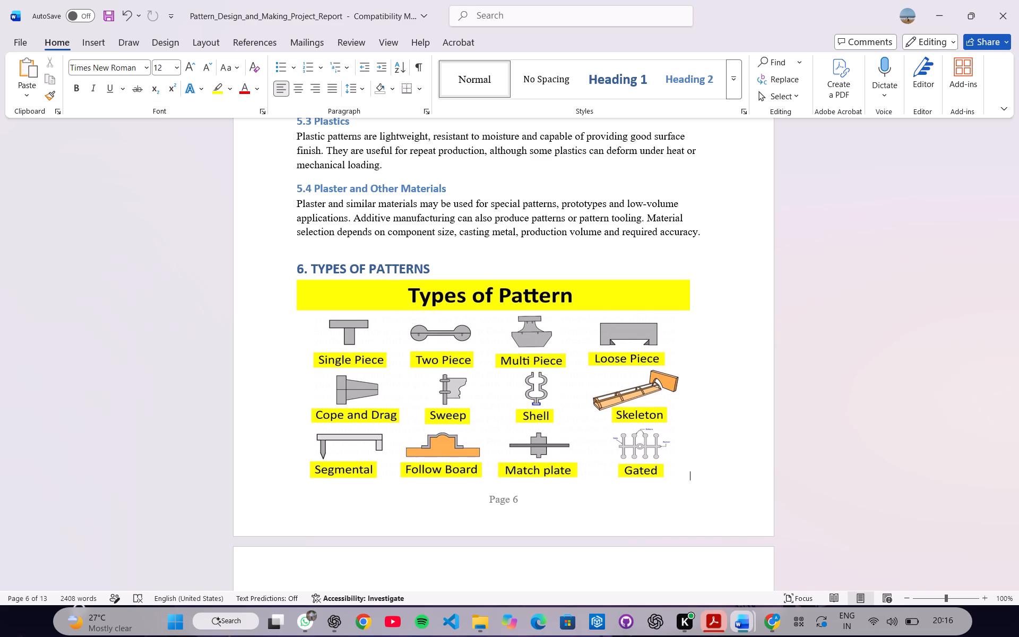
{"action": "scroll", "coordinate": [417, 427], "scroll_direction": "down", "scroll_amount": 20}
{"action": "scroll", "coordinate": [417, 427], "scroll_direction": "down", "scroll_amount": 4}
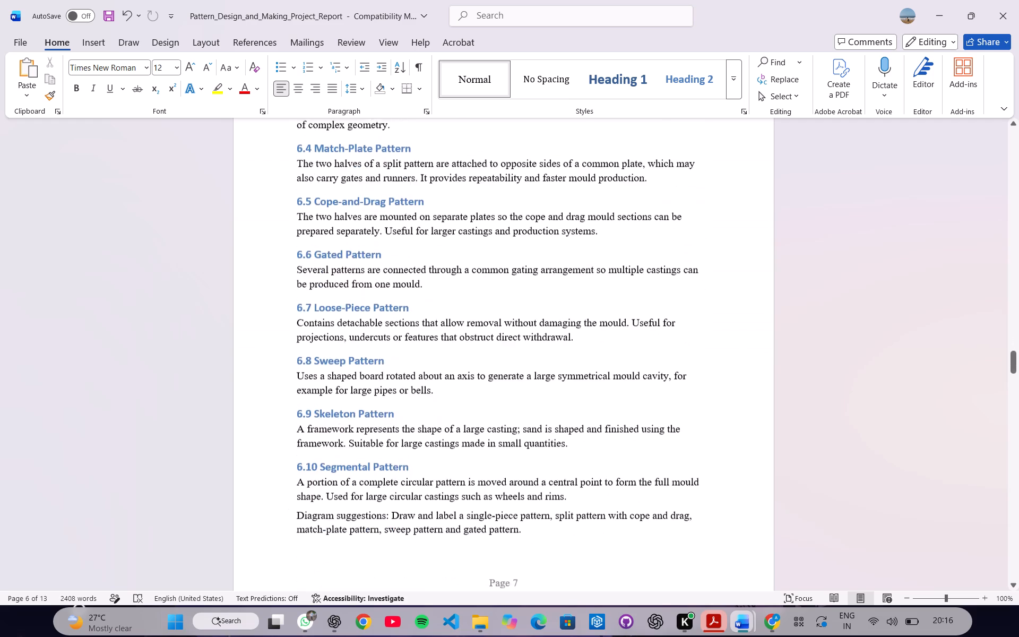
Examine section 7, Pattern Design Considerations, and how it runs into section 8, Pattern Allowances, on page 8.
{"action": "scroll", "coordinate": [417, 426], "scroll_direction": "down", "scroll_amount": 14}
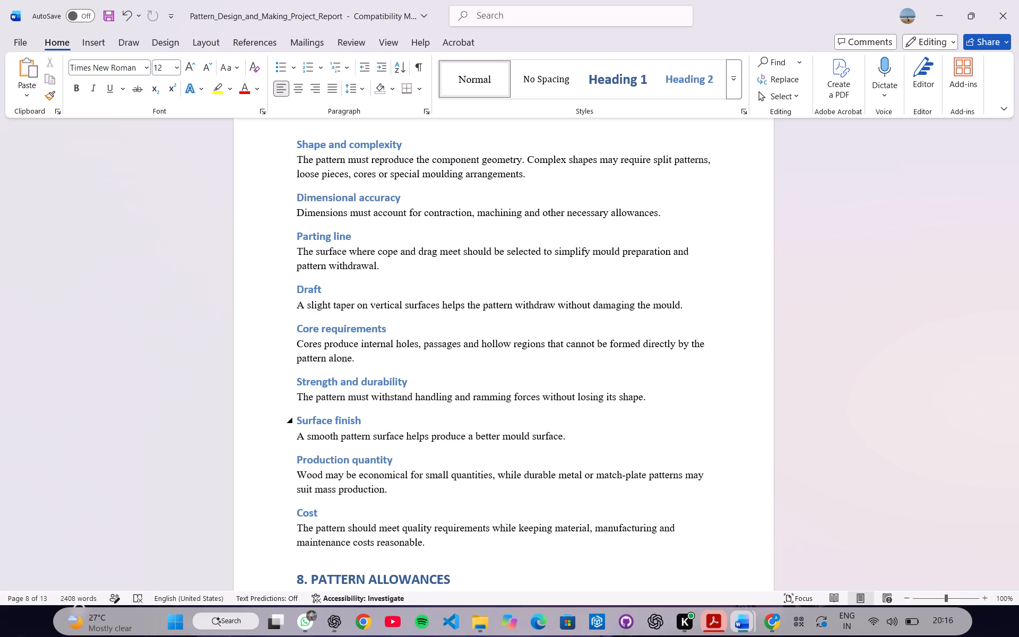
{"action": "scroll", "coordinate": [414, 426], "scroll_direction": "down", "scroll_amount": 3}
{"action": "scroll", "coordinate": [414, 426], "scroll_direction": "up", "scroll_amount": 9}
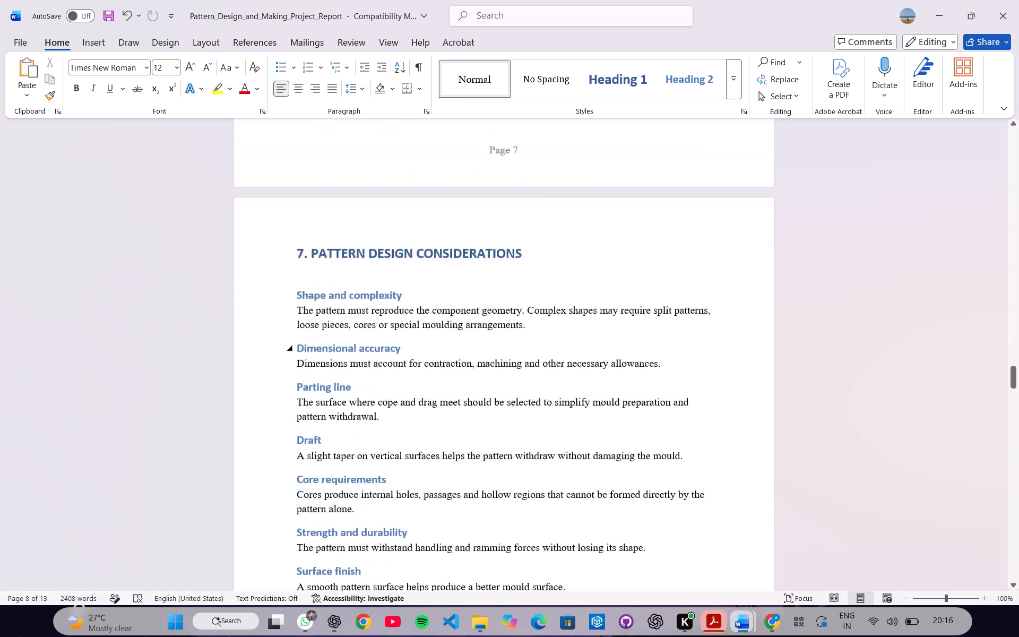
{"action": "scroll", "coordinate": [414, 425], "scroll_direction": "up", "scroll_amount": 2}
{"action": "scroll", "coordinate": [351, 402], "scroll_direction": "down", "scroll_amount": 4}
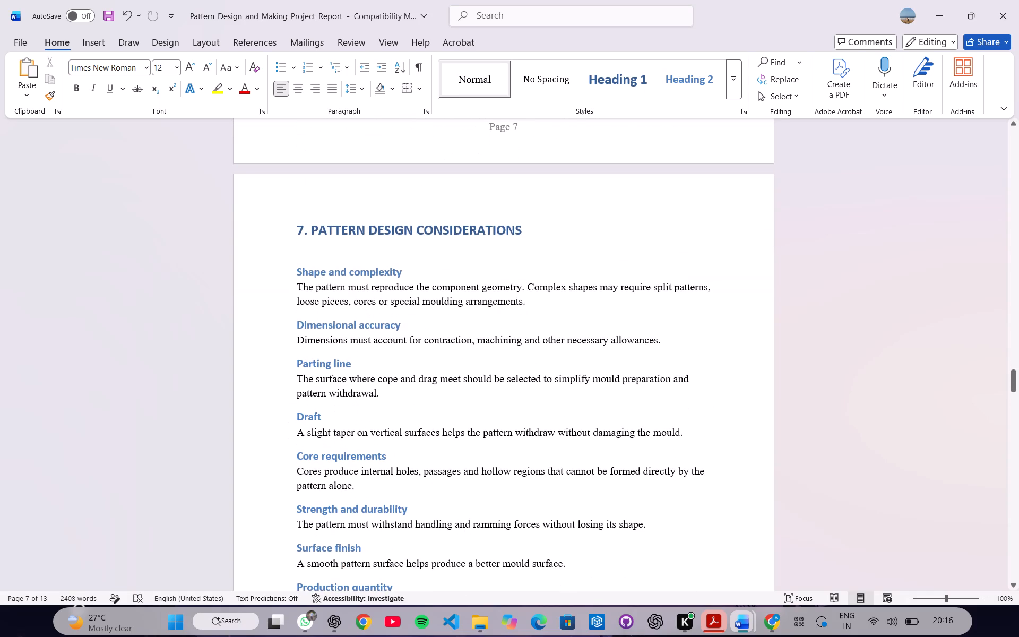
{"action": "scroll", "coordinate": [351, 402], "scroll_direction": "down", "scroll_amount": 10}
{"action": "scroll", "coordinate": [351, 402], "scroll_direction": "up", "scroll_amount": 3}
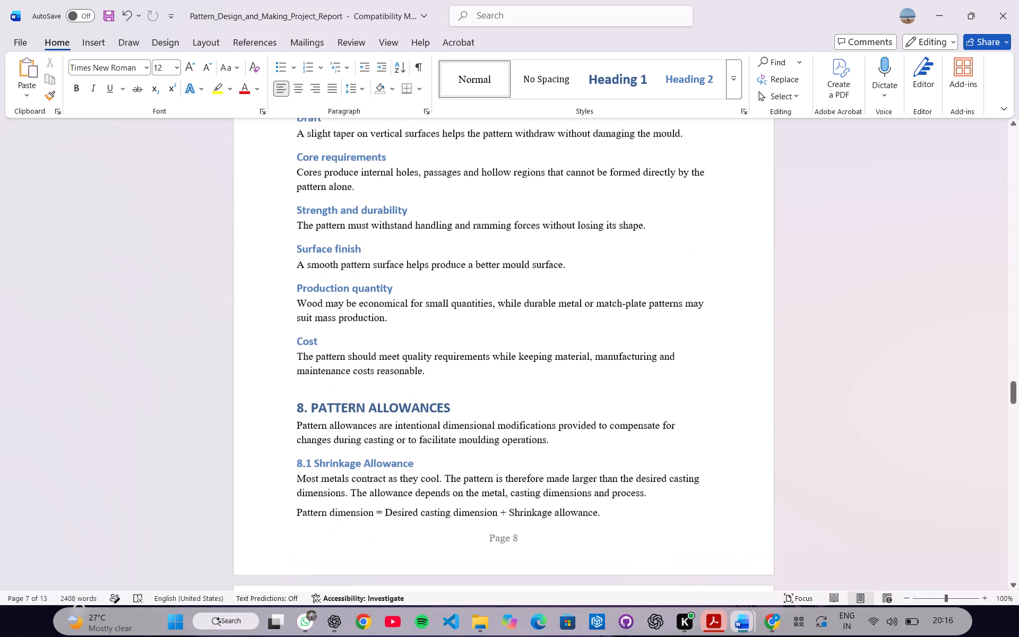
{"action": "scroll", "coordinate": [351, 402], "scroll_direction": "up", "scroll_amount": 2}
{"action": "scroll", "coordinate": [351, 402], "scroll_direction": "down", "scroll_amount": 4}
{"action": "scroll", "coordinate": [351, 402], "scroll_direction": "up", "scroll_amount": 7}
{"action": "scroll", "coordinate": [351, 402], "scroll_direction": "down", "scroll_amount": 10}
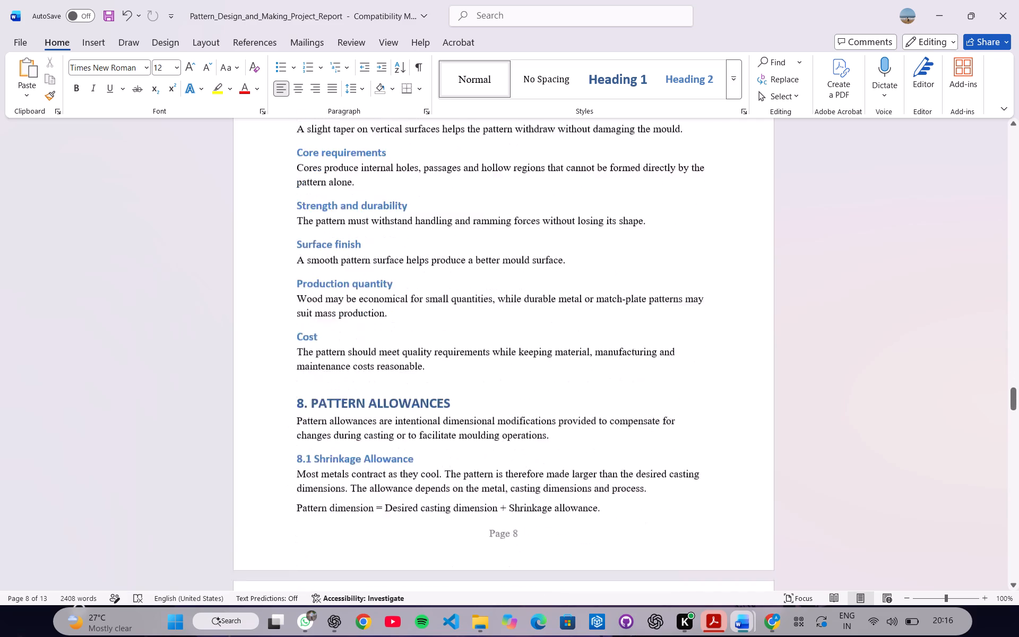
Insert an empty line above the shrinkage allowance Example paragraph at the top of page 9, in section 8.1.
{"action": "scroll", "coordinate": [351, 402], "scroll_direction": "down", "scroll_amount": 6}
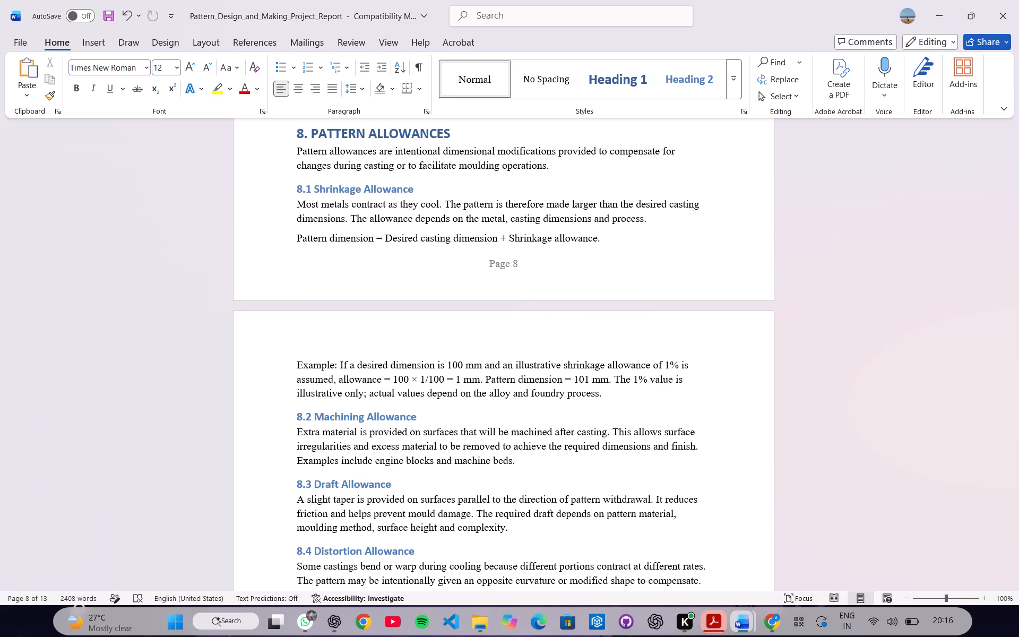
{"action": "scroll", "coordinate": [412, 373], "scroll_direction": "down", "scroll_amount": 4}
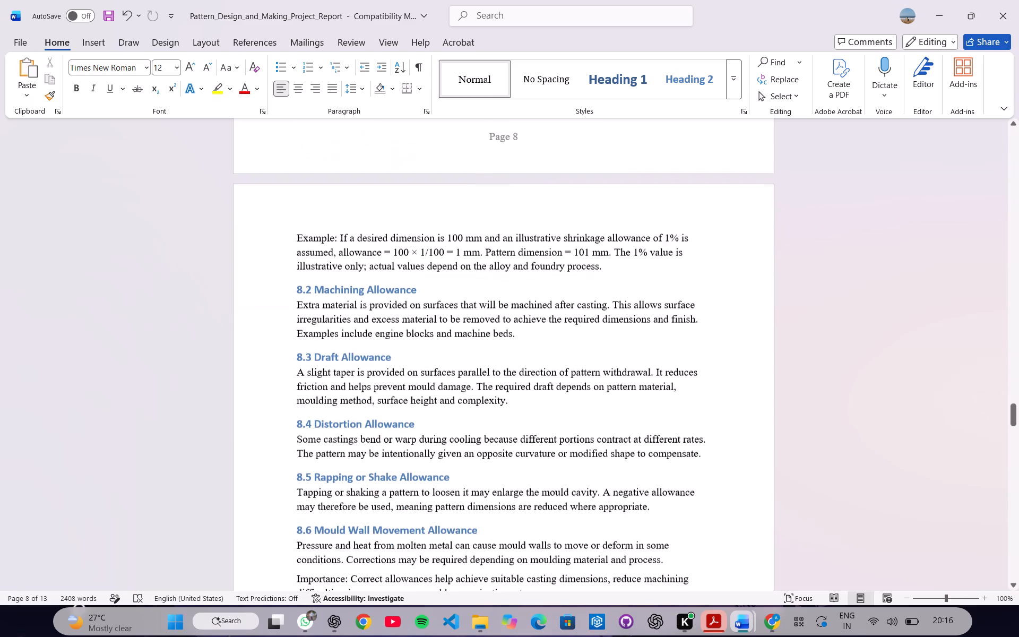
{"action": "scroll", "coordinate": [412, 373], "scroll_direction": "down", "scroll_amount": 5}
{"action": "scroll", "coordinate": [412, 373], "scroll_direction": "up", "scroll_amount": 11}
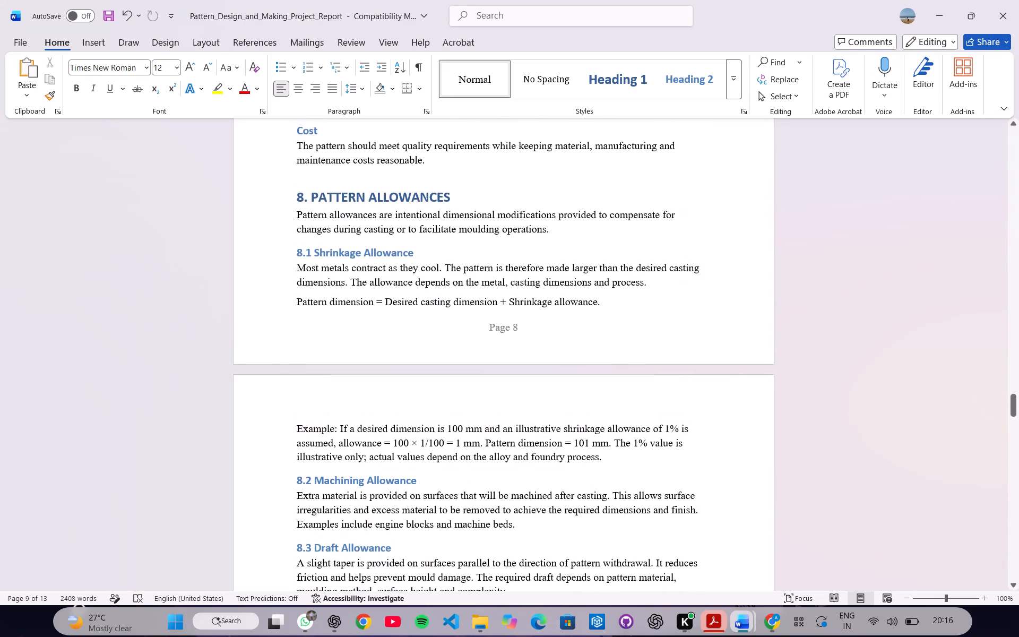
{"action": "left_click", "coordinate": [479, 412]}
{"action": "left_click", "coordinate": [453, 406]}
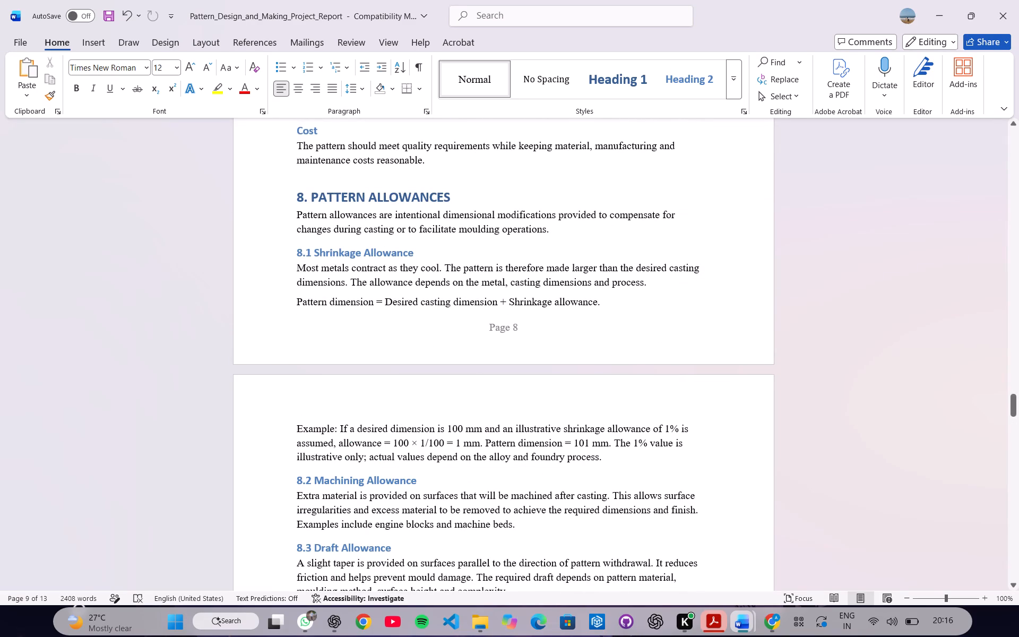
{"action": "left_click", "coordinate": [295, 429]}
{"action": "key", "text": "Return"}
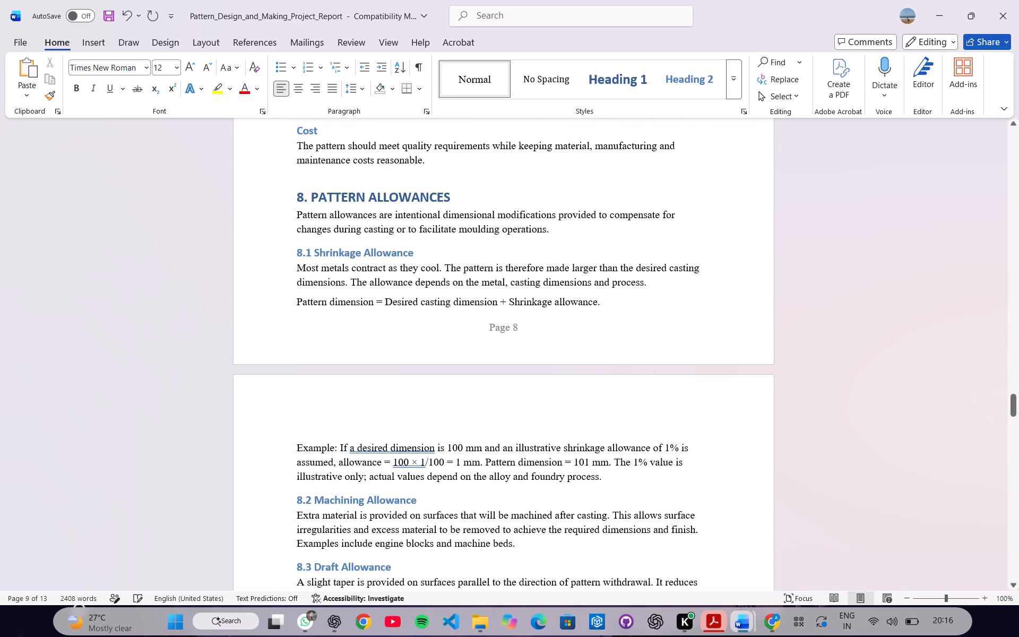
Place the cursor on the empty line above the shrinkage allowance Example paragraph at the top of page 9.
{"action": "left_click", "coordinate": [317, 425]}
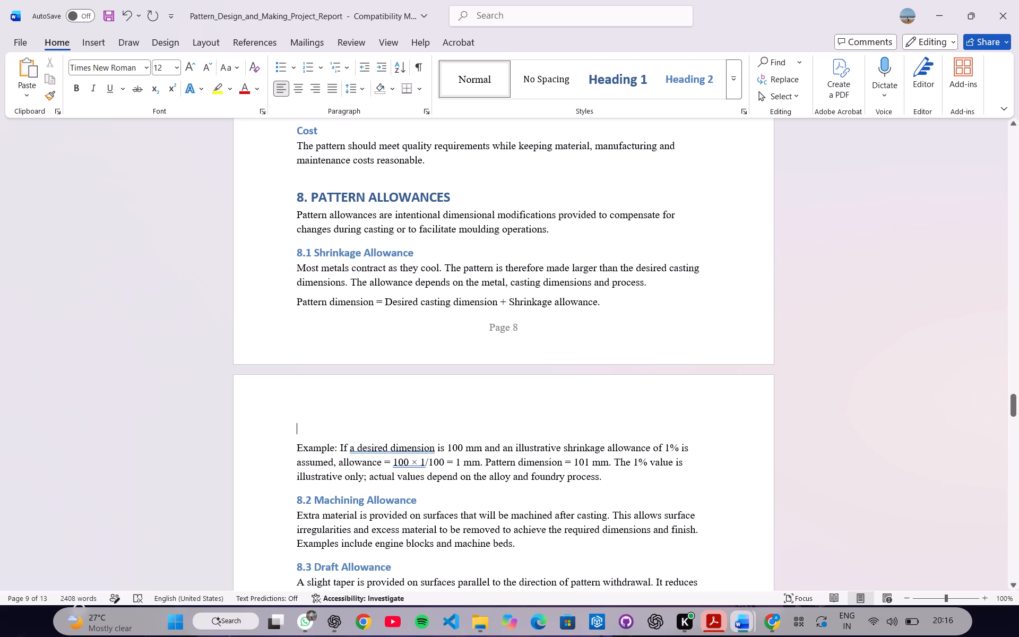
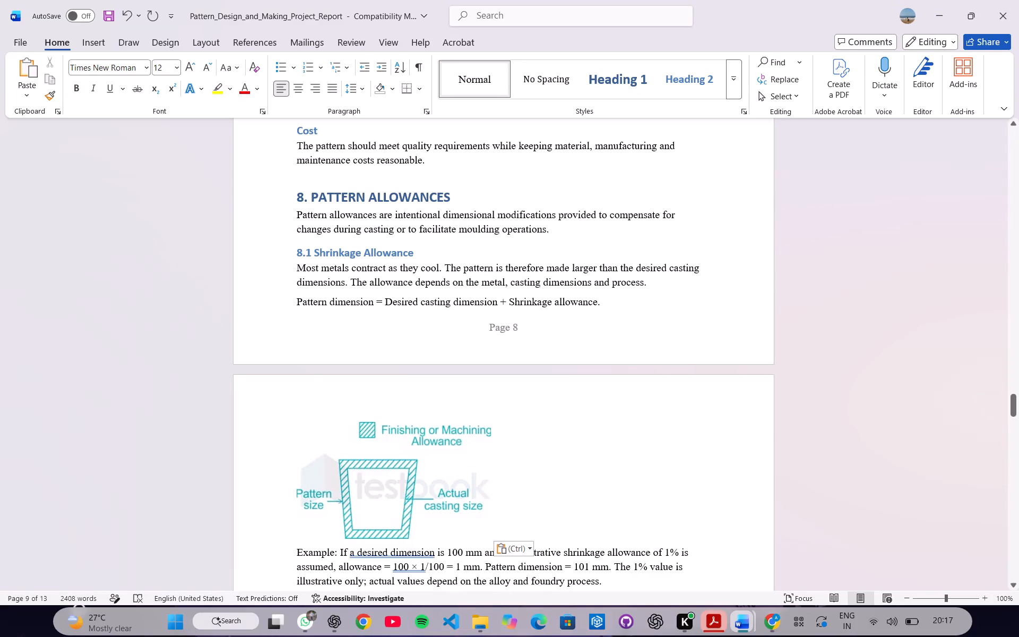
Shrink the Finishing or Machining Allowance picture above the shrinkage Example on page 9, reducing its height more than its width.
{"action": "left_click", "coordinate": [432, 458]}
{"action": "left_click_drag", "start_coordinate": [489, 537], "coordinate": [489, 536]}
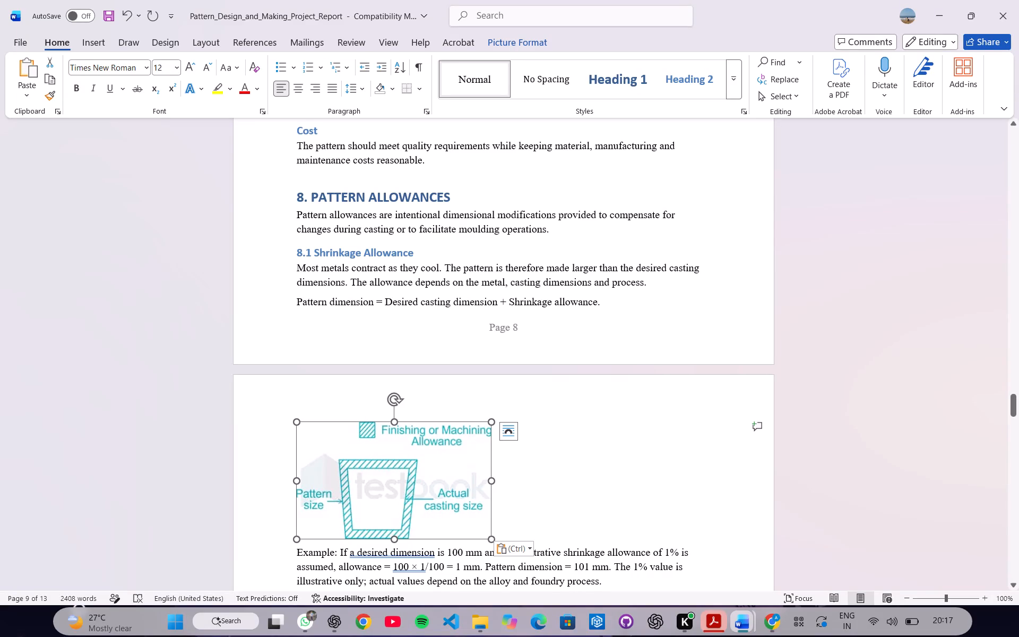
{"action": "left_click_drag", "start_coordinate": [489, 536], "coordinate": [470, 501]}
{"action": "left_click", "coordinate": [470, 501]}
{"action": "left_click_drag", "start_coordinate": [471, 526], "coordinate": [467, 521]}
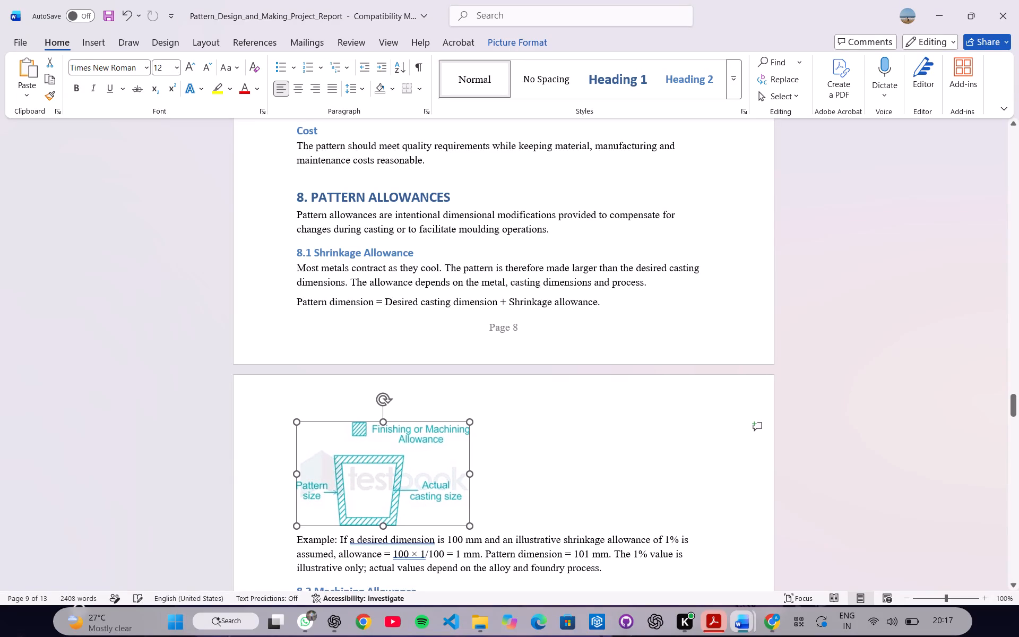
{"action": "left_click_drag", "start_coordinate": [467, 521], "coordinate": [444, 490]}
{"action": "left_click_drag", "start_coordinate": [444, 464], "coordinate": [467, 460]}
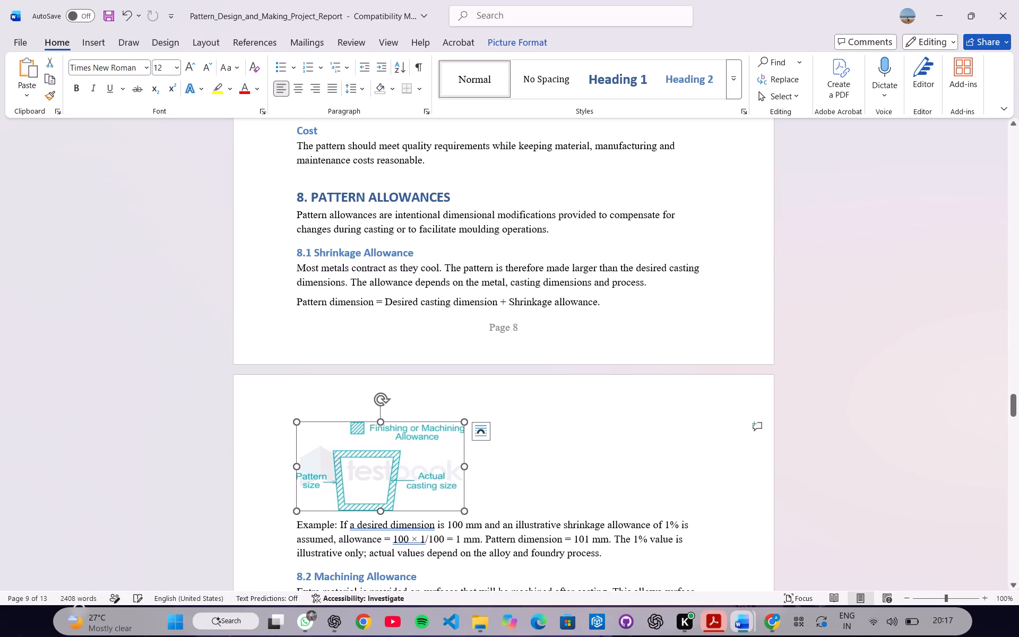
Centre the Finishing or Machining Allowance picture on page 9 and stretch it slightly wider while keeping its height.
{"action": "left_click", "coordinate": [298, 90]}
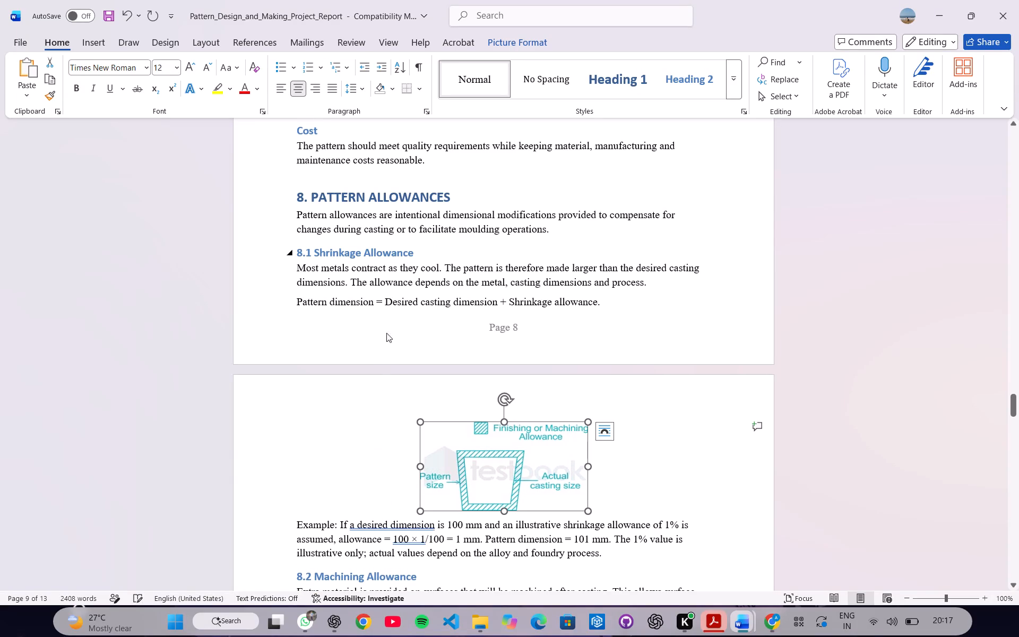
{"action": "left_click_drag", "start_coordinate": [418, 464], "coordinate": [392, 462]}
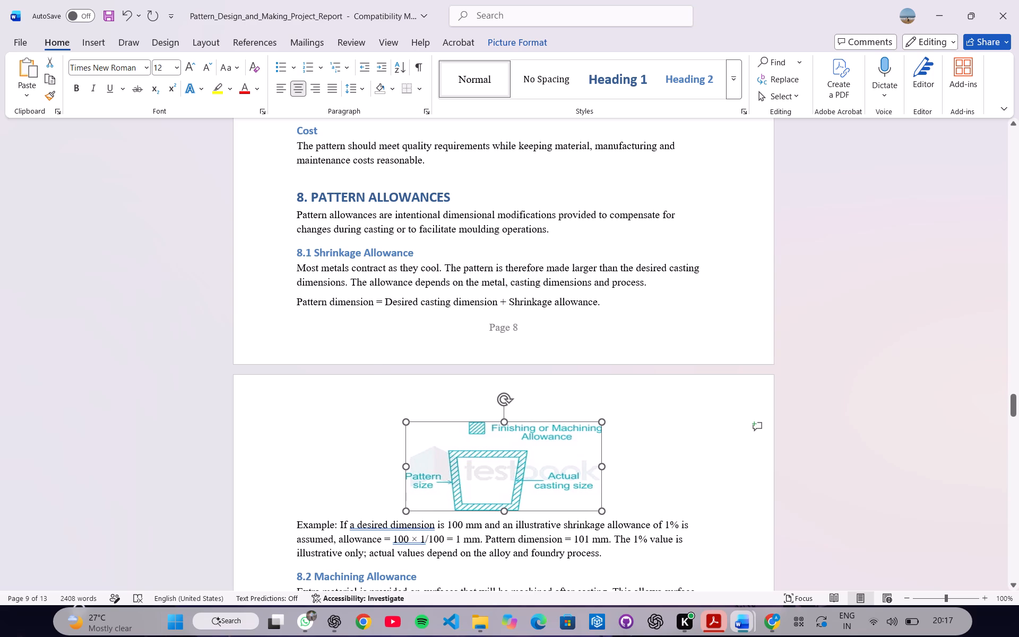
Narrow the Finishing or Machining Allowance diagram slightly at the top of page 9, changing only its width.
{"action": "left_click_drag", "start_coordinate": [392, 462], "coordinate": [408, 460]}
Insert an empty, centred line without automatic numbering directly below the 8.2 Machining Allowance heading.
{"action": "scroll", "coordinate": [521, 472], "scroll_direction": "down", "scroll_amount": 5}
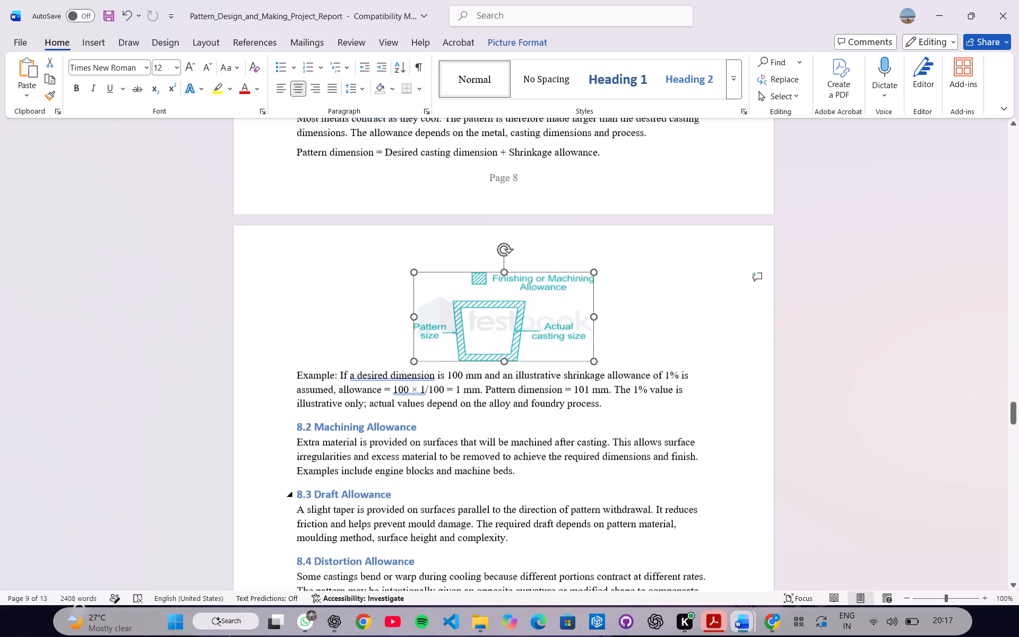
{"action": "scroll", "coordinate": [522, 473], "scroll_direction": "down", "scroll_amount": 3}
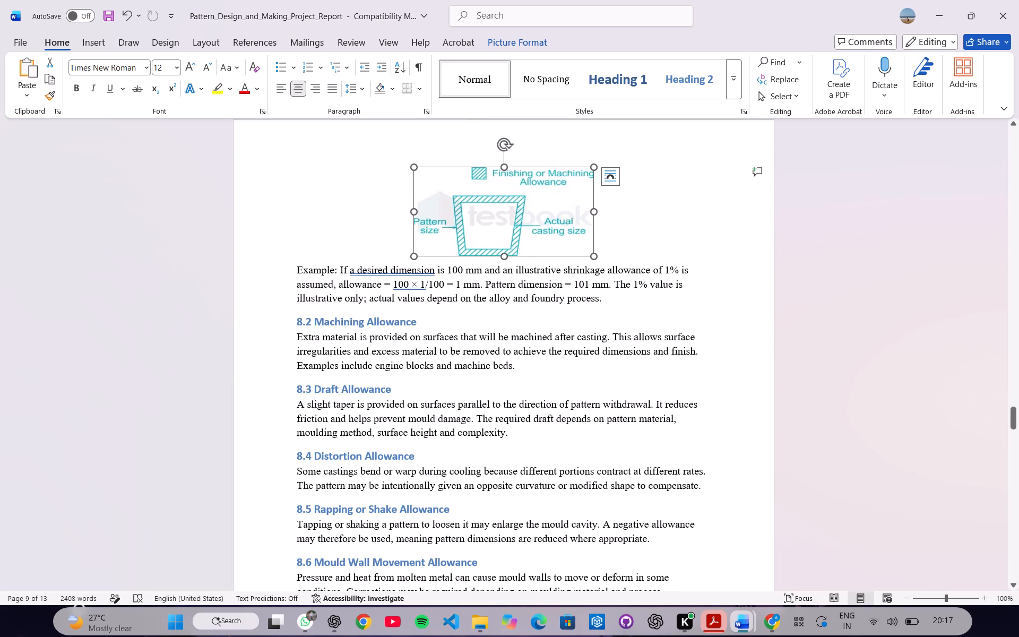
{"action": "left_click", "coordinate": [530, 365]}
{"action": "left_click", "coordinate": [486, 324]}
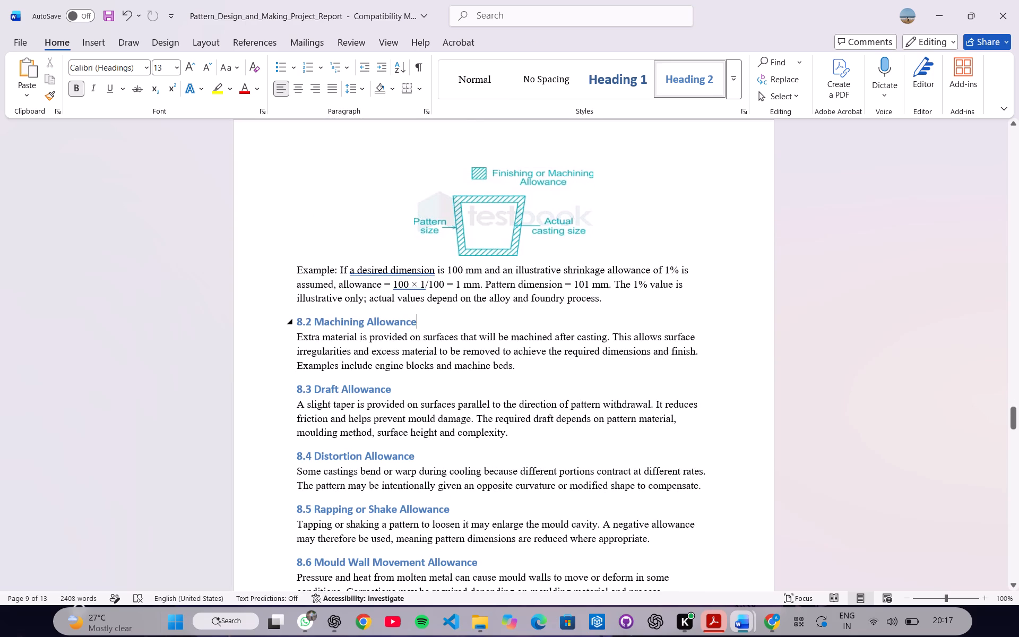
{"action": "key", "text": "Return"}
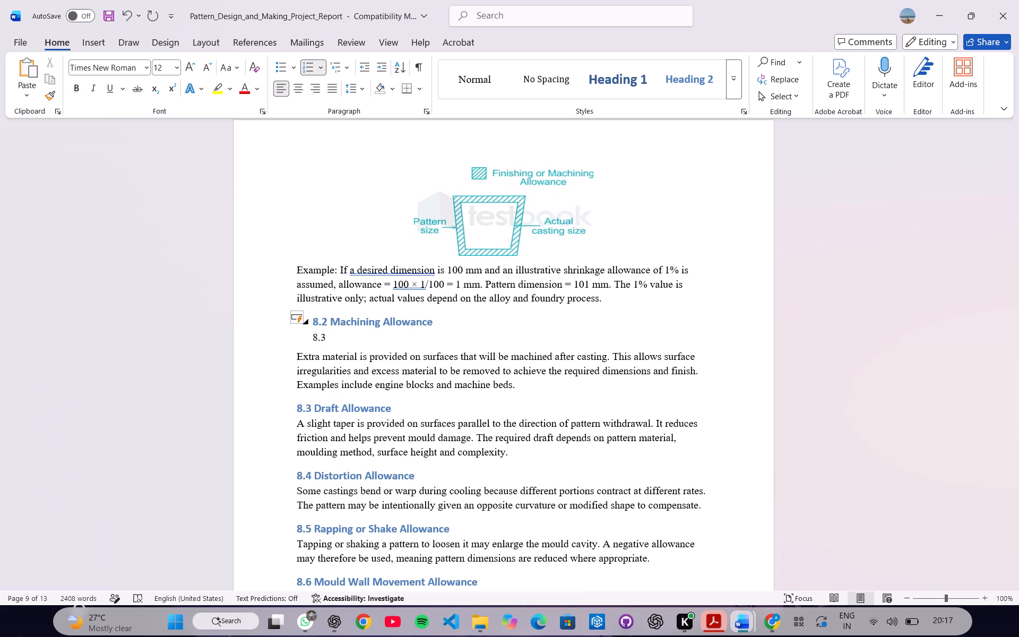
{"action": "key", "text": "BackSpace"}
{"action": "left_click", "coordinate": [125, 16]}
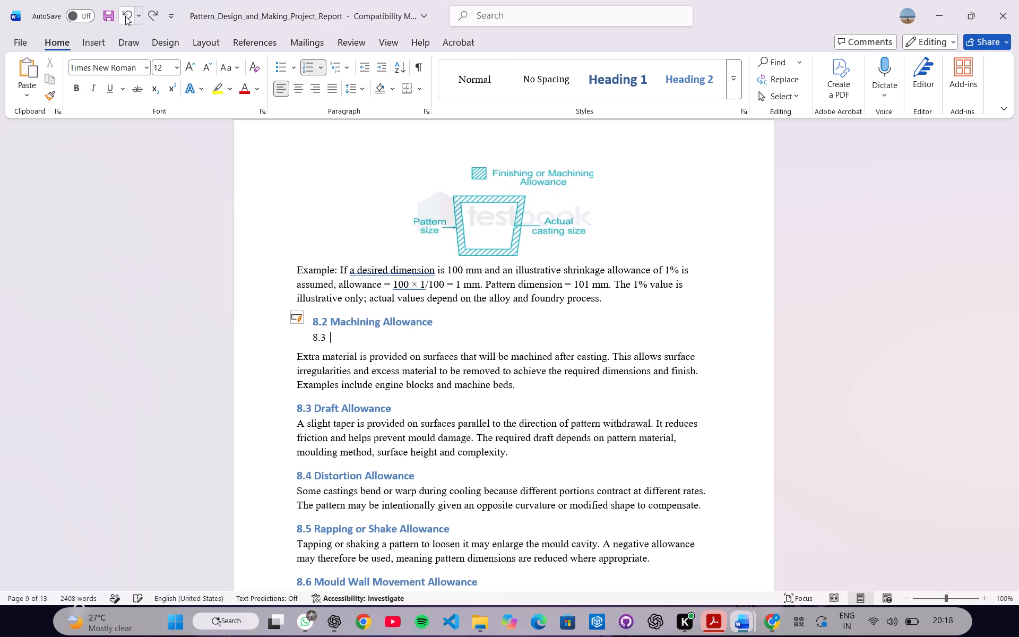
{"action": "left_click", "coordinate": [125, 16]}
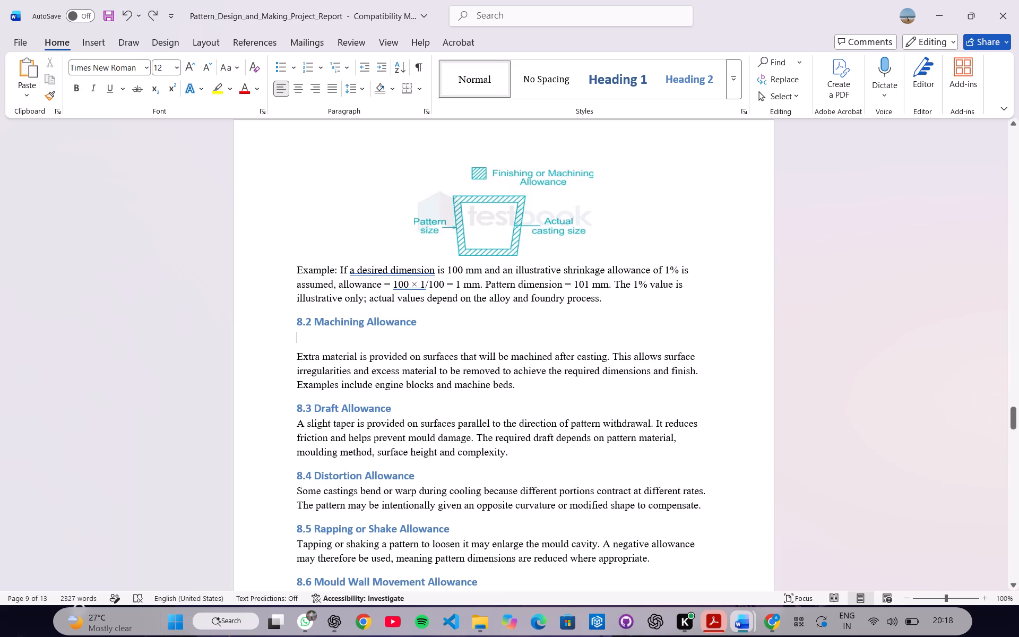
{"action": "left_click", "coordinate": [292, 91]}
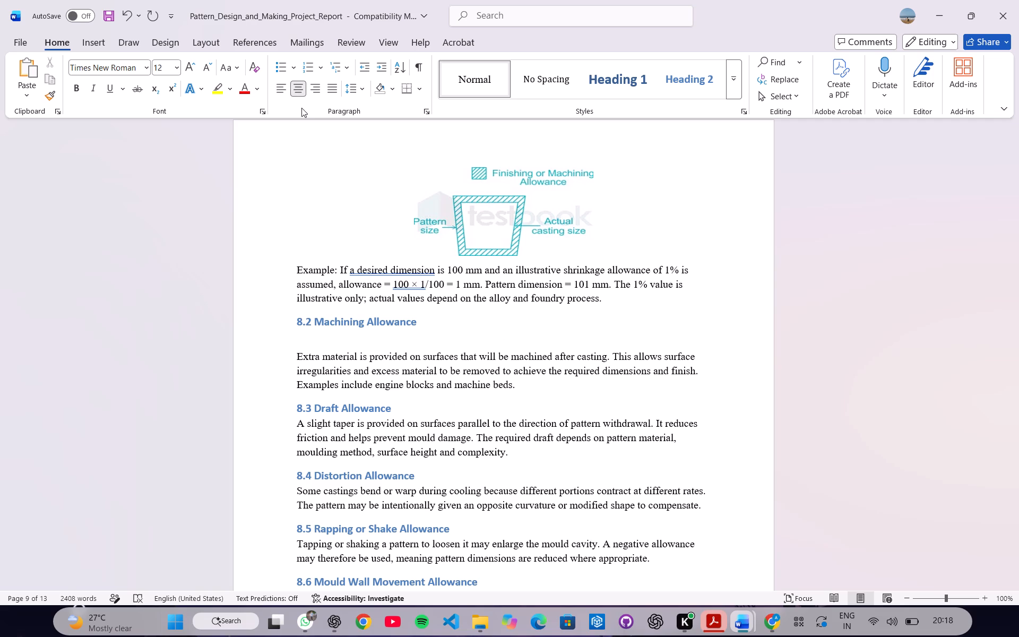
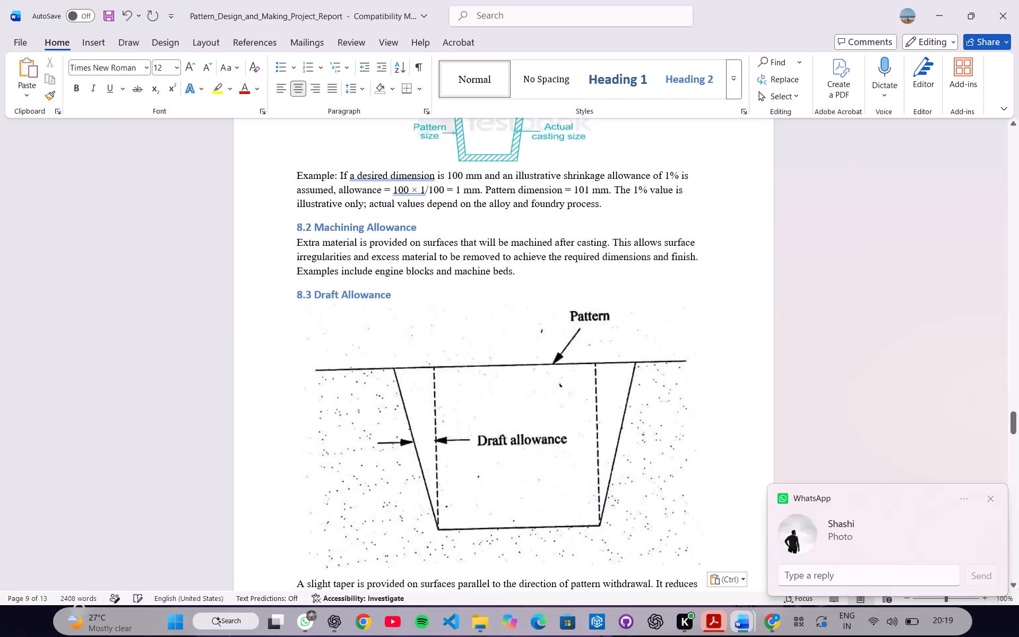
Shrink the Draft Allowance diagram in section 8.3 to about half its height and 60 percent of its width, keeping it upright.
{"action": "left_click", "coordinate": [578, 434]}
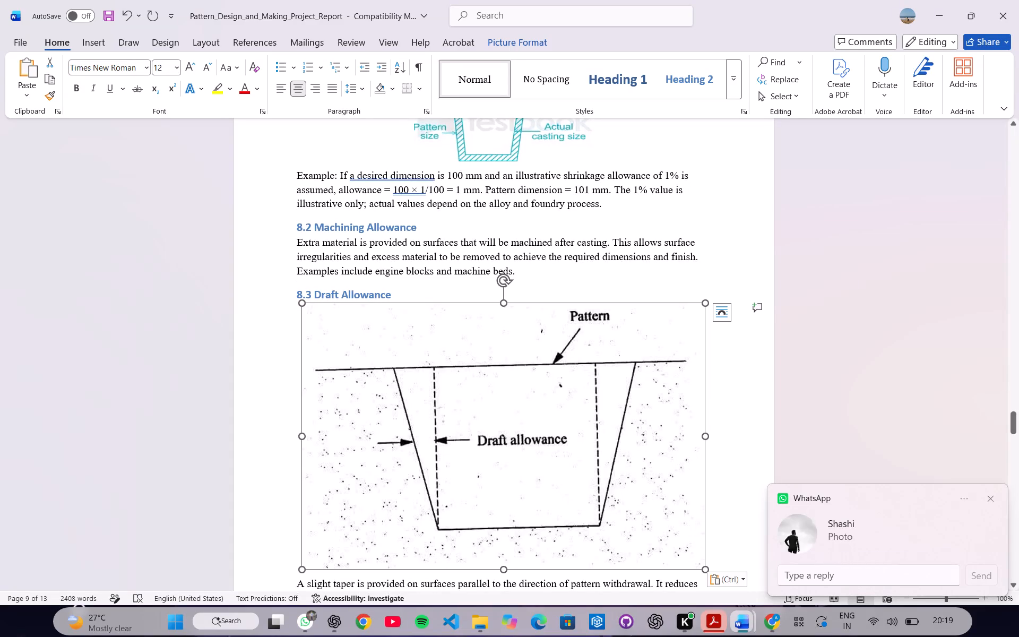
{"action": "left_click_drag", "start_coordinate": [704, 566], "coordinate": [670, 511]}
{"action": "left_click_drag", "start_coordinate": [670, 511], "coordinate": [518, 303]}
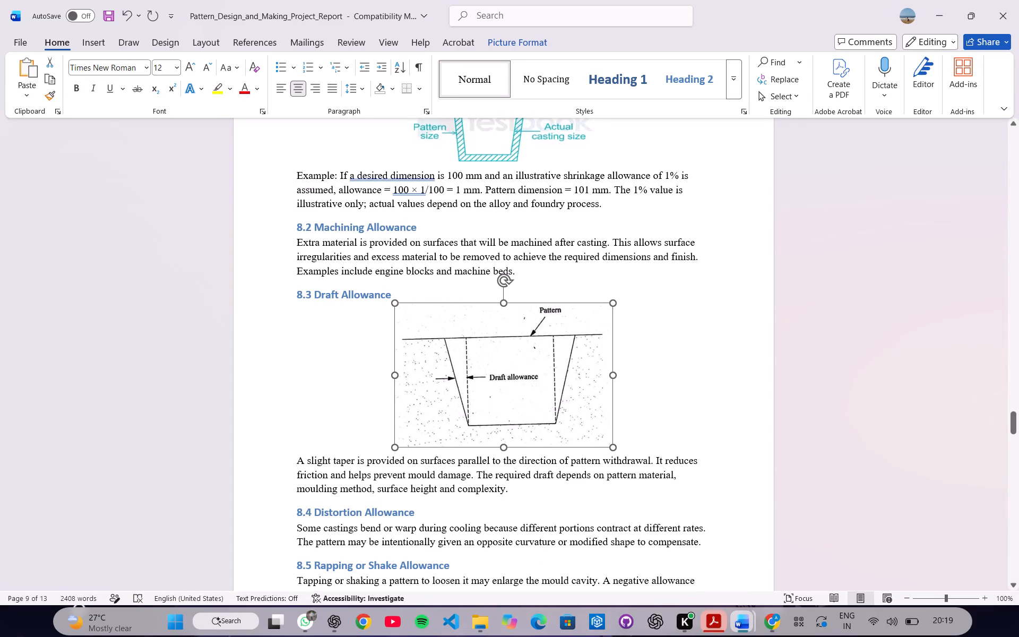
{"action": "left_click_drag", "start_coordinate": [518, 303], "coordinate": [521, 313]}
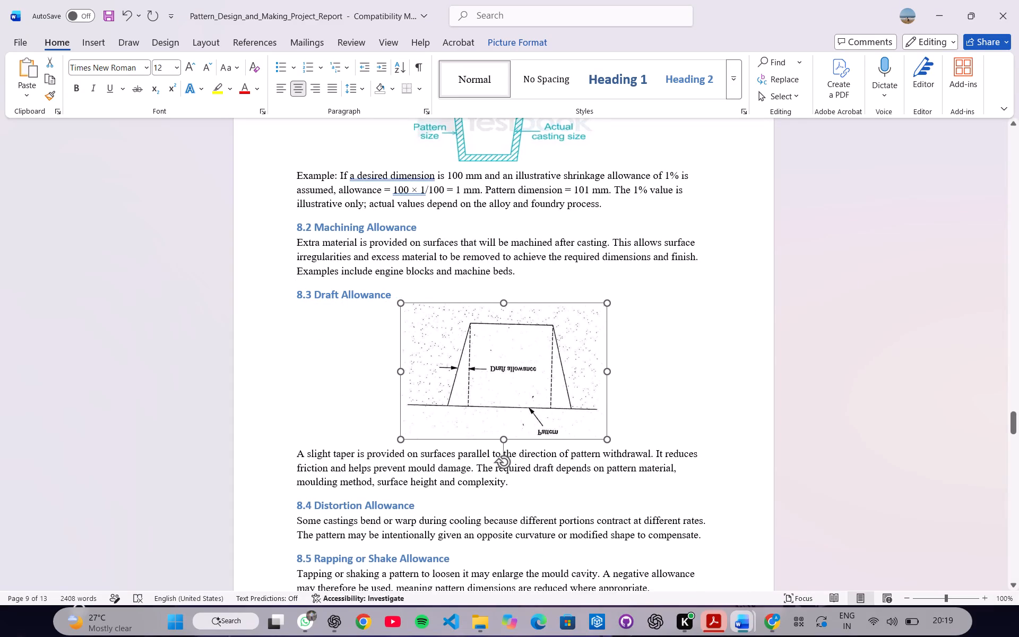
{"action": "left_click_drag", "start_coordinate": [611, 374], "coordinate": [608, 375]}
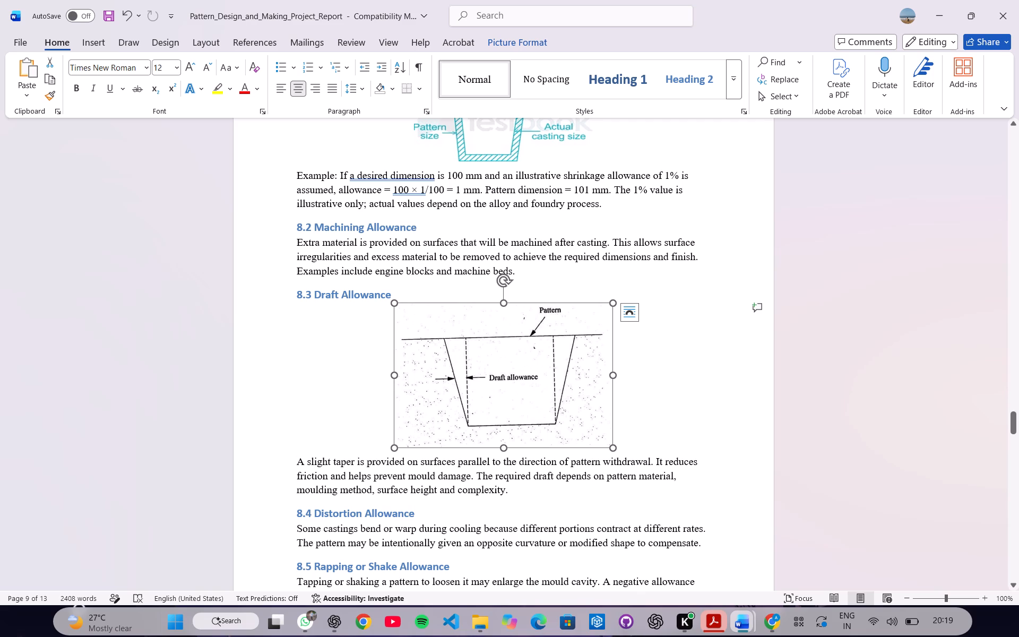
{"action": "left_click_drag", "start_coordinate": [608, 375], "coordinate": [646, 365]}
Insert an empty, centred line directly below the 8.4 Distortion Allowance heading.
{"action": "scroll", "coordinate": [505, 472], "scroll_direction": "down", "scroll_amount": 4}
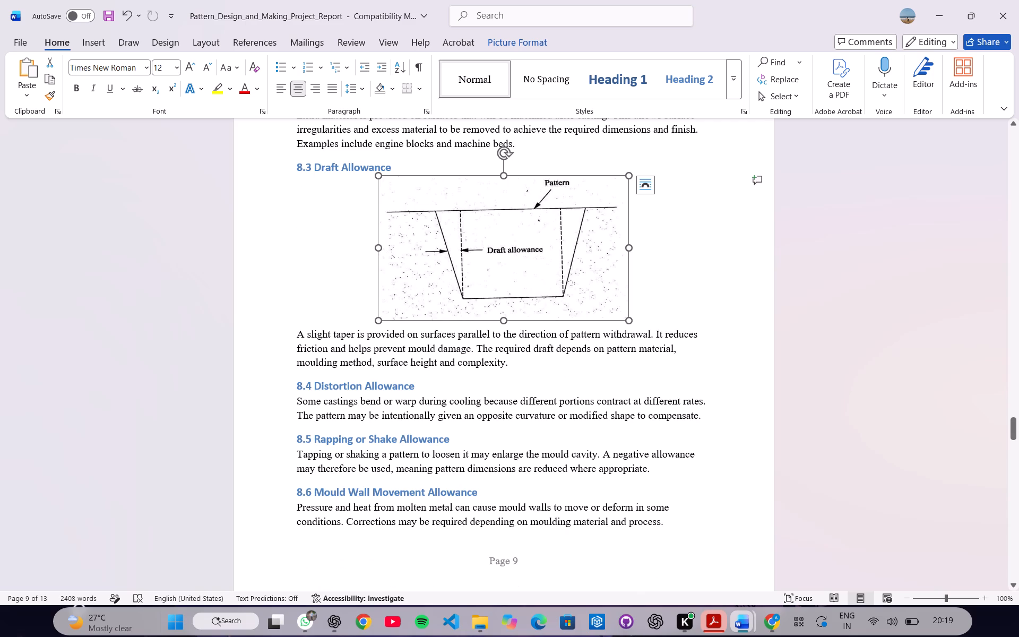
{"action": "left_click", "coordinate": [296, 401]}
{"action": "key", "text": "Return"}
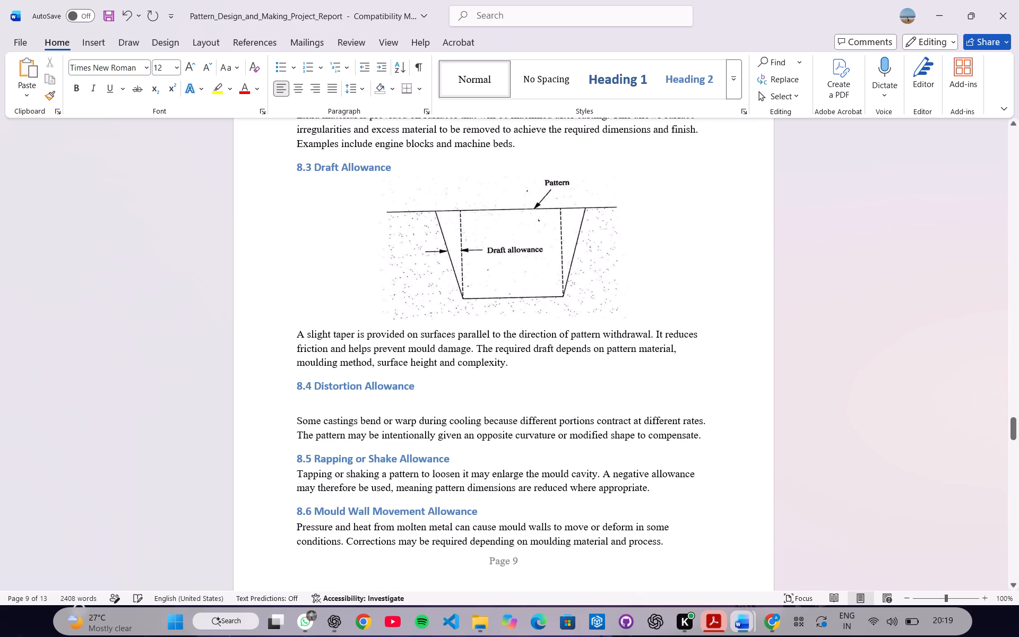
{"action": "left_click", "coordinate": [330, 403]}
{"action": "left_click", "coordinate": [299, 85]}
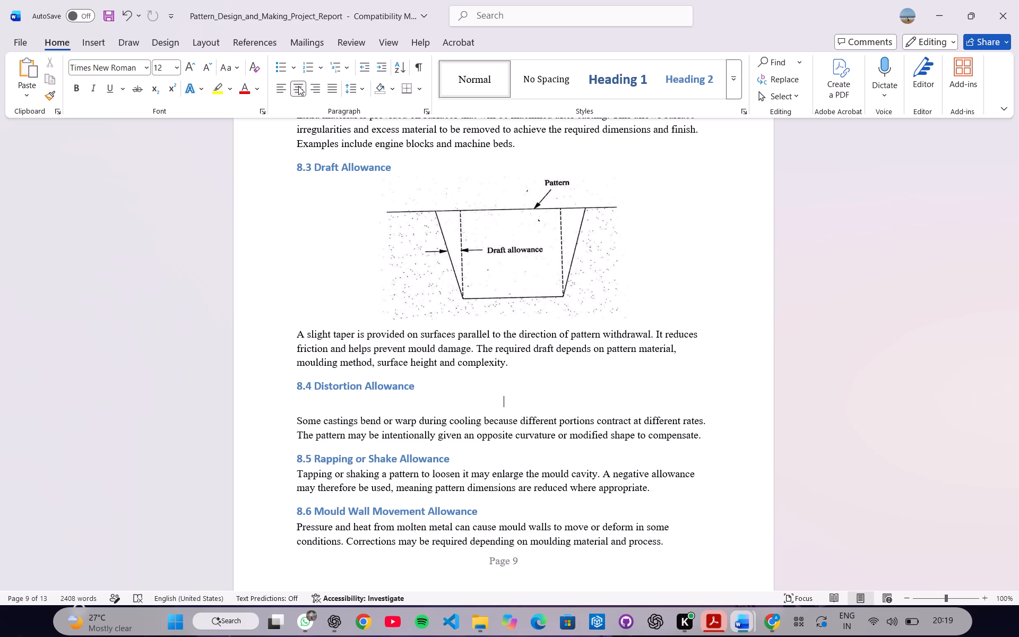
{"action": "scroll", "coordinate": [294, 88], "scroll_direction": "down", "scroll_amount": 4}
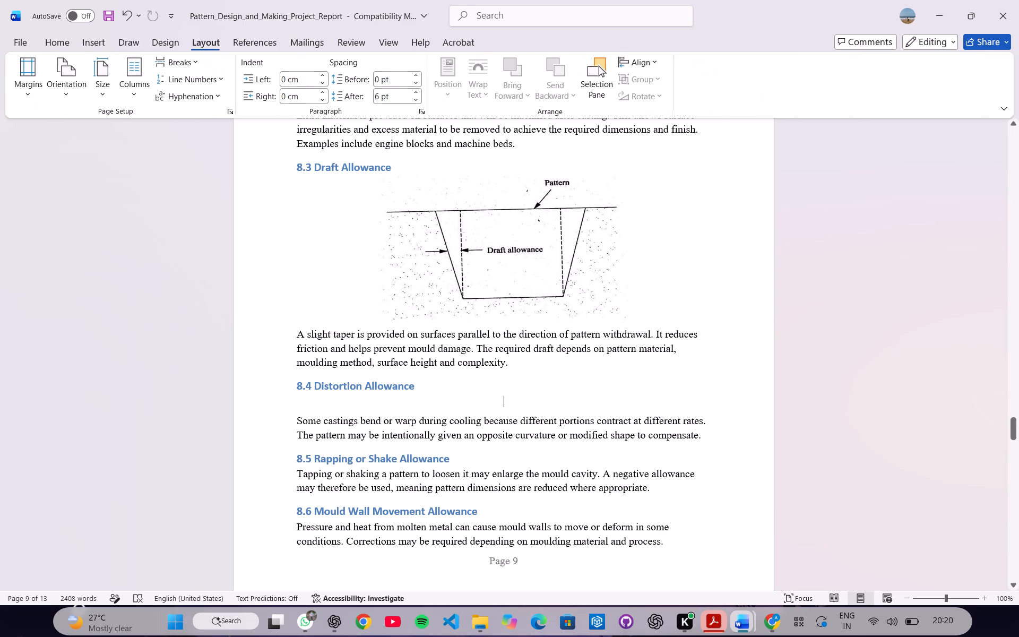
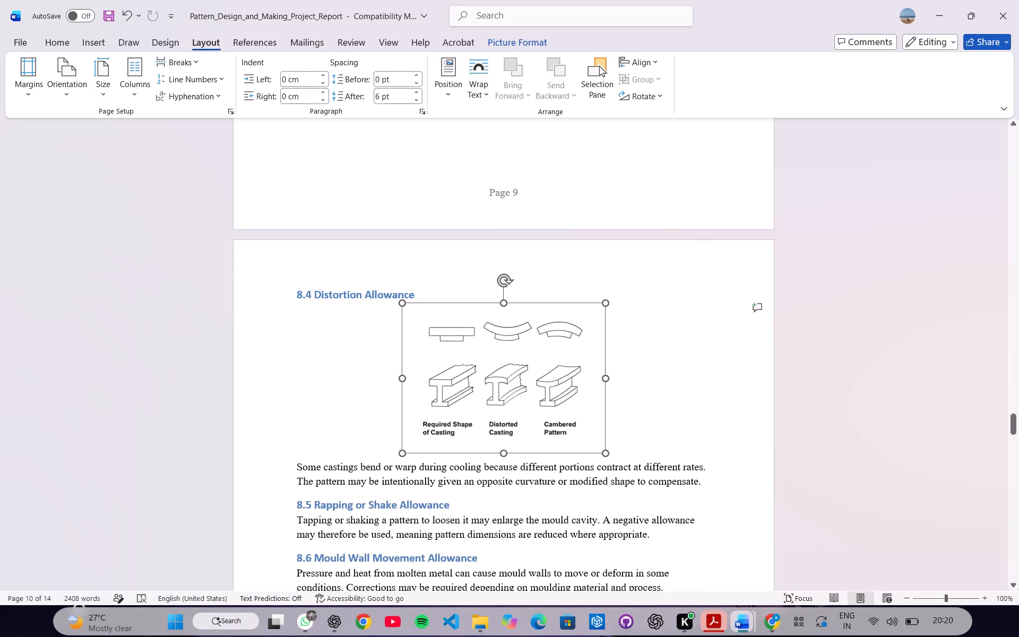
Shrink the 8.4 Distortion Allowance diagram so it fits with its heading at the bottom of page 9, and stretch only its width.
{"action": "left_click_drag", "start_coordinate": [592, 433], "coordinate": [572, 404]}
{"action": "scroll", "coordinate": [568, 373], "scroll_direction": "up", "scroll_amount": 6}
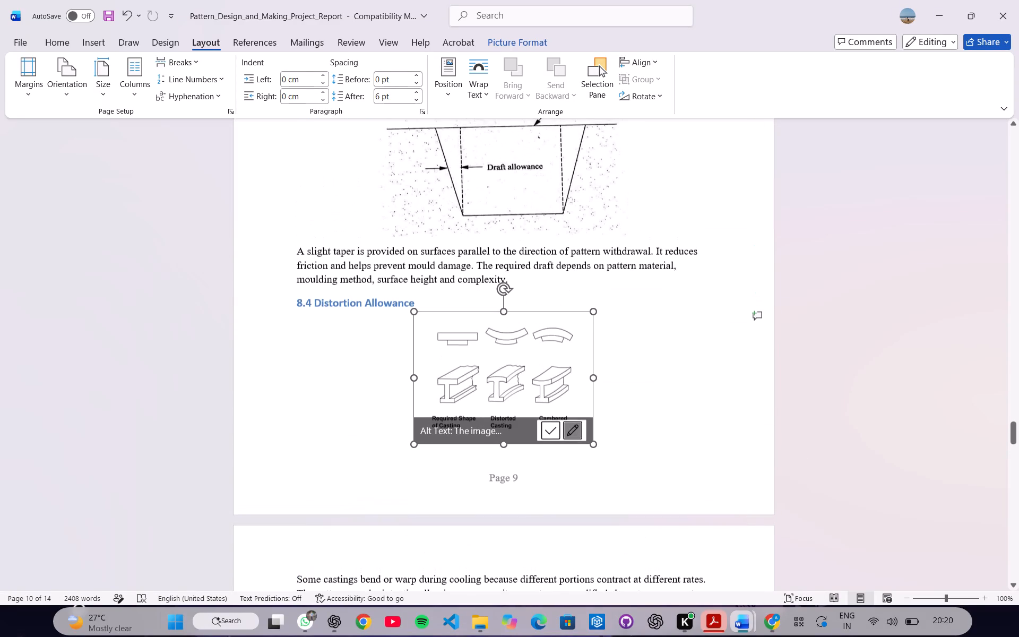
{"action": "left_click_drag", "start_coordinate": [409, 378], "coordinate": [341, 383]}
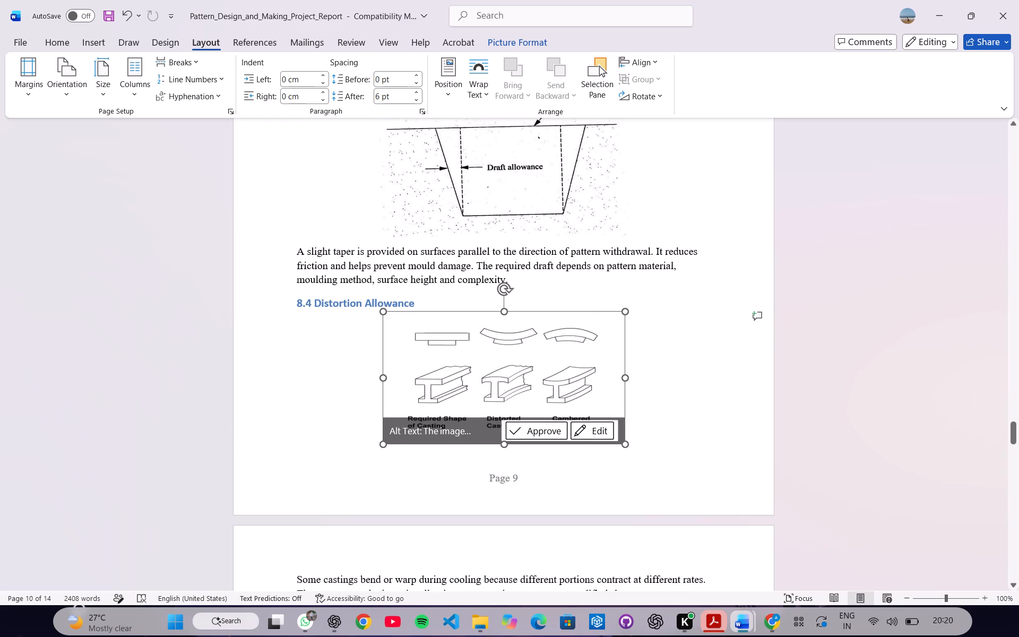
{"action": "left_click_drag", "start_coordinate": [341, 383], "coordinate": [335, 384]}
{"action": "left_click", "coordinate": [673, 399]}
Insert an empty line directly below the 8.5 Rapping or Shake Allowance heading and place the cursor on it.
{"action": "scroll", "coordinate": [666, 406], "scroll_direction": "down", "scroll_amount": 6}
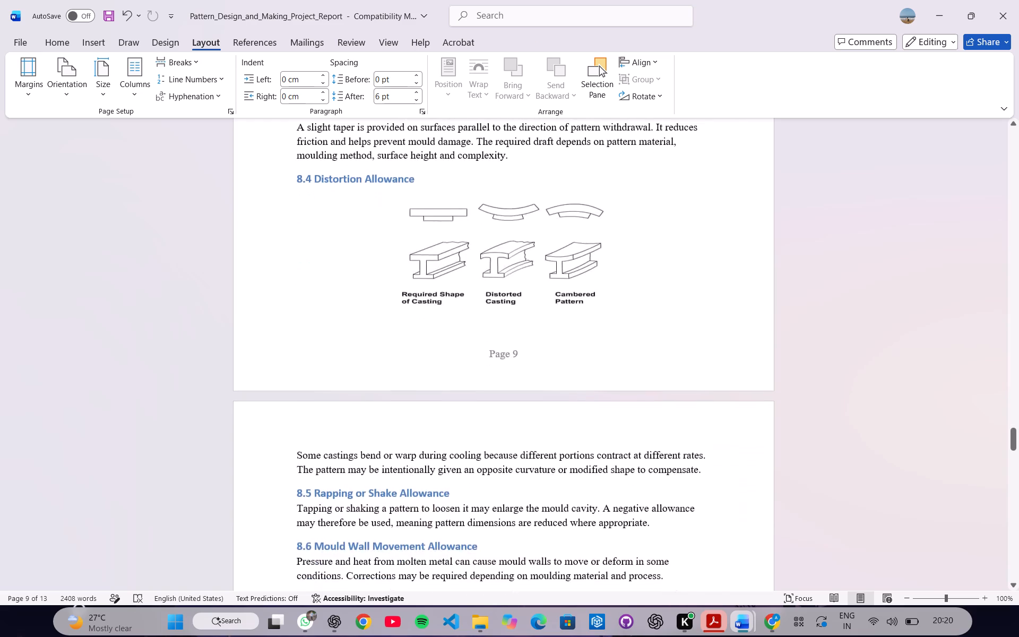
{"action": "scroll", "coordinate": [653, 407], "scroll_direction": "down", "scroll_amount": 4}
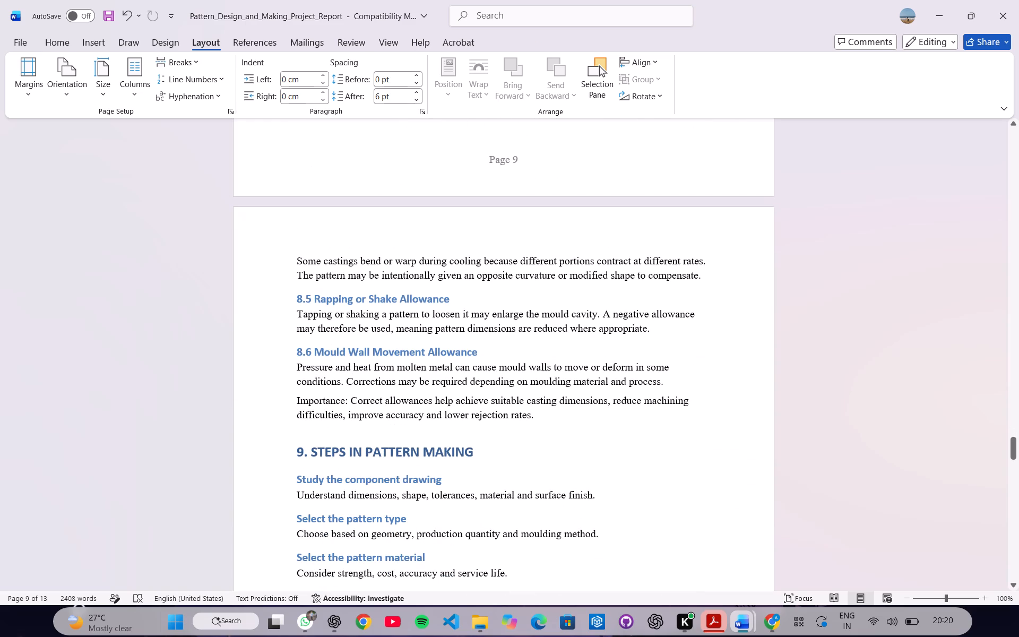
{"action": "left_click", "coordinate": [298, 316]}
{"action": "key", "text": "Return"}
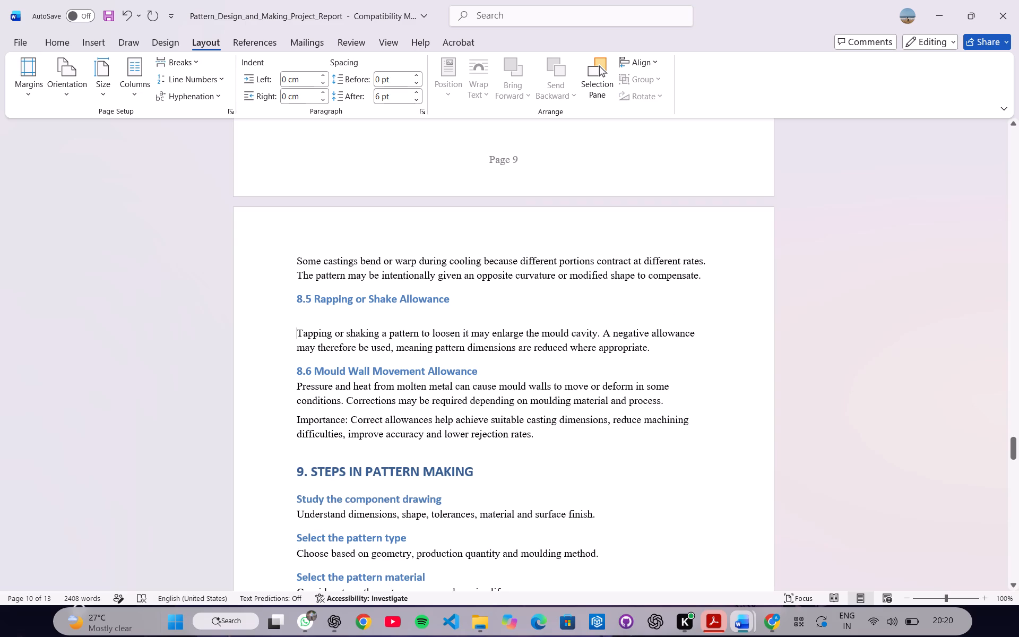
{"action": "left_click", "coordinate": [318, 314]}
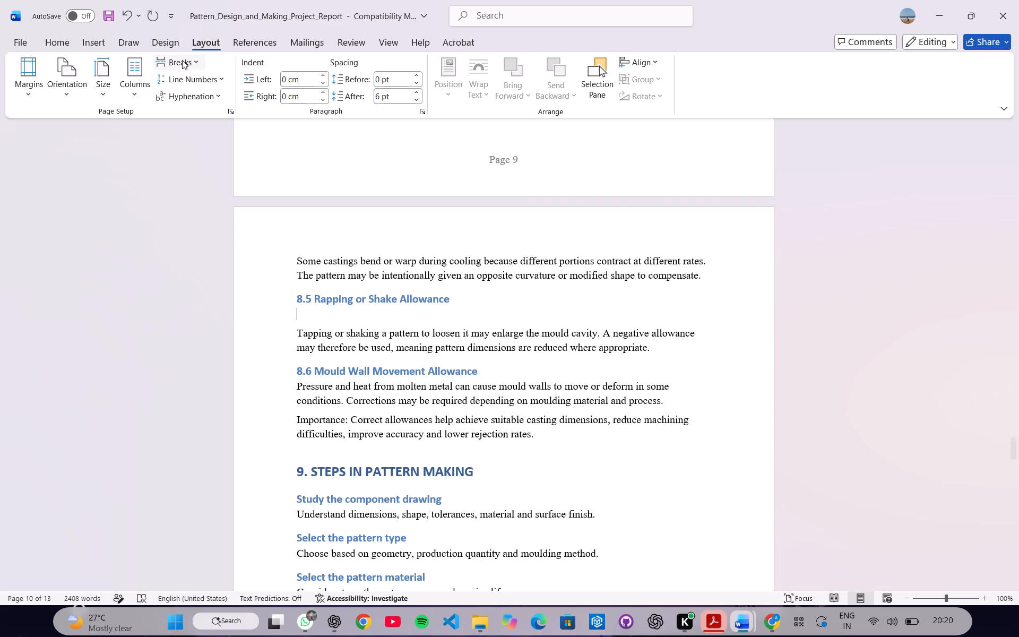
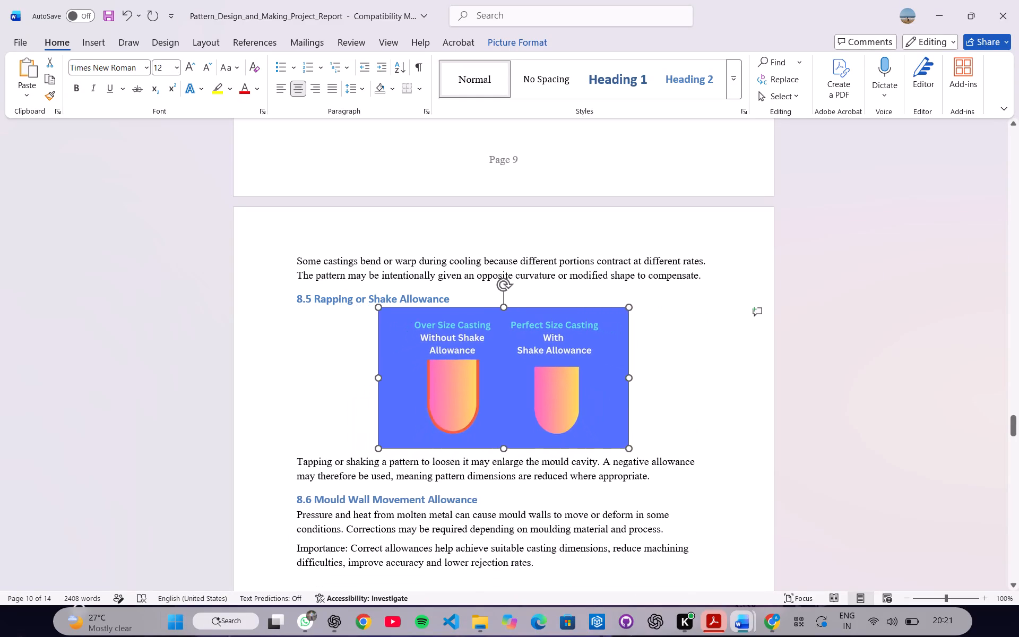
Shrink the shake allowance diagram under heading 8.5 Rapping or Shake Allowance proportionally to about half the text width.
{"action": "left_click_drag", "start_coordinate": [542, 353], "coordinate": [507, 328]}
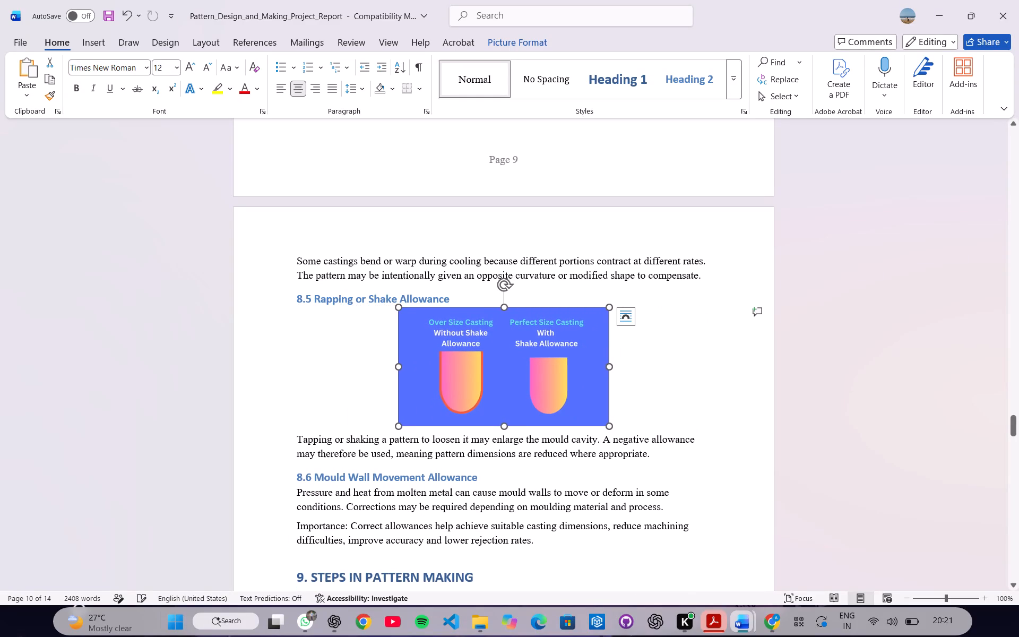
{"action": "scroll", "coordinate": [624, 364], "scroll_direction": "down", "scroll_amount": 5}
{"action": "left_click", "coordinate": [589, 417]}
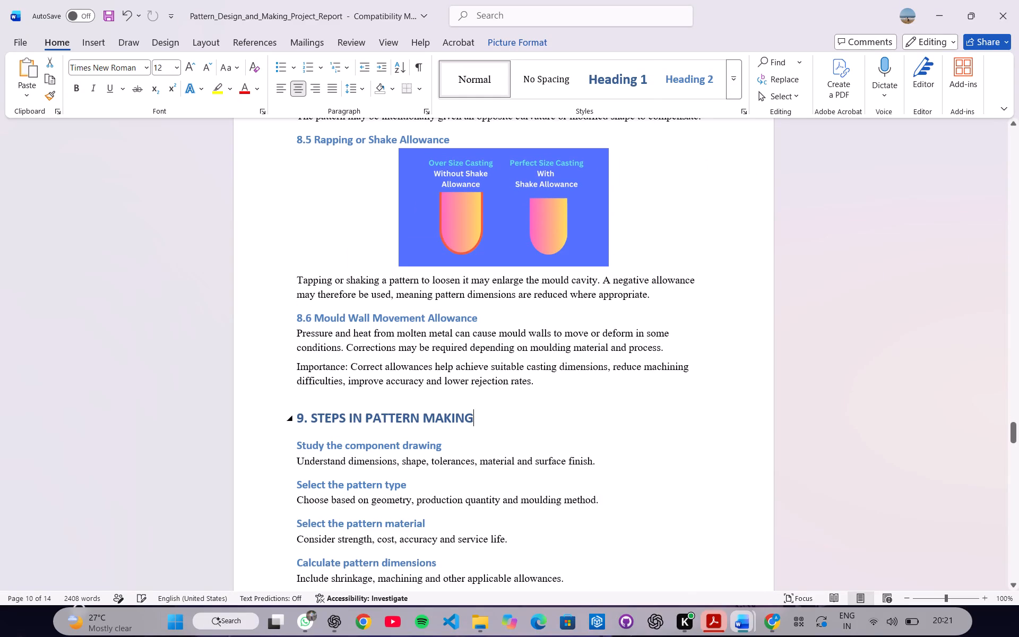
{"action": "left_click", "coordinate": [594, 247]}
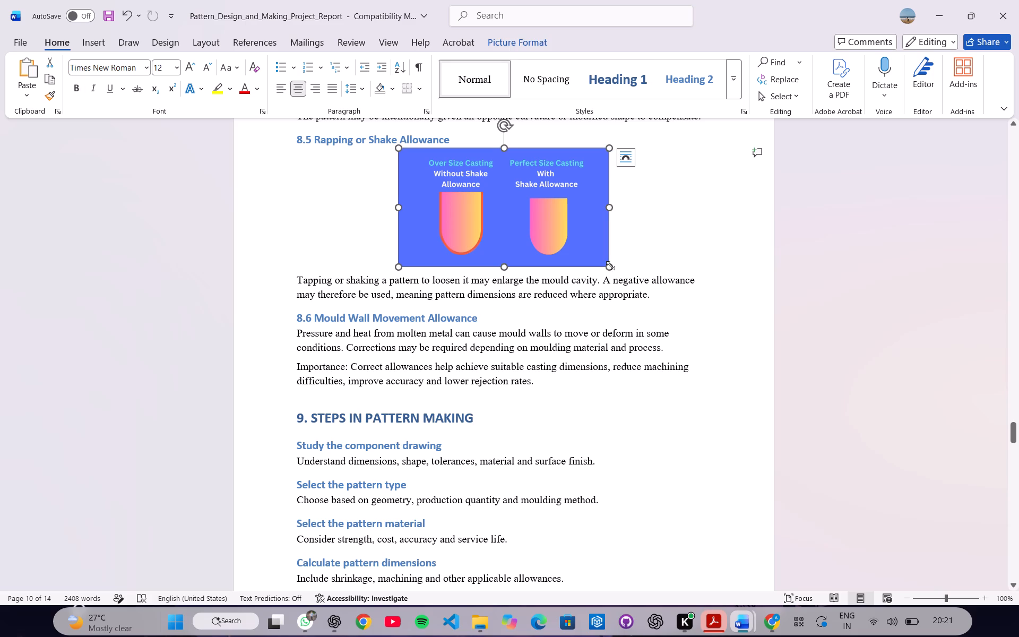
Shrink the shake allowance diagram under heading 8.5 slightly, keeping its proportions.
{"action": "left_click_drag", "start_coordinate": [610, 265], "coordinate": [595, 255]}
Delete the whole 8.6 Mould Wall Movement Allowance section, including its heading and the Importance paragraph before section 9.
{"action": "scroll", "coordinate": [529, 352], "scroll_direction": "down", "scroll_amount": 3}
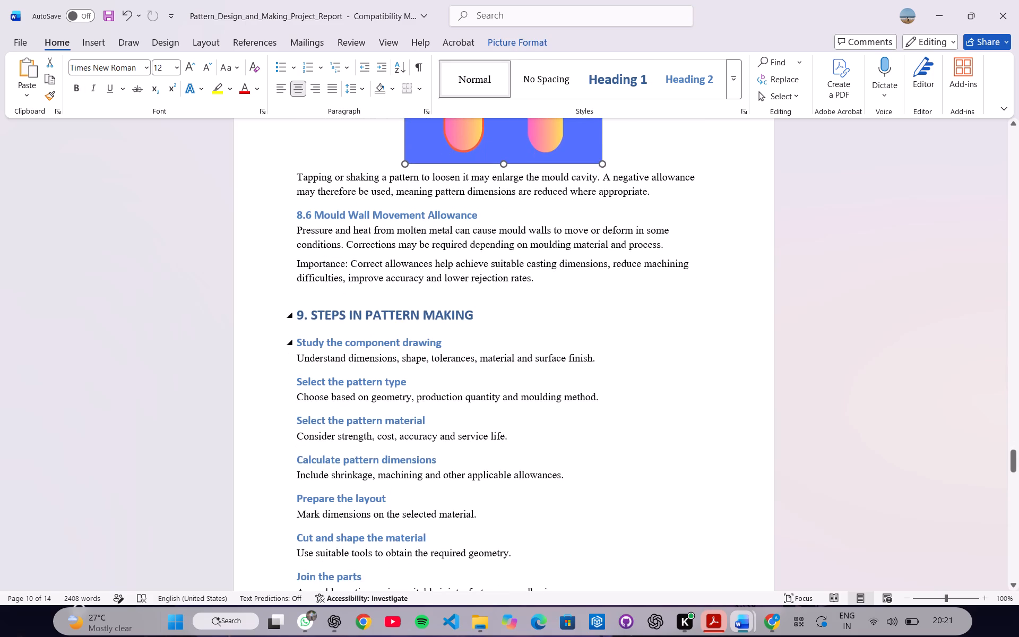
{"action": "left_click_drag", "start_coordinate": [295, 212], "coordinate": [295, 211]}
{"action": "left_click_drag", "start_coordinate": [295, 211], "coordinate": [545, 284]}
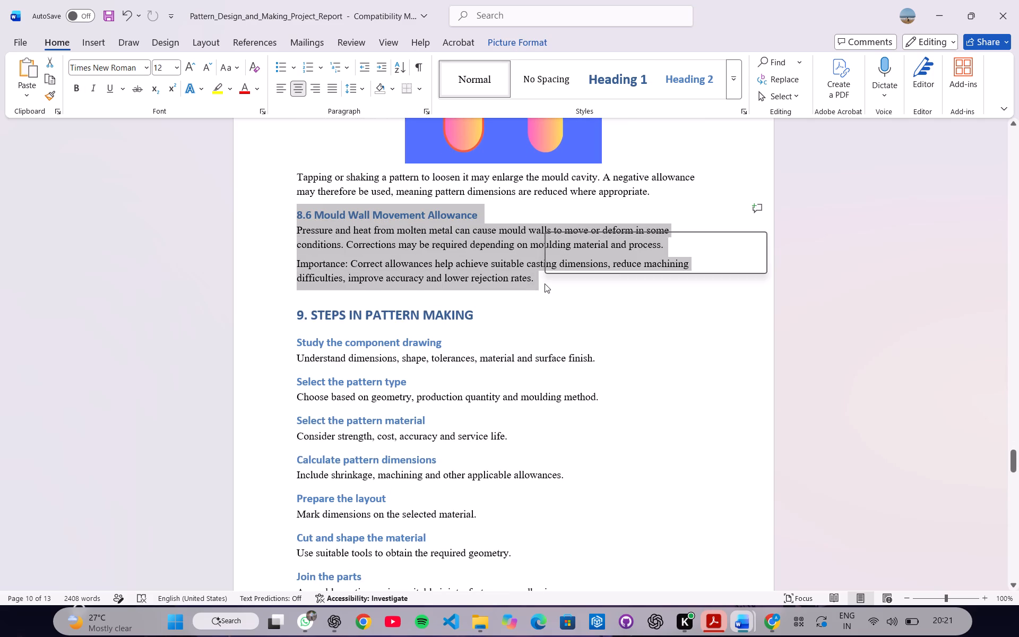
{"action": "key", "text": "BackSpace"}
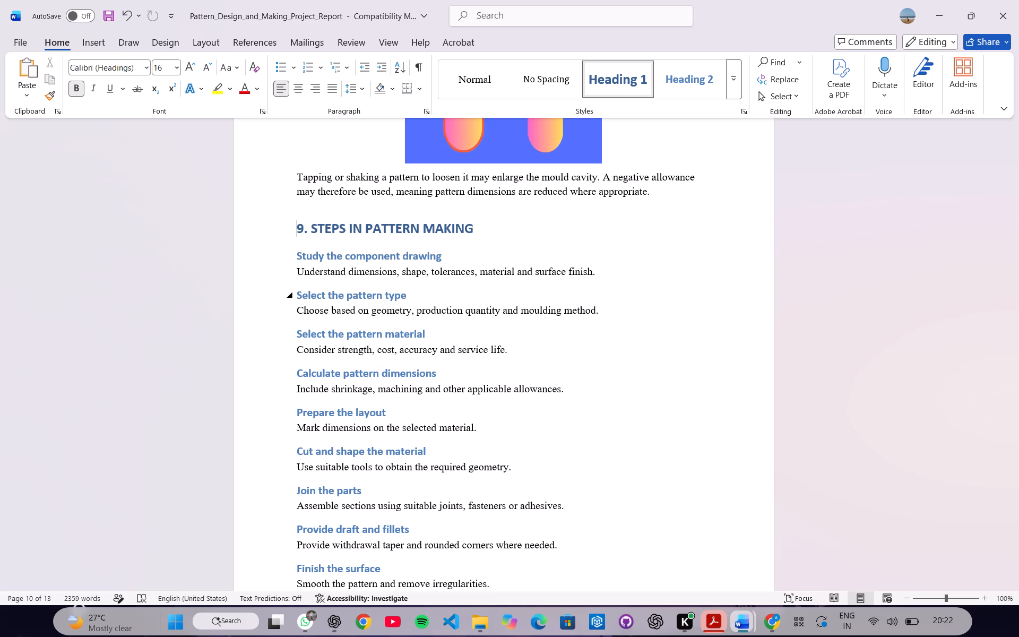
Review the layout and diagrams from section 6, Types of Patterns, through section 10, Tools and Equipment.
{"action": "scroll", "coordinate": [545, 287], "scroll_direction": "up", "scroll_amount": 20}
{"action": "scroll", "coordinate": [545, 287], "scroll_direction": "up", "scroll_amount": 20}
{"action": "scroll", "coordinate": [545, 287], "scroll_direction": "up", "scroll_amount": 1}
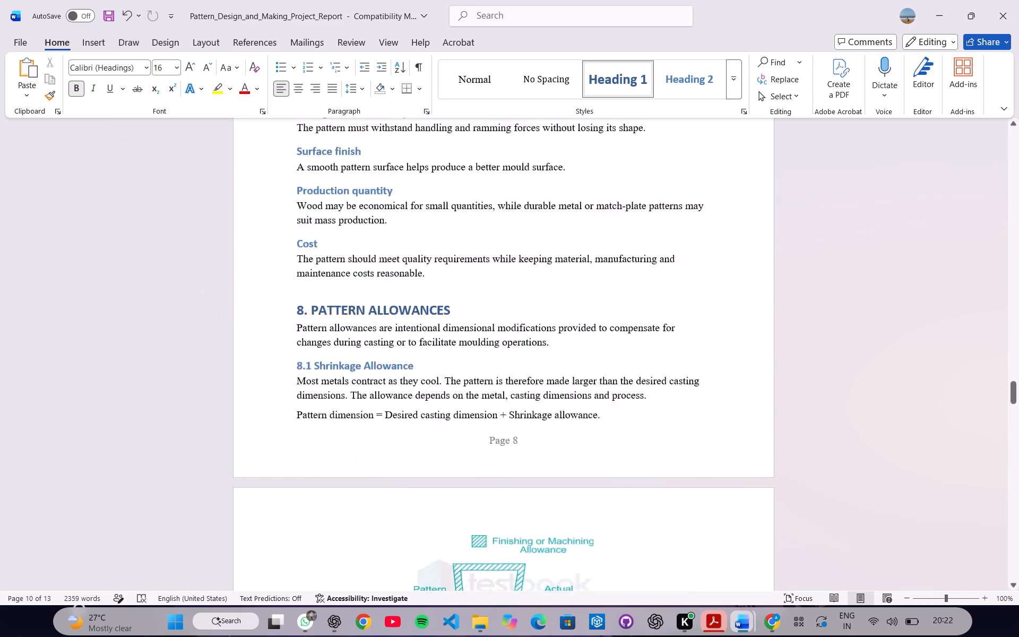
{"action": "scroll", "coordinate": [543, 287], "scroll_direction": "up", "scroll_amount": 20}
{"action": "scroll", "coordinate": [543, 287], "scroll_direction": "up", "scroll_amount": 20}
{"action": "scroll", "coordinate": [543, 287], "scroll_direction": "up", "scroll_amount": 2}
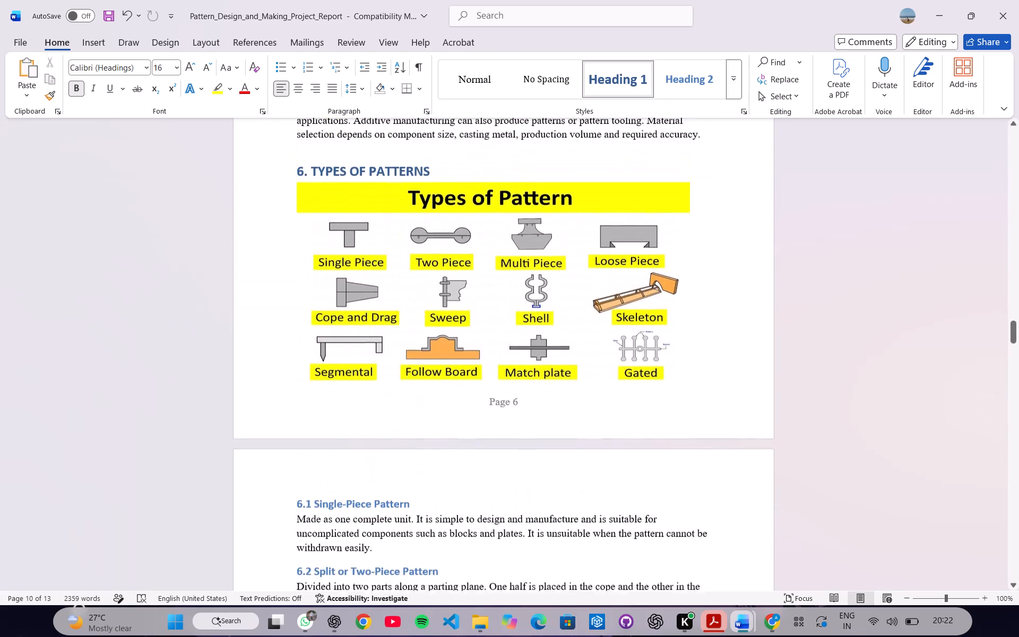
{"action": "scroll", "coordinate": [542, 285], "scroll_direction": "down", "scroll_amount": 20}
{"action": "scroll", "coordinate": [542, 285], "scroll_direction": "down", "scroll_amount": 17}
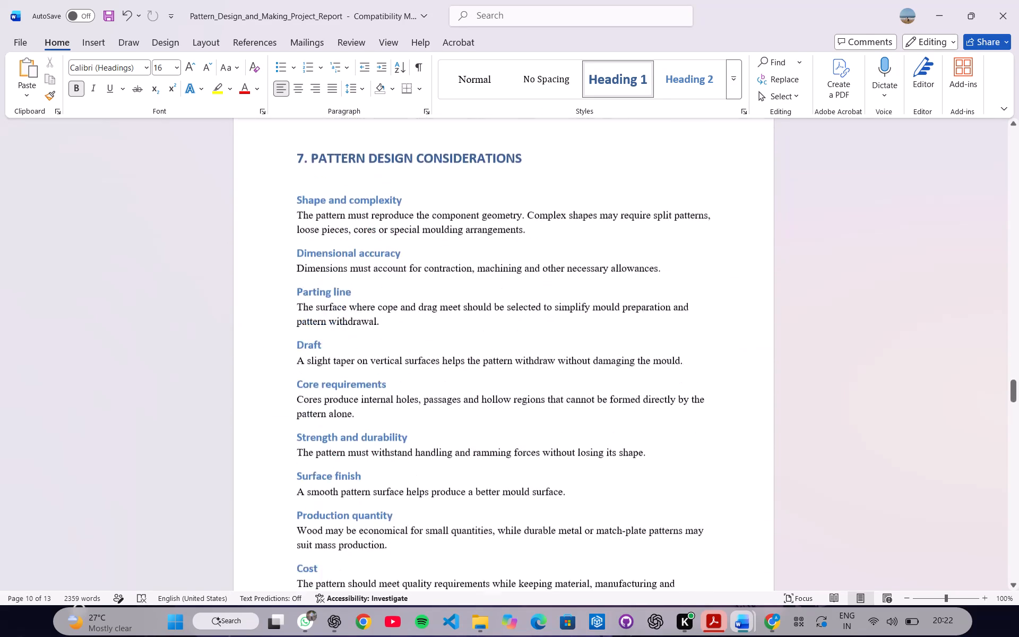
{"action": "scroll", "coordinate": [534, 286], "scroll_direction": "down", "scroll_amount": 20}
{"action": "scroll", "coordinate": [534, 286], "scroll_direction": "down", "scroll_amount": 11}
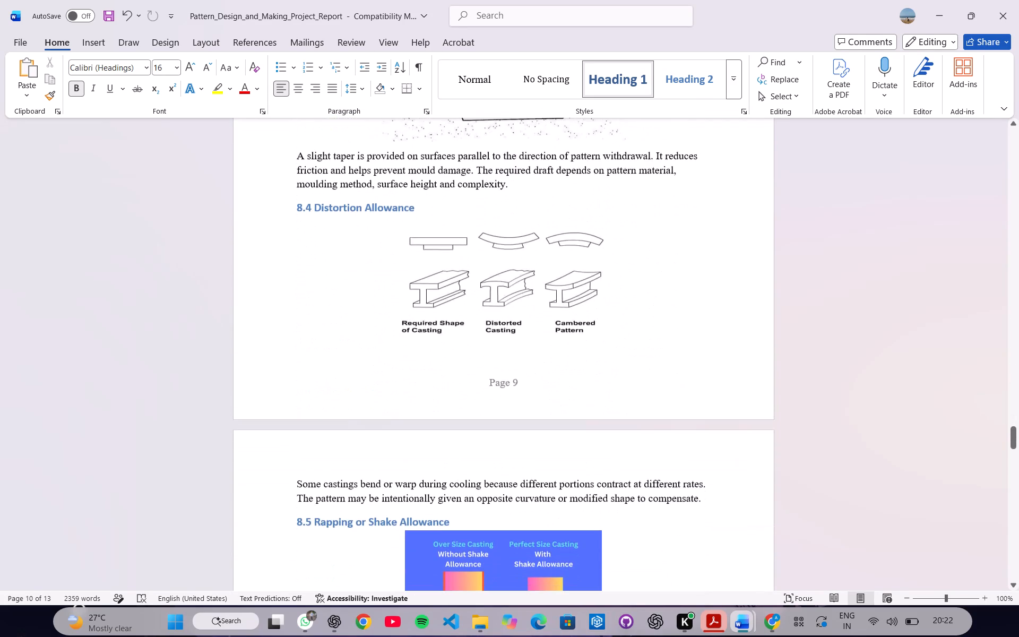
{"action": "scroll", "coordinate": [536, 297], "scroll_direction": "down", "scroll_amount": 17}
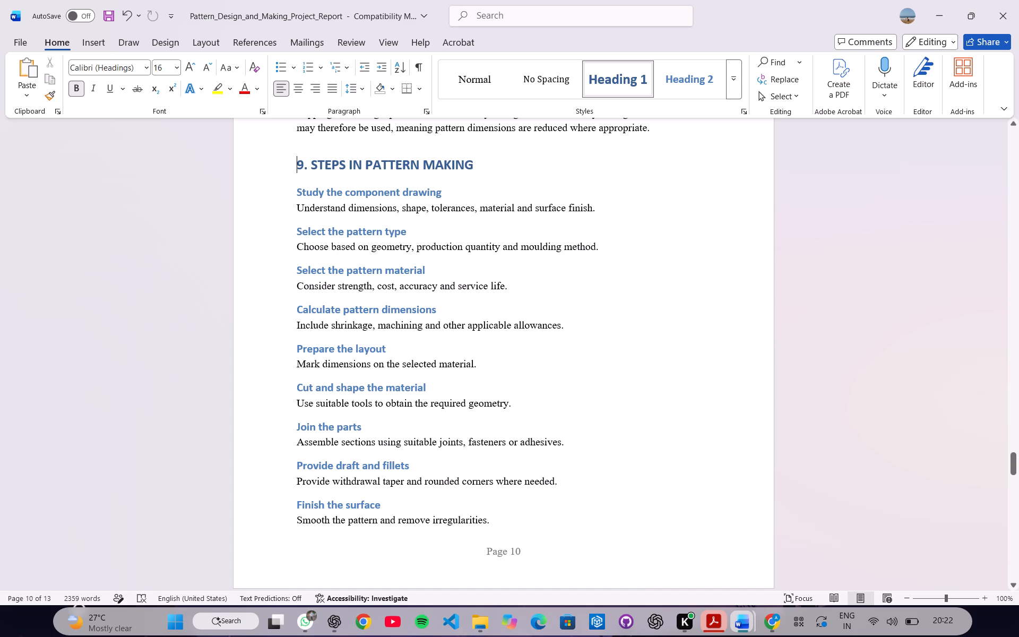
{"action": "scroll", "coordinate": [532, 291], "scroll_direction": "down", "scroll_amount": 3}
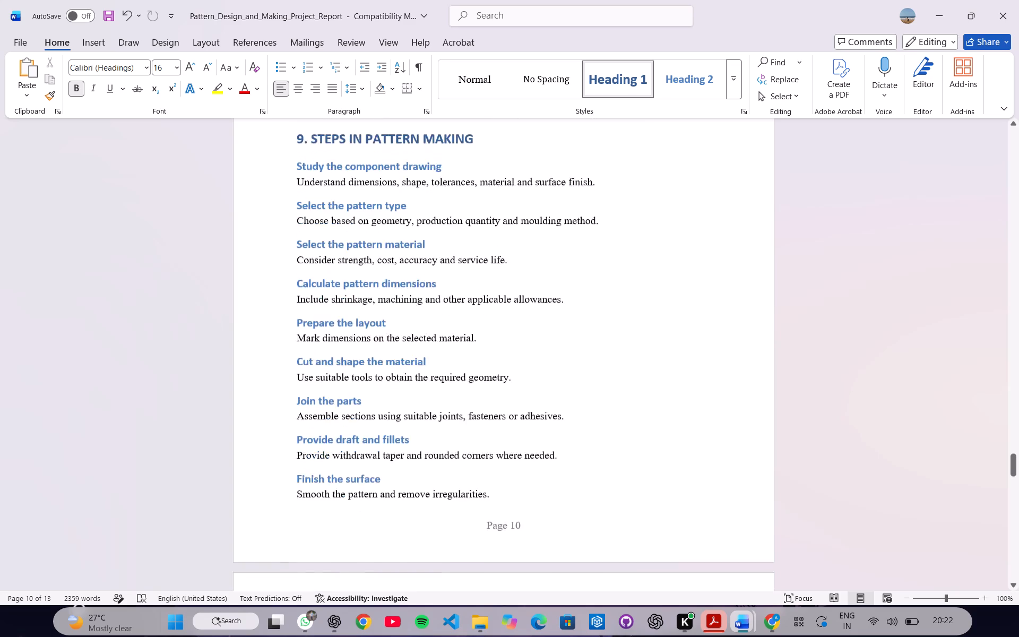
{"action": "scroll", "coordinate": [532, 291], "scroll_direction": "down", "scroll_amount": 10}
{"action": "scroll", "coordinate": [532, 290], "scroll_direction": "up", "scroll_amount": 5}
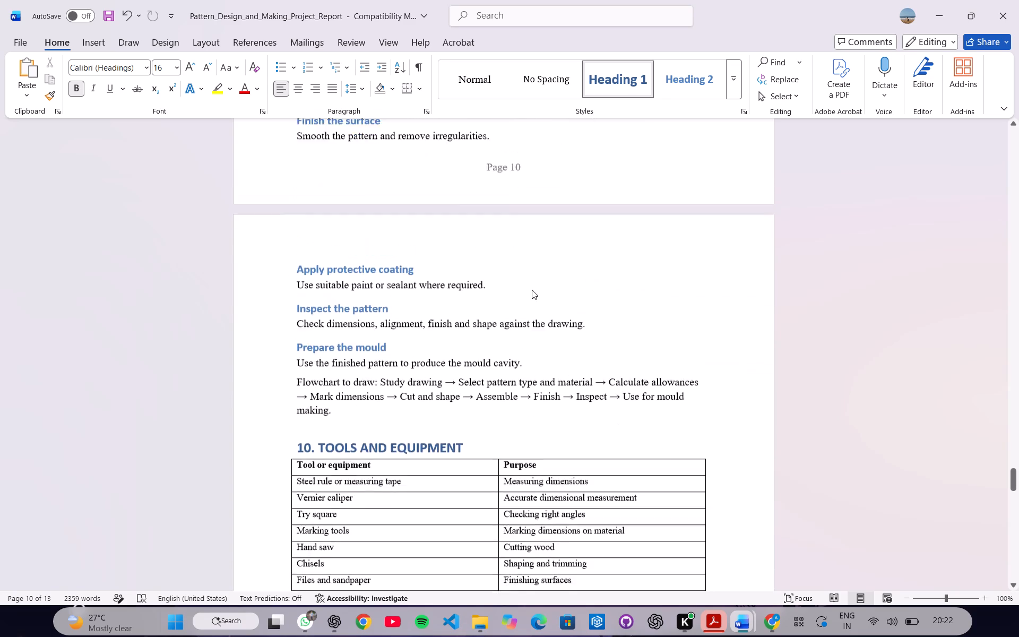
{"action": "scroll", "coordinate": [532, 290], "scroll_direction": "up", "scroll_amount": 9}
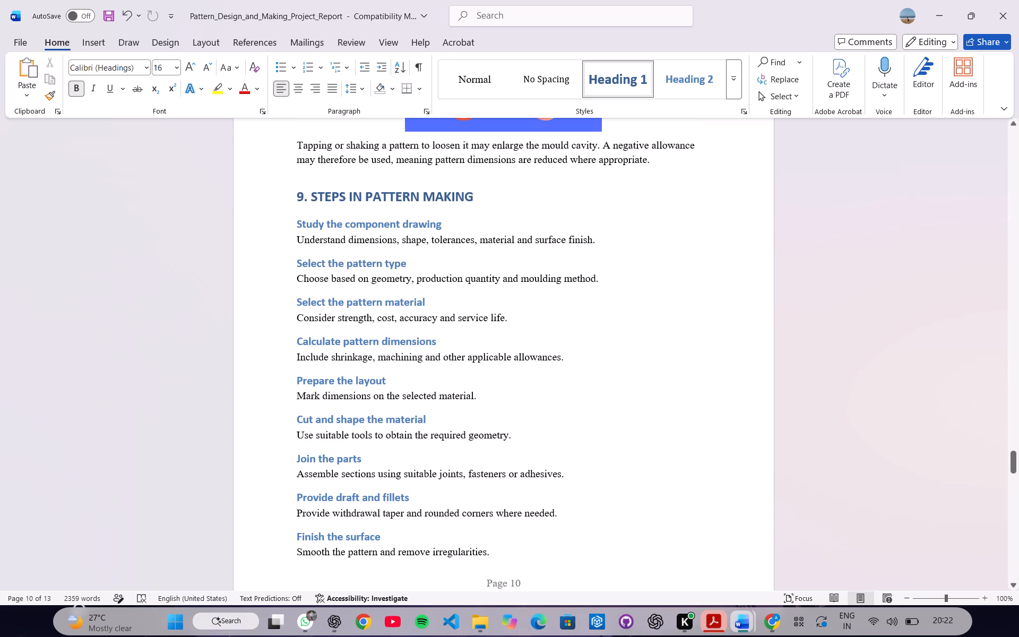
{"action": "scroll", "coordinate": [531, 288], "scroll_direction": "down", "scroll_amount": 8}
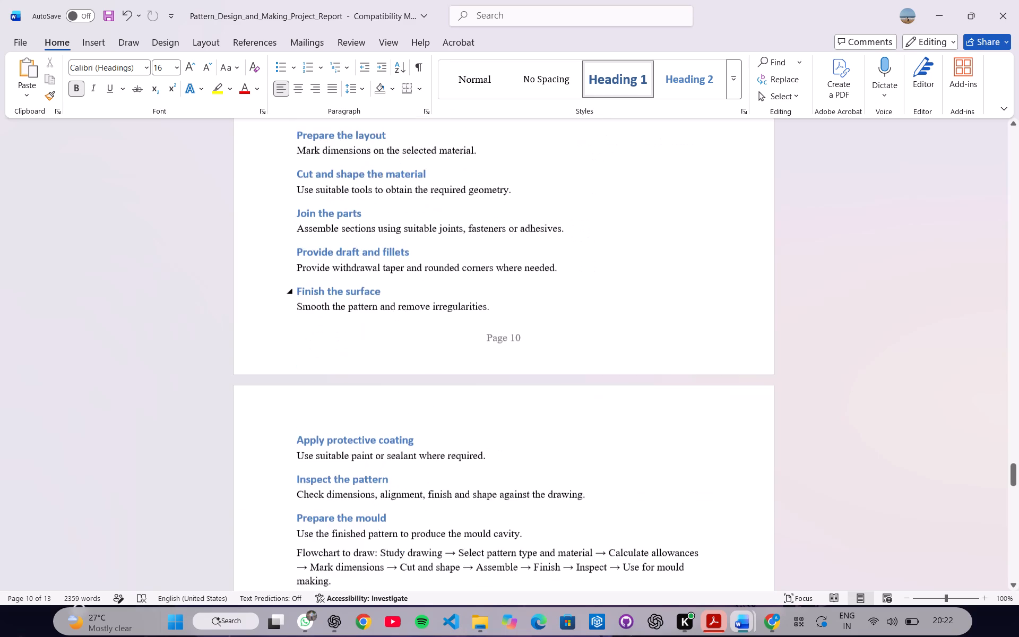
{"action": "scroll", "coordinate": [531, 288], "scroll_direction": "down", "scroll_amount": 12}
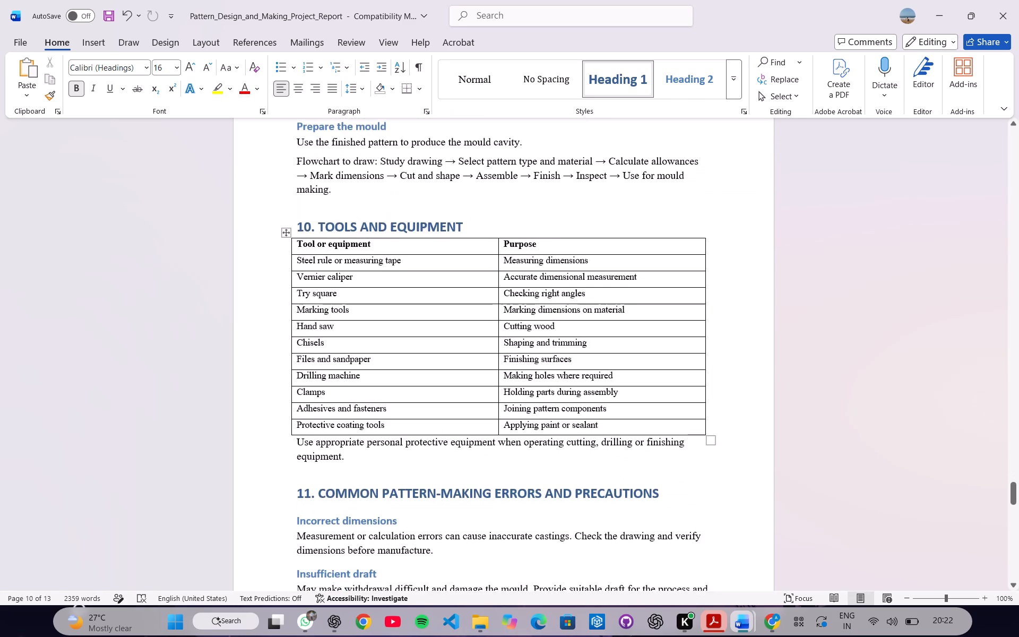
Insert an empty, centred line after the personal protective equipment sentence below the Tools and Equipment table.
{"action": "scroll", "coordinate": [531, 288], "scroll_direction": "down", "scroll_amount": 4}
{"action": "left_click", "coordinate": [431, 342]}
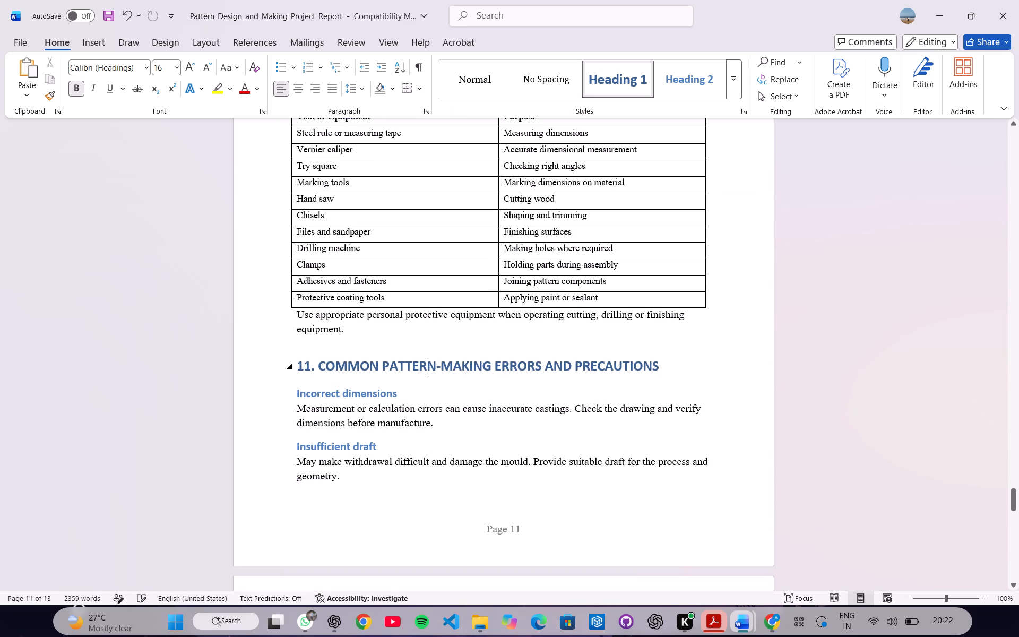
{"action": "left_click", "coordinate": [425, 337]}
{"action": "key", "text": "Return"}
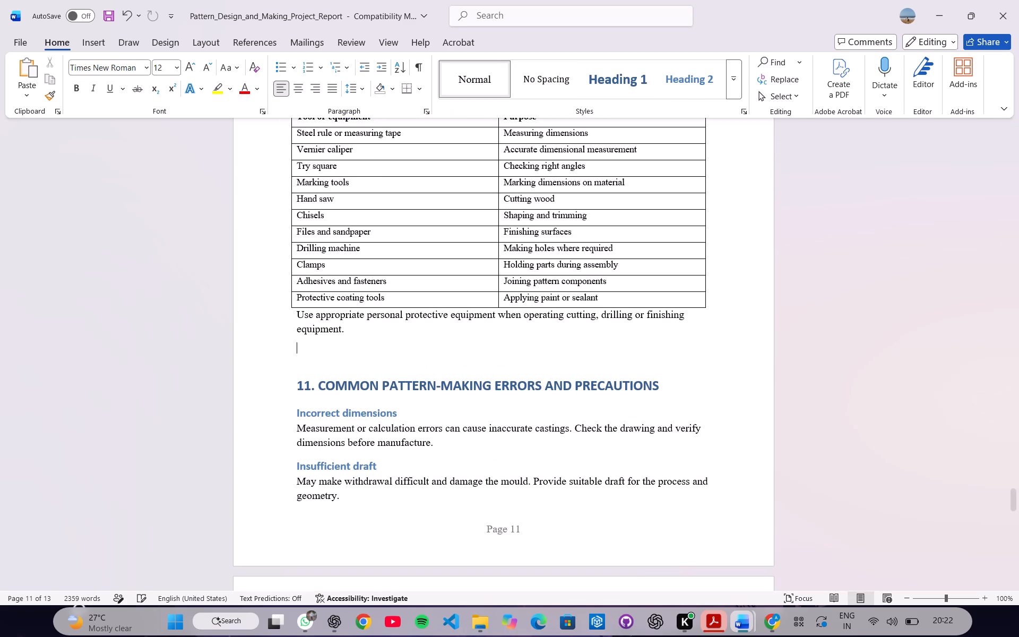
{"action": "left_click", "coordinate": [301, 93]}
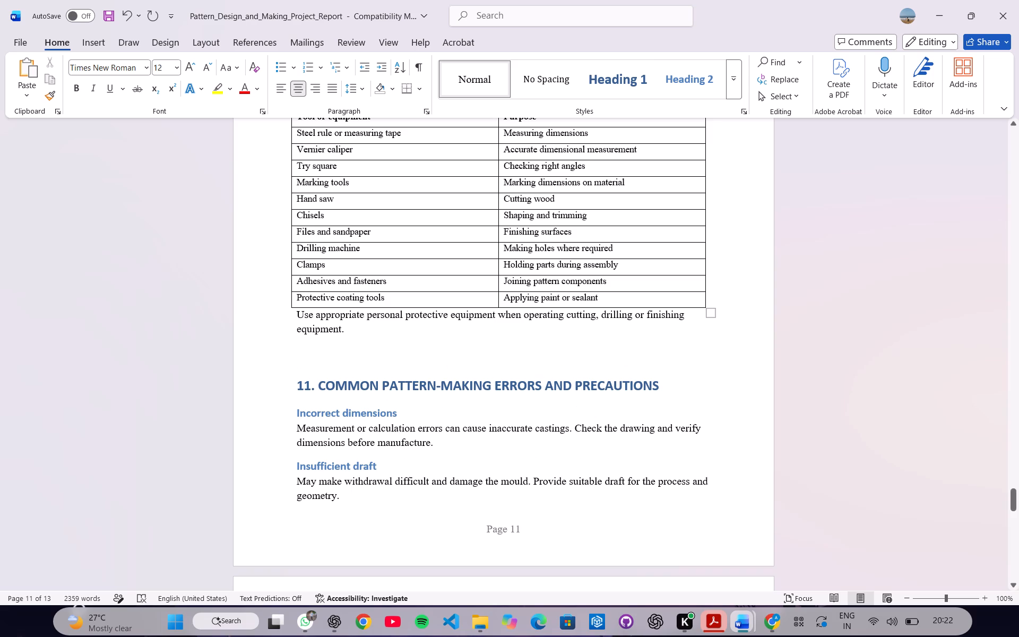
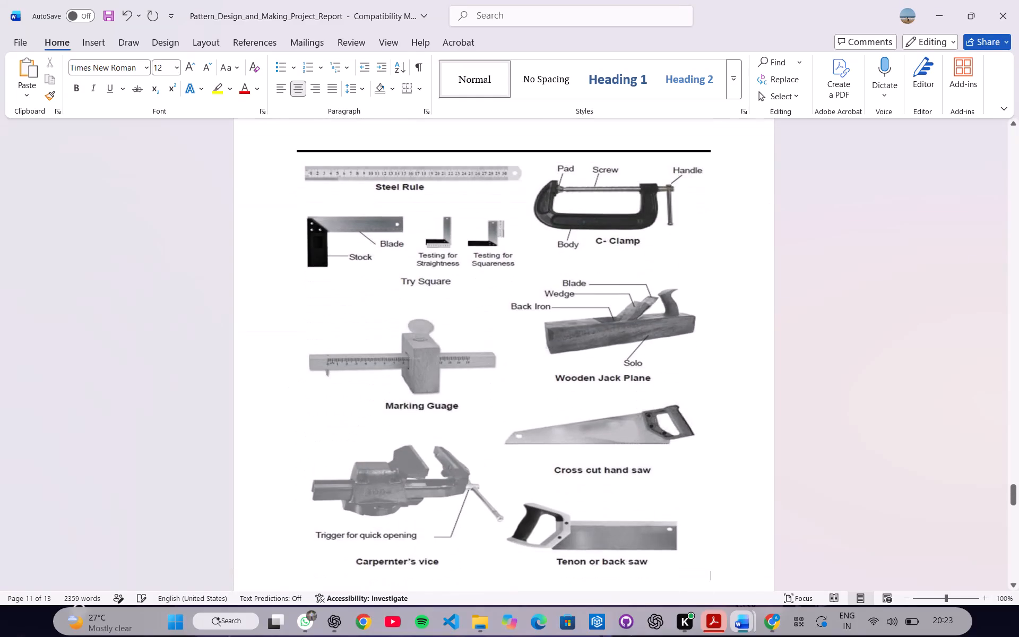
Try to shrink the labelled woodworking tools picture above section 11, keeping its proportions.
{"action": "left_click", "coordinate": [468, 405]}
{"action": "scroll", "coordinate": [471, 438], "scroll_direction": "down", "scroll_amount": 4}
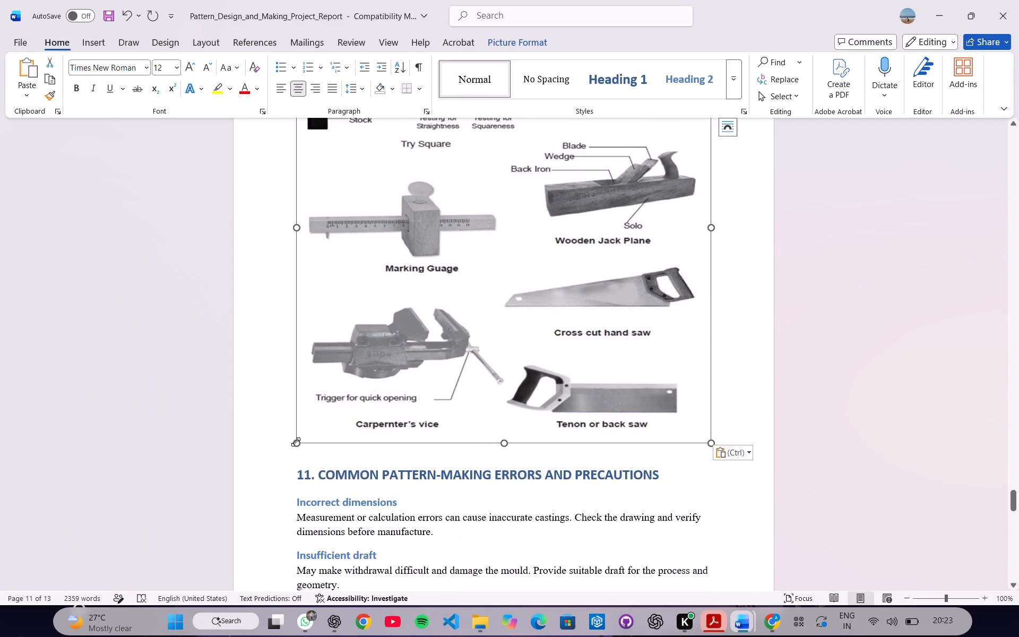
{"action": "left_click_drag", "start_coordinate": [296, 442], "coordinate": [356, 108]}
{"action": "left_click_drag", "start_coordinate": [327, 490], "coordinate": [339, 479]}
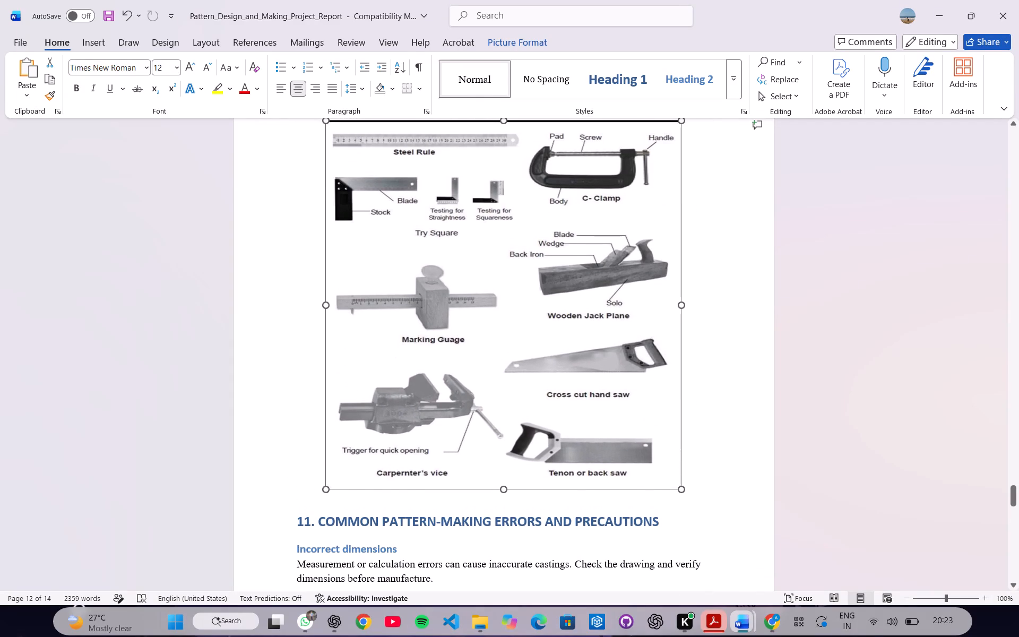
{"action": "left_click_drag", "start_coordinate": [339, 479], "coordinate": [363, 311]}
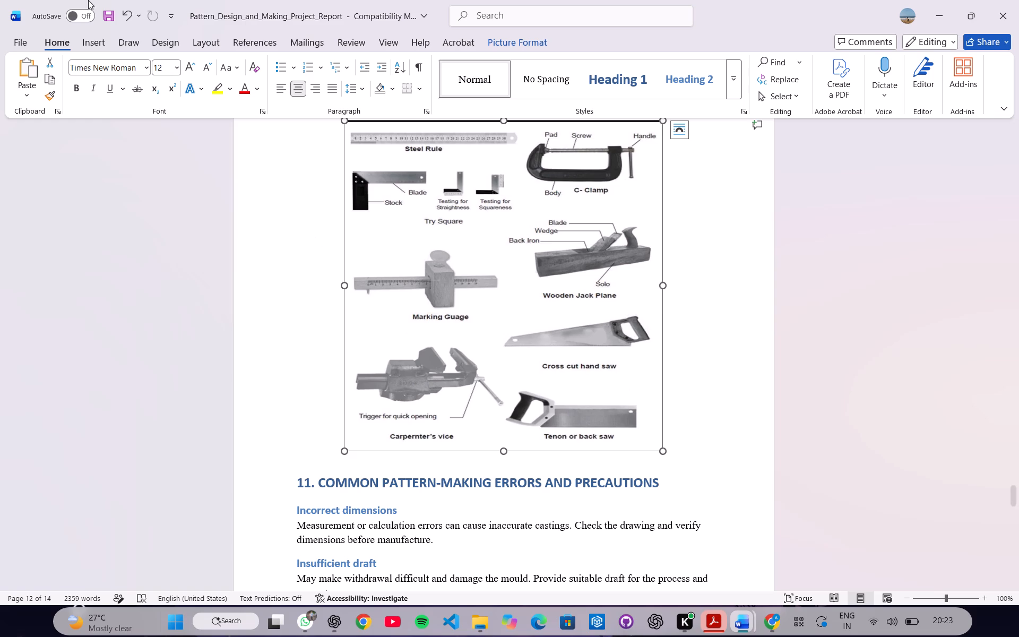
Undo the resizing and the pasting of the woodworking tools picture below the personal protective equipment sentence.
{"action": "left_click", "coordinate": [120, 14]}
{"action": "left_click", "coordinate": [120, 14]}
{"action": "left_click", "coordinate": [122, 14]}
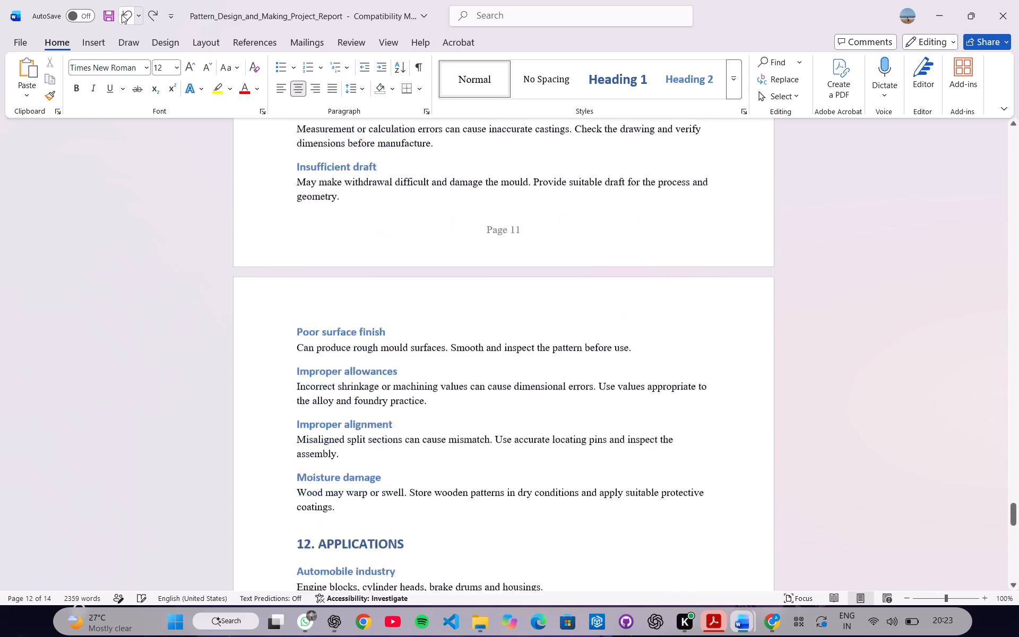
{"action": "scroll", "coordinate": [256, 255], "scroll_direction": "up", "scroll_amount": 4}
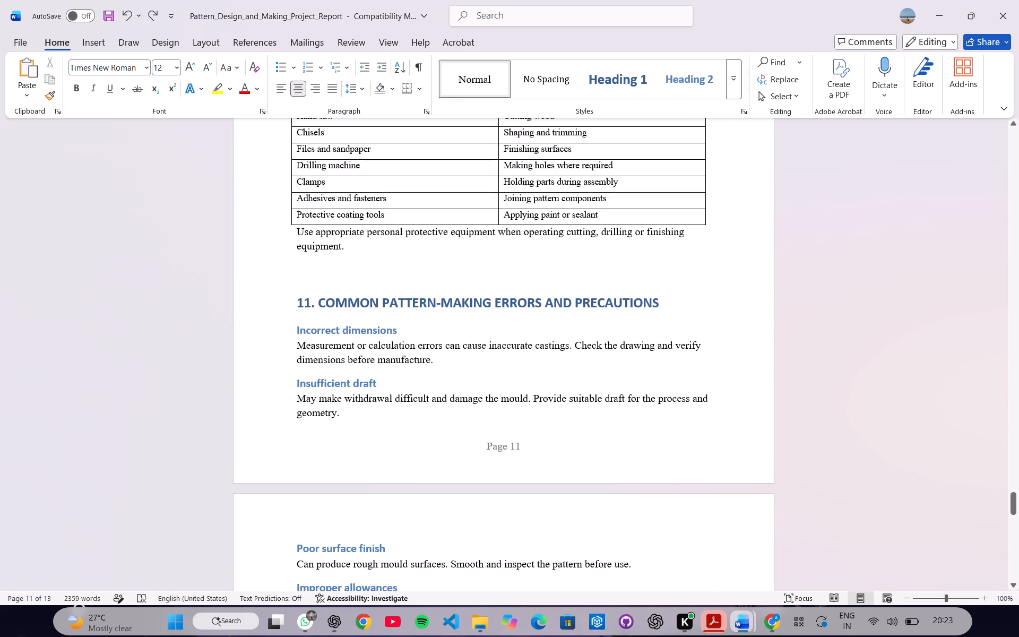
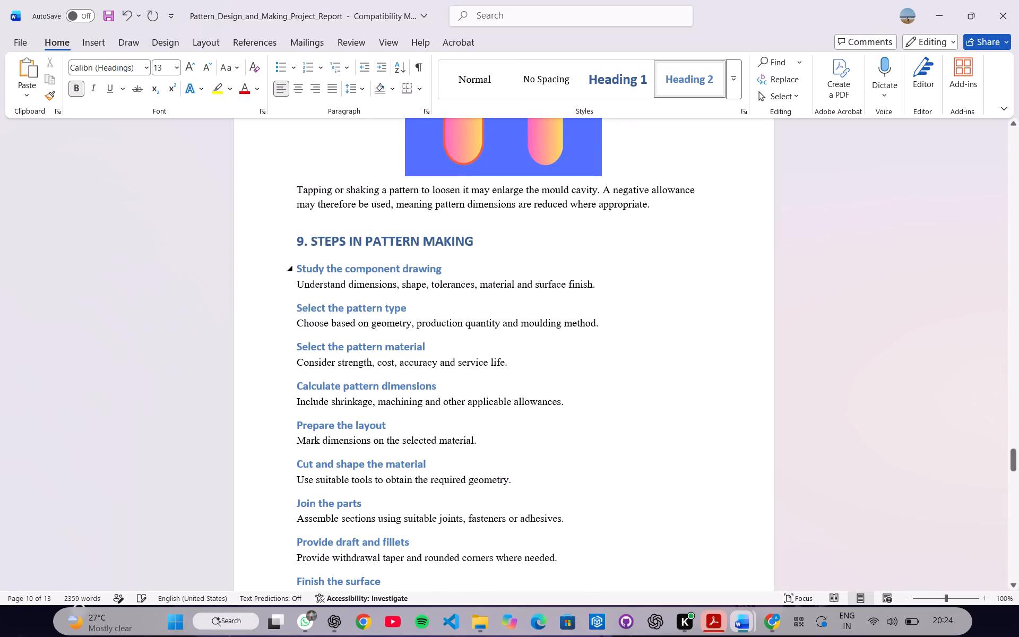
Insert an empty, centred line between the section 9 heading, Steps in Pattern Making, and the Study the component drawing subheading.
{"action": "left_click", "coordinate": [295, 269]}
{"action": "double_click", "coordinate": [302, 257]}
{"action": "left_click", "coordinate": [297, 268]}
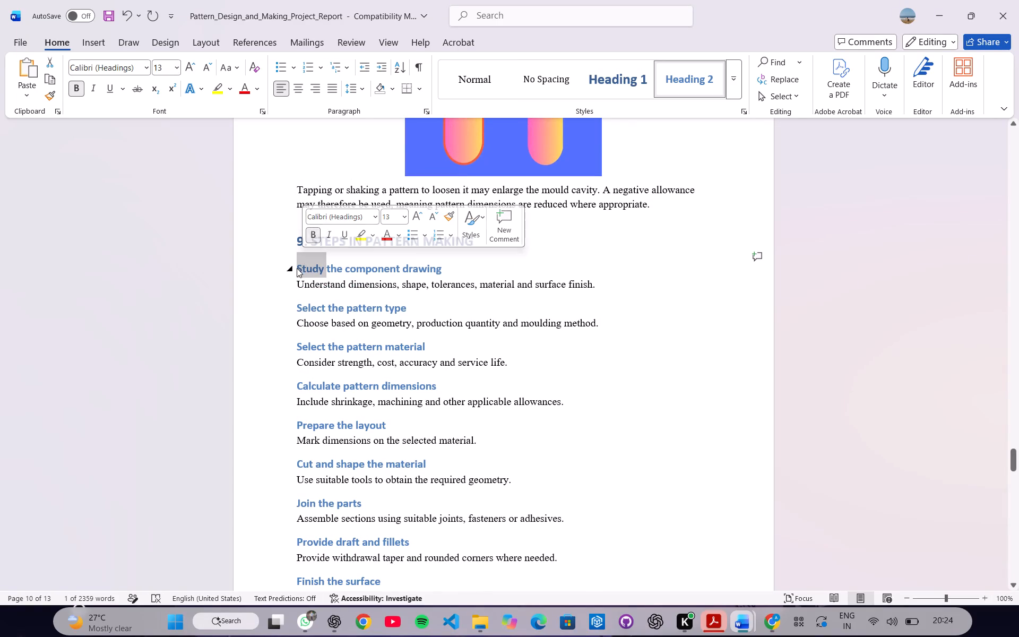
{"action": "key", "text": "Return"}
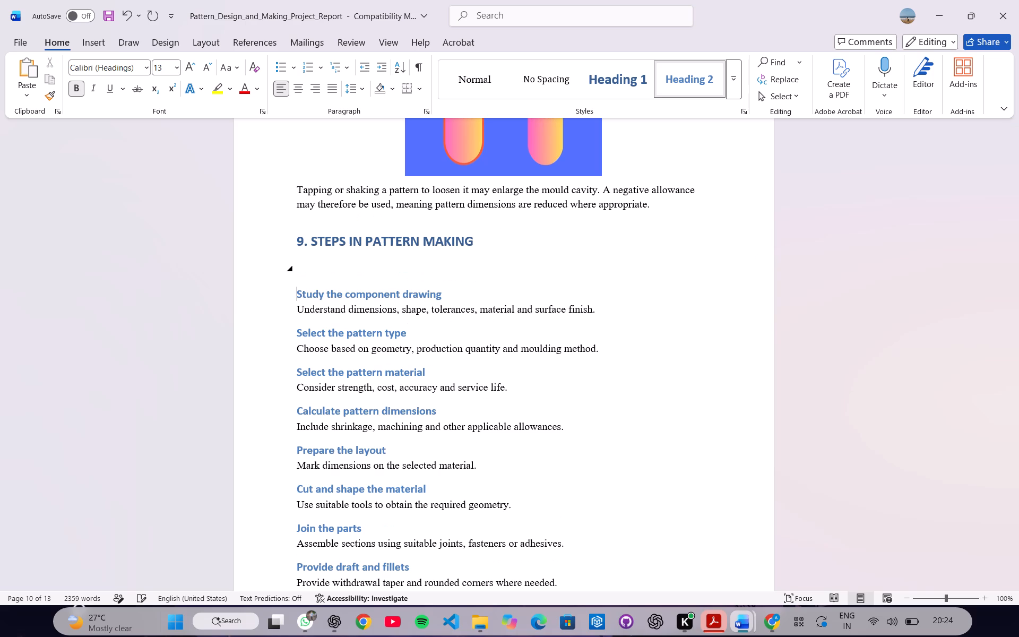
{"action": "left_click", "coordinate": [310, 276]}
{"action": "left_click", "coordinate": [314, 270]}
Centre the blank line below the "9. STEPS IN PATTERN MAKING" heading and paste the copied six-stage moulding diagram there.
{"action": "left_click", "coordinate": [301, 84]}
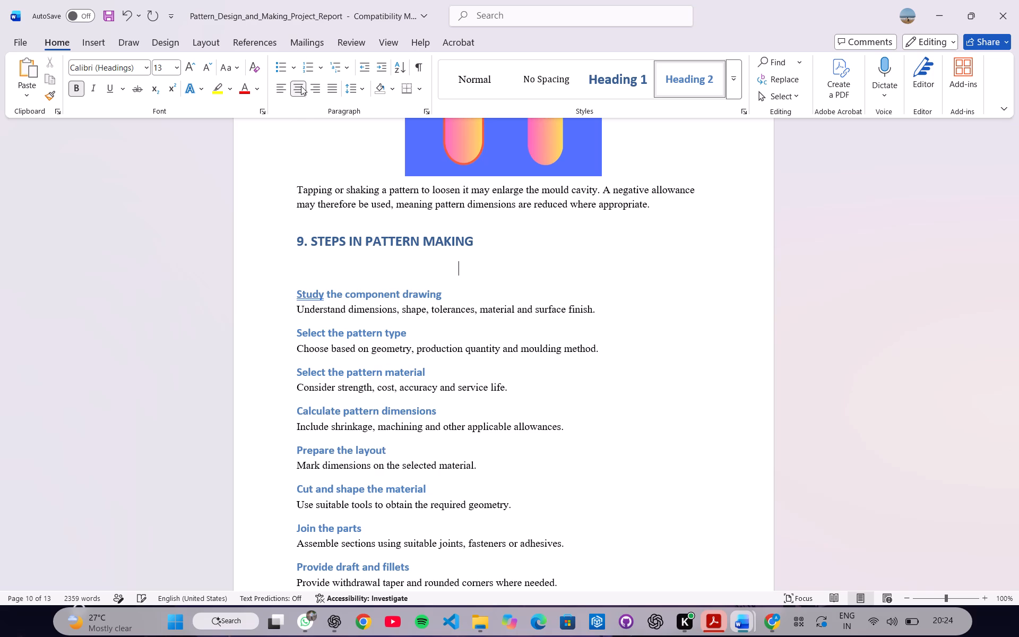
{"action": "key", "text": "ctrl+v"}
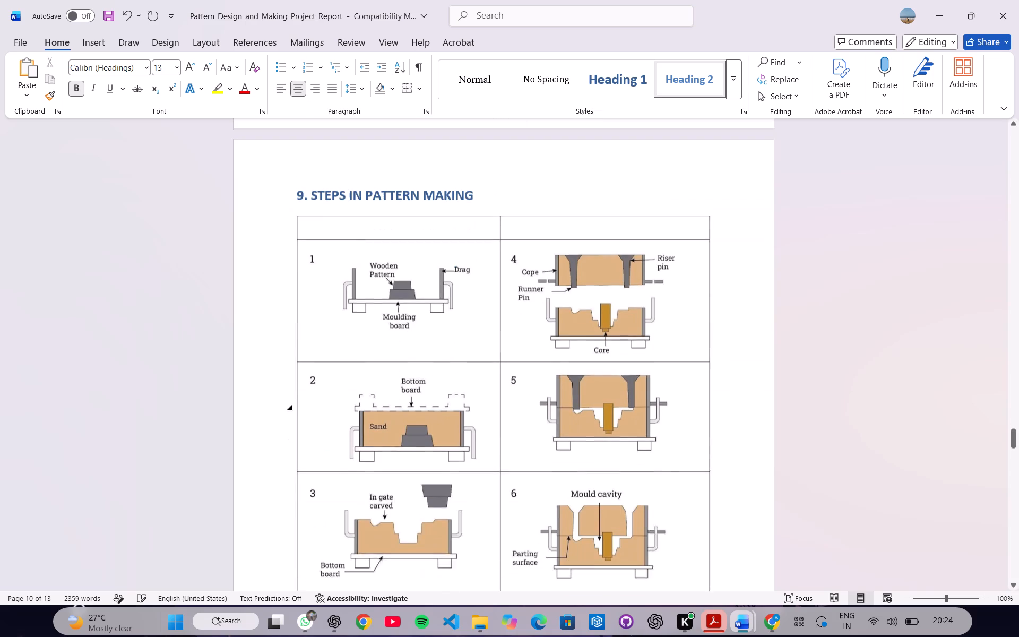
Shrink the six-stage moulding diagram in section 9 to about four fifths of the text width, keeping its proportions.
{"action": "scroll", "coordinate": [421, 330], "scroll_direction": "down", "scroll_amount": 5}
{"action": "left_click", "coordinate": [339, 384]}
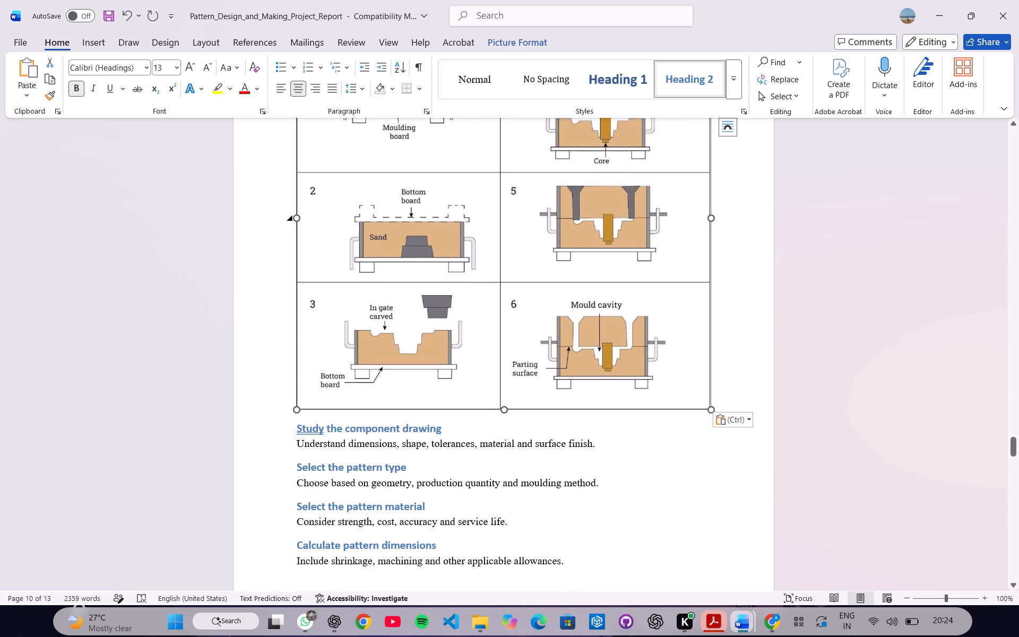
{"action": "left_click_drag", "start_coordinate": [296, 408], "coordinate": [377, 157]}
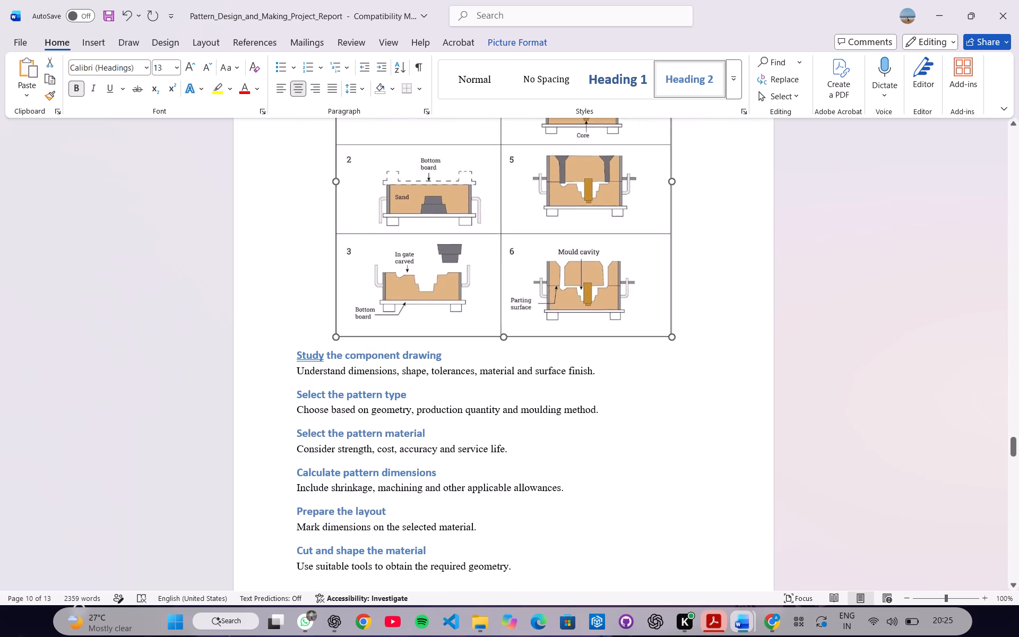
{"action": "left_click_drag", "start_coordinate": [377, 157], "coordinate": [381, 150]}
{"action": "scroll", "coordinate": [429, 280], "scroll_direction": "down", "scroll_amount": 2}
{"action": "scroll", "coordinate": [429, 280], "scroll_direction": "up", "scroll_amount": 6}
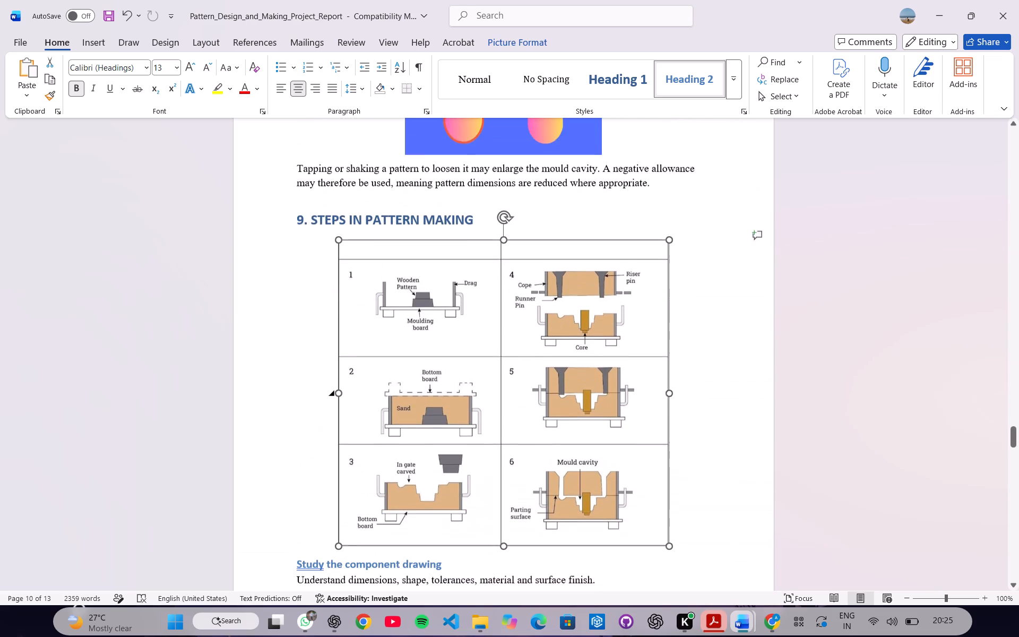
{"action": "left_click", "coordinate": [734, 401]}
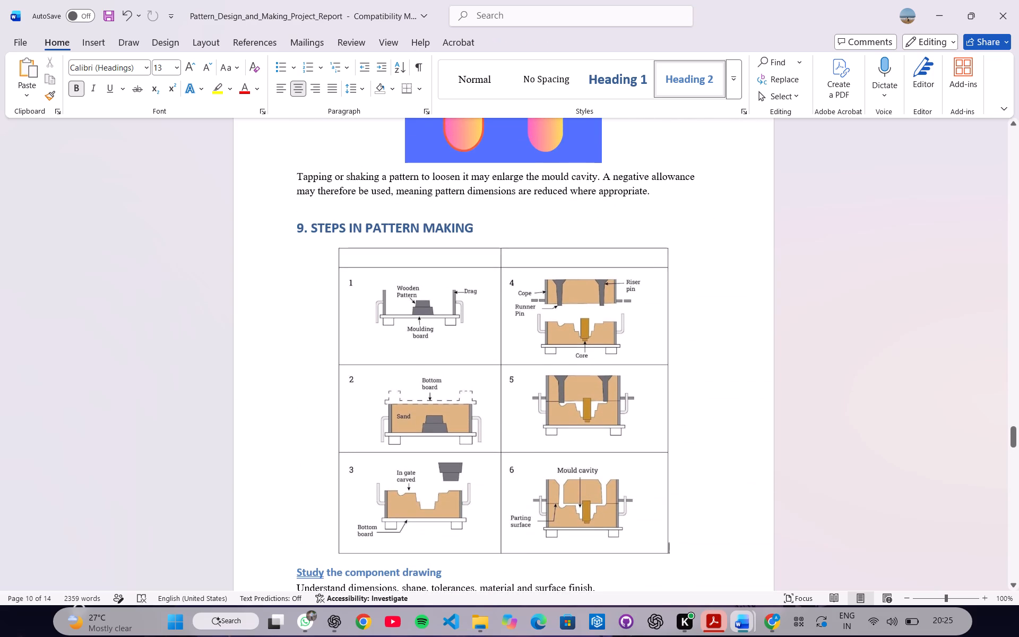
Shrink the section 9 moulding diagram further, to about two thirds of the text width, keeping its proportions.
{"action": "scroll", "coordinate": [712, 402], "scroll_direction": "down", "scroll_amount": 12}
{"action": "scroll", "coordinate": [696, 401], "scroll_direction": "down", "scroll_amount": 20}
{"action": "scroll", "coordinate": [696, 401], "scroll_direction": "down", "scroll_amount": 1}
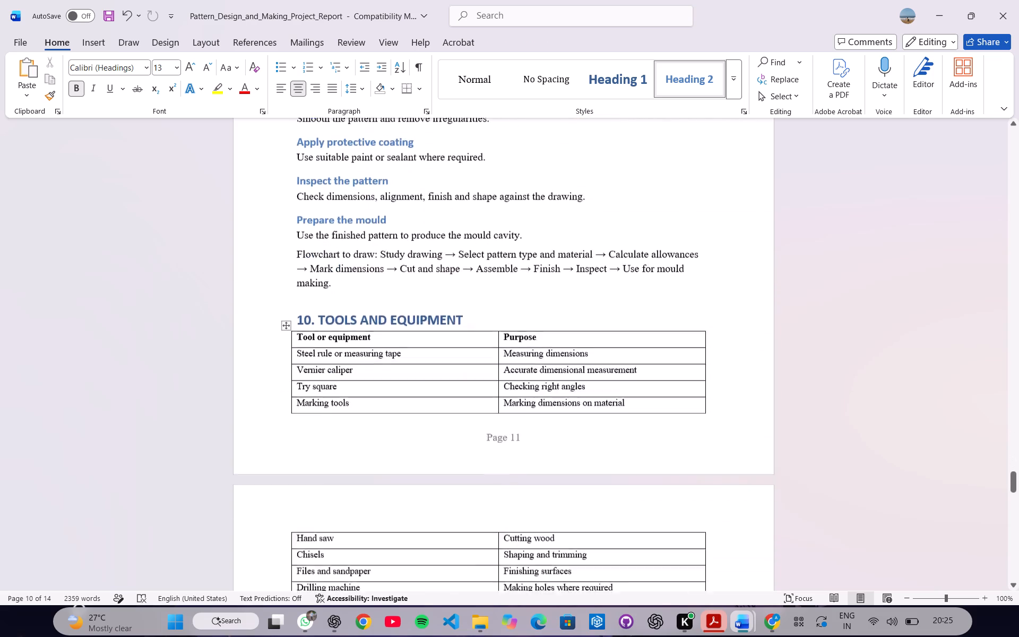
{"action": "scroll", "coordinate": [692, 397], "scroll_direction": "down", "scroll_amount": 1}
{"action": "scroll", "coordinate": [689, 394], "scroll_direction": "up", "scroll_amount": 6}
{"action": "scroll", "coordinate": [450, 298], "scroll_direction": "up", "scroll_amount": 2}
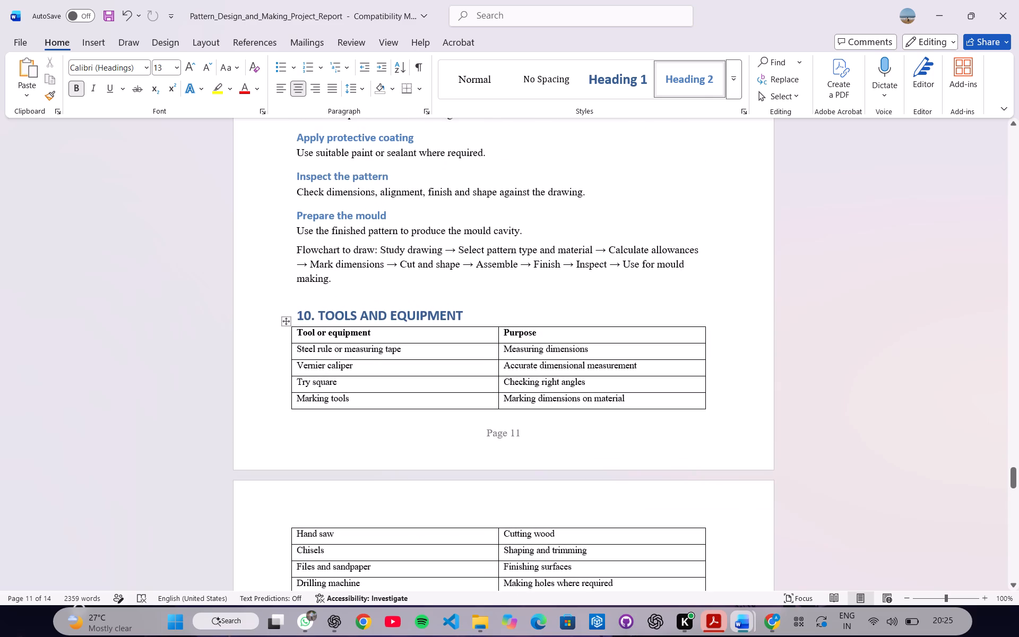
{"action": "scroll", "coordinate": [450, 298], "scroll_direction": "up", "scroll_amount": 18}
{"action": "left_click", "coordinate": [370, 285]}
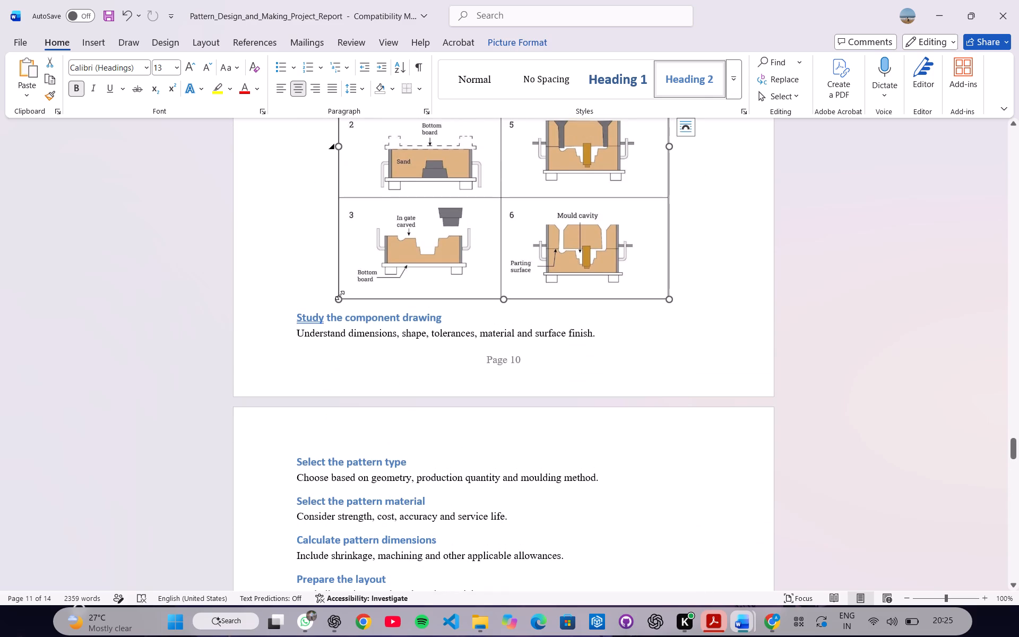
{"action": "left_click_drag", "start_coordinate": [337, 299], "coordinate": [399, 229]}
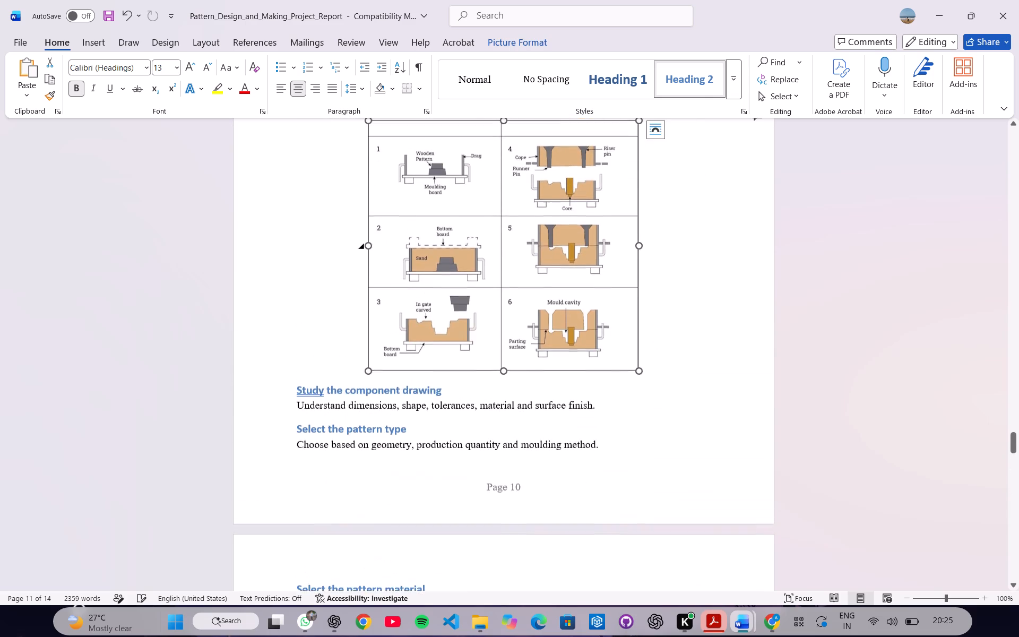
Insert three blank lines before the "10. TOOLS AND EQUIPMENT" heading to push it and its table onto page 12.
{"action": "scroll", "coordinate": [418, 335], "scroll_direction": "down", "scroll_amount": 20}
{"action": "scroll", "coordinate": [418, 335], "scroll_direction": "down", "scroll_amount": 7}
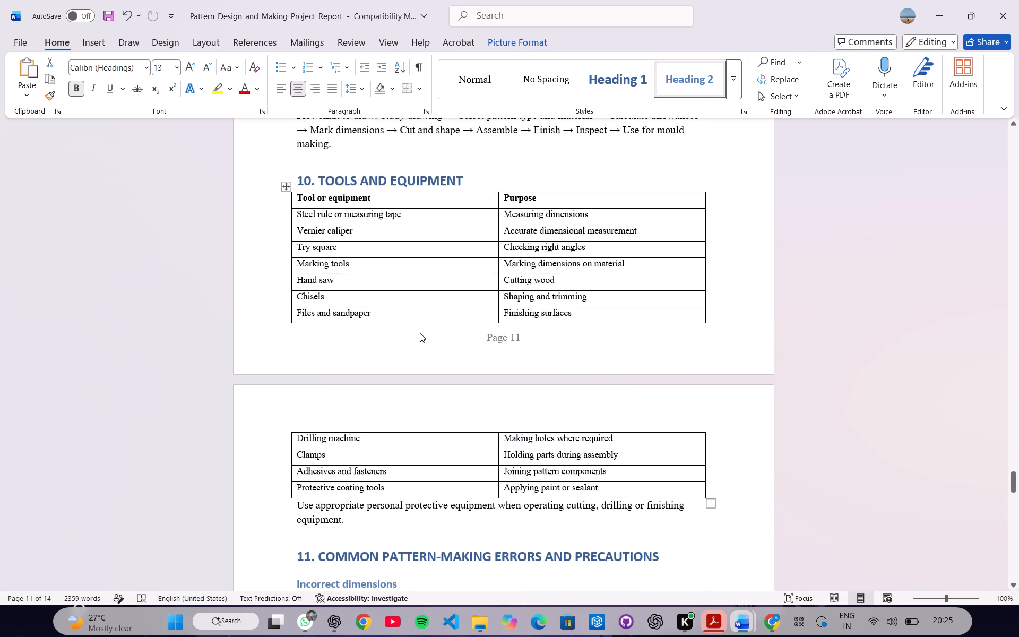
{"action": "scroll", "coordinate": [420, 333], "scroll_direction": "up", "scroll_amount": 5}
{"action": "left_click", "coordinate": [380, 319]}
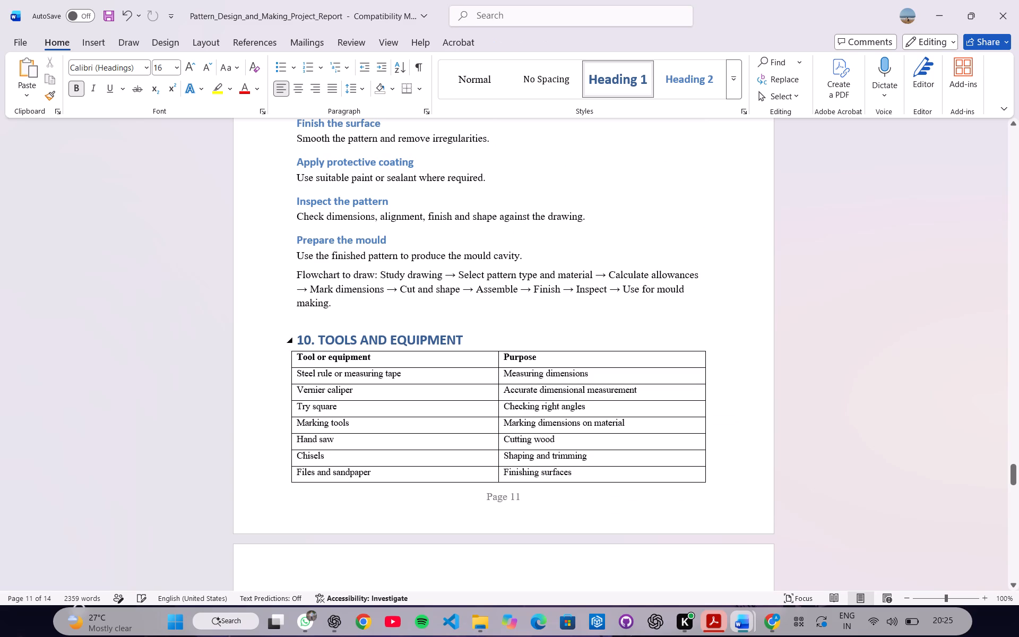
{"action": "left_click", "coordinate": [297, 336]}
{"action": "key", "text": "Return"}
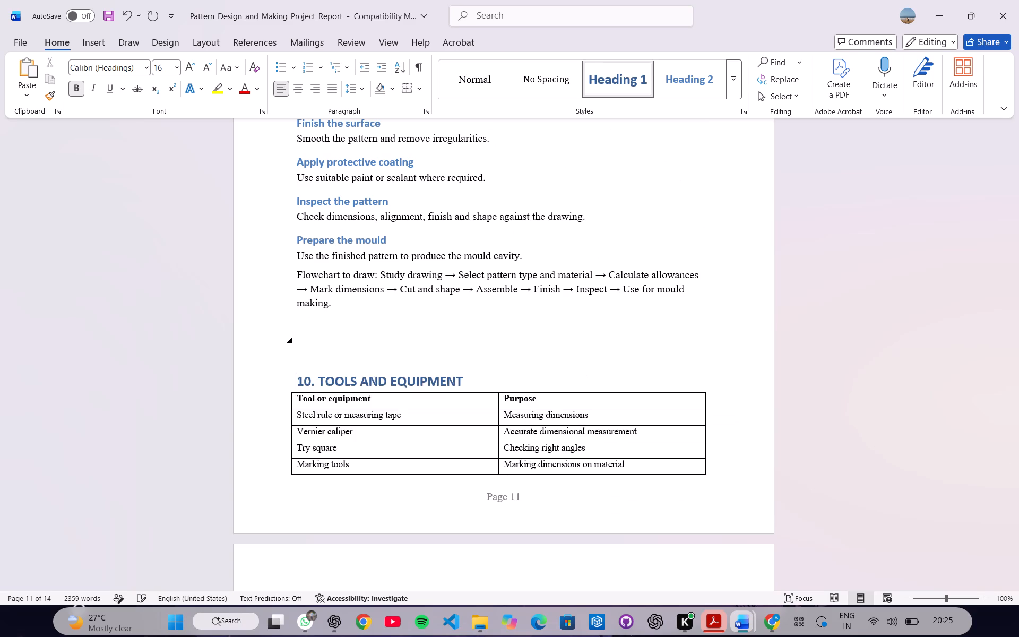
{"action": "key", "text": "Return"}
{"action": "key", "text": "Return"}
Adjust the blank lines above "10. TOOLS AND EQUIPMENT" so the heading starts at the top of page 12, with its table kept whole.
{"action": "scroll", "coordinate": [297, 336], "scroll_direction": "up", "scroll_amount": 7}
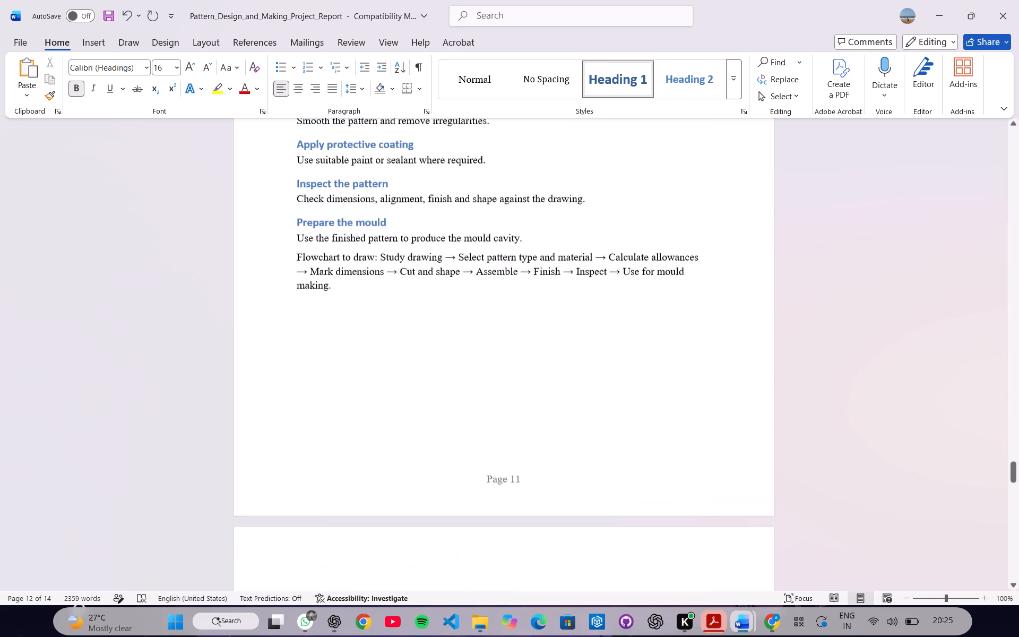
{"action": "scroll", "coordinate": [297, 336], "scroll_direction": "up", "scroll_amount": 15}
{"action": "scroll", "coordinate": [297, 337], "scroll_direction": "down", "scroll_amount": 16}
{"action": "scroll", "coordinate": [296, 341], "scroll_direction": "down", "scroll_amount": 6}
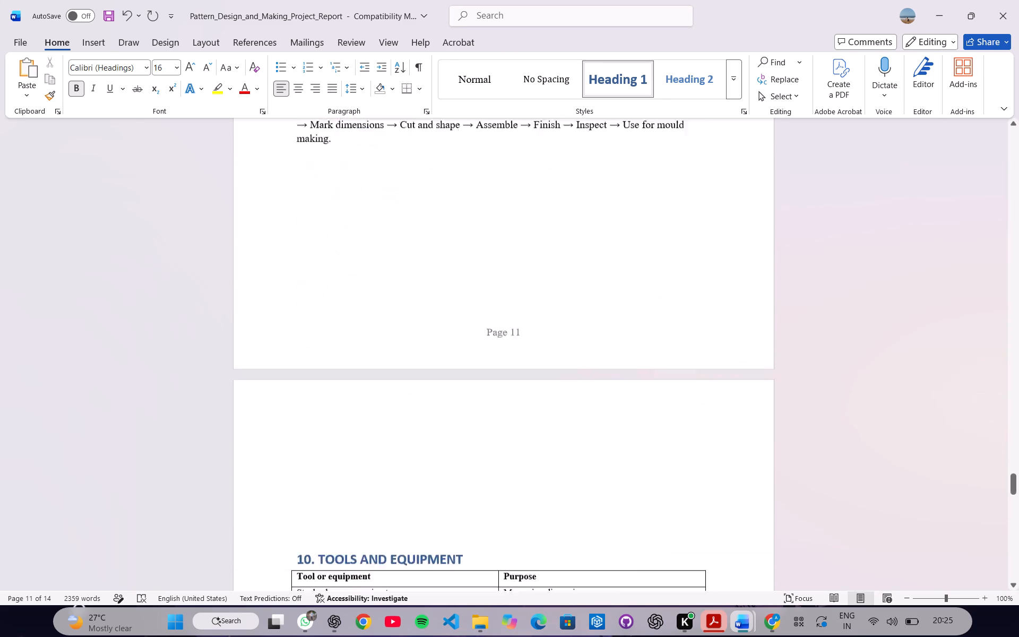
{"action": "scroll", "coordinate": [295, 341], "scroll_direction": "down", "scroll_amount": 10}
{"action": "scroll", "coordinate": [295, 342], "scroll_direction": "up", "scroll_amount": 3}
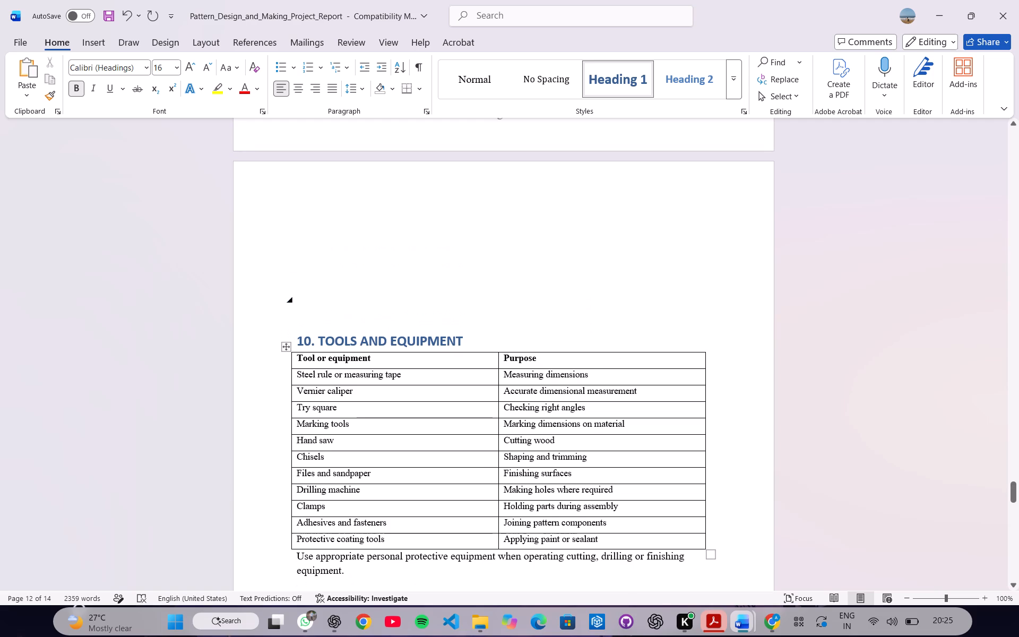
{"action": "left_click", "coordinate": [295, 304]}
{"action": "key", "text": "BackSpace"}
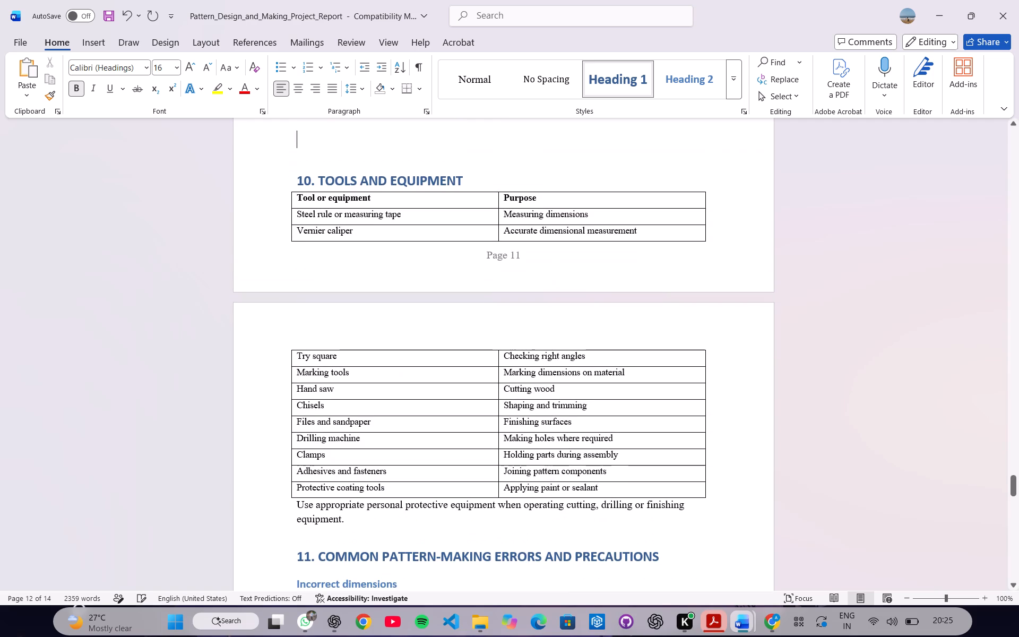
{"action": "key", "text": "Return"}
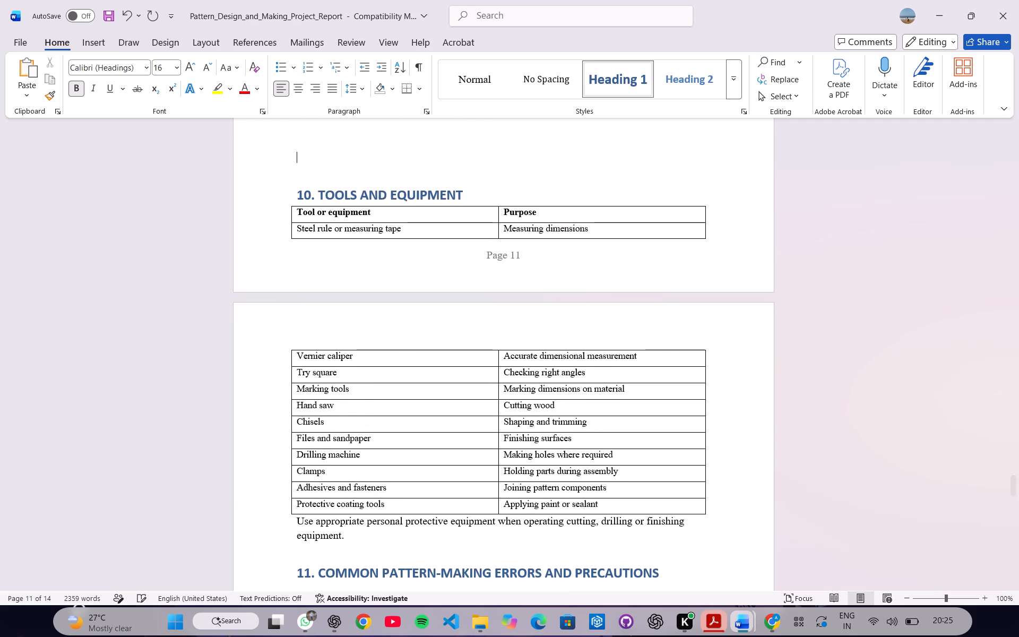
{"action": "key", "text": "Return"}
{"action": "key", "text": "Return"}
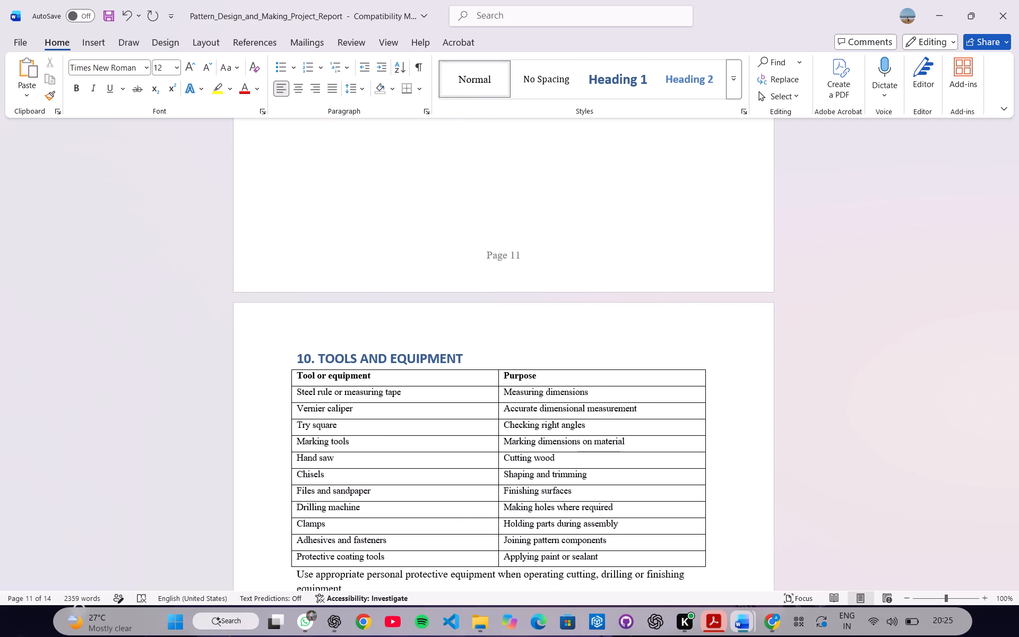
Check how sections 11 and 12 are laid out across the pages following the tools table.
{"action": "scroll", "coordinate": [301, 314], "scroll_direction": "down", "scroll_amount": 19}
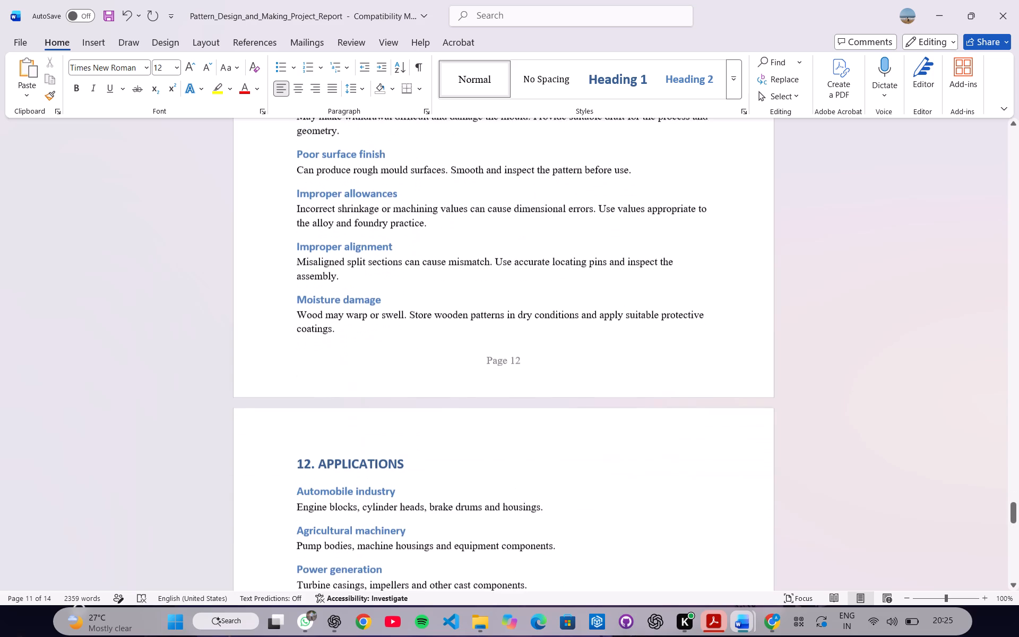
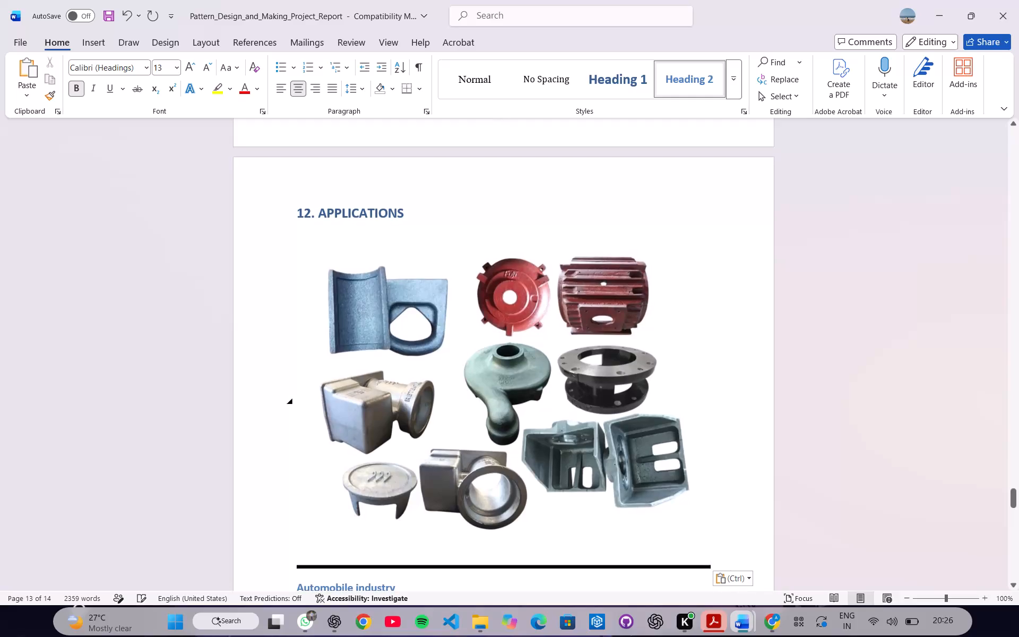
Shrink the casting examples picture under "12. APPLICATIONS" and widen it to about four fifths of the text width, at just over half its original height.
{"action": "left_click", "coordinate": [497, 367]}
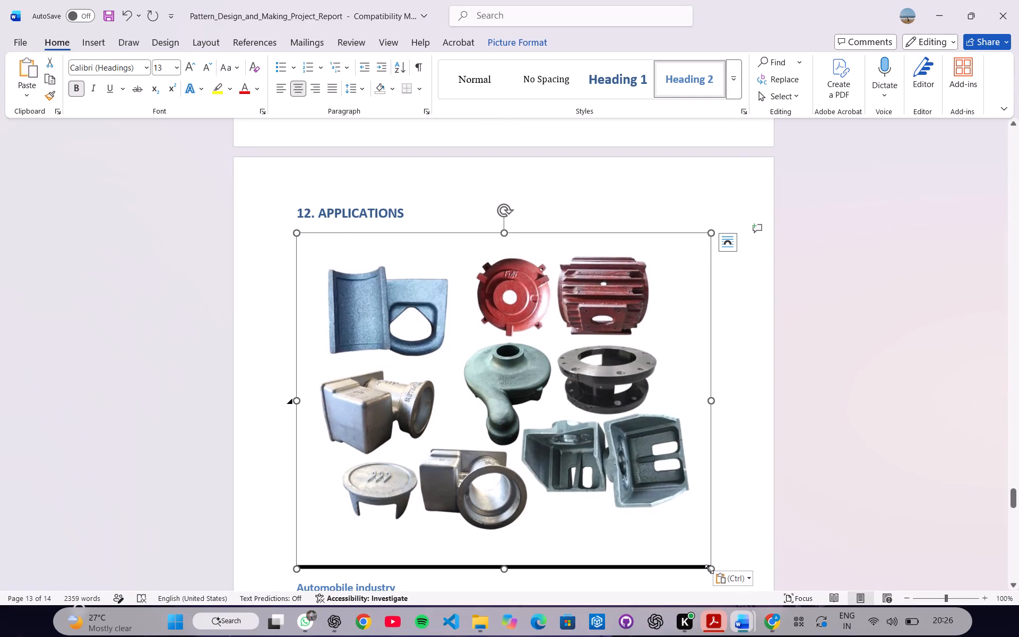
{"action": "left_click_drag", "start_coordinate": [710, 569], "coordinate": [568, 369]}
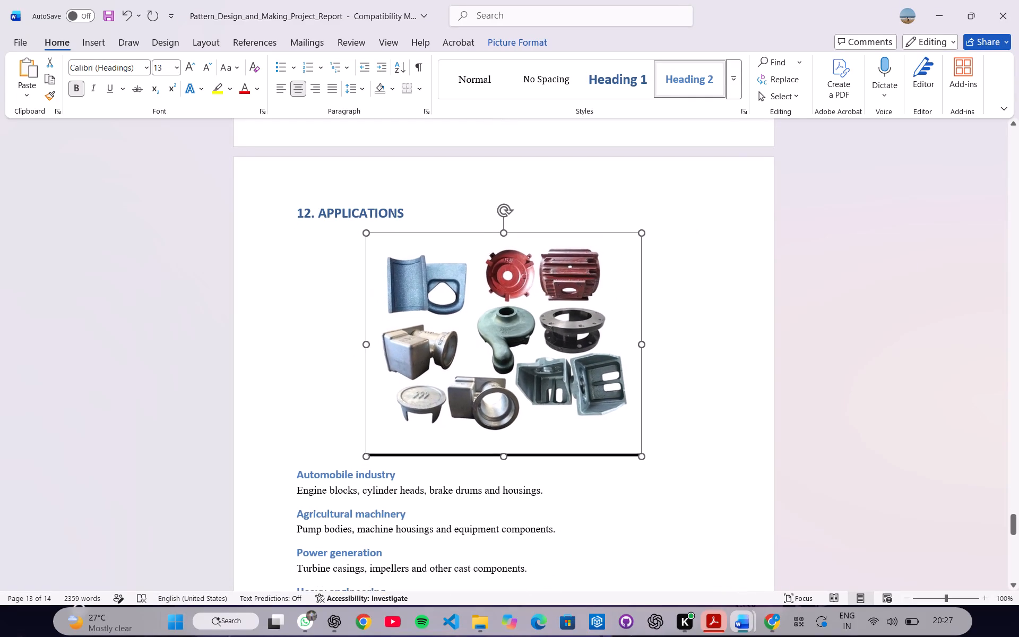
{"action": "left_click_drag", "start_coordinate": [568, 369], "coordinate": [534, 318]}
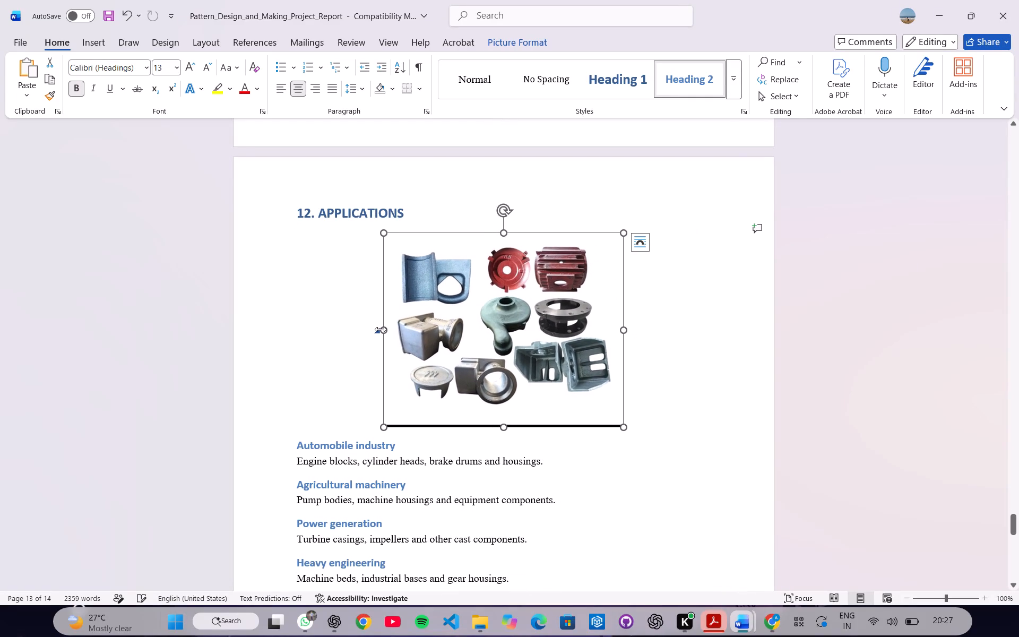
{"action": "left_click_drag", "start_coordinate": [381, 329], "coordinate": [295, 334]}
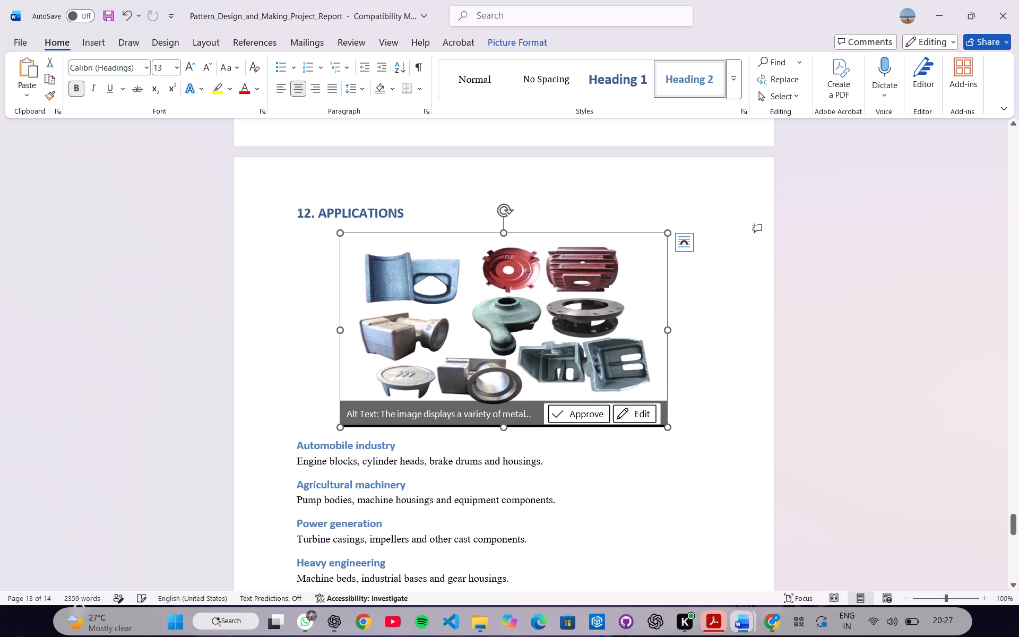
Check the page layout and list numbering from section 12 through "15. REFERENCES".
{"action": "scroll", "coordinate": [638, 365], "scroll_direction": "down", "scroll_amount": 6}
{"action": "left_click", "coordinate": [645, 375]}
{"action": "scroll", "coordinate": [645, 373], "scroll_direction": "down", "scroll_amount": 5}
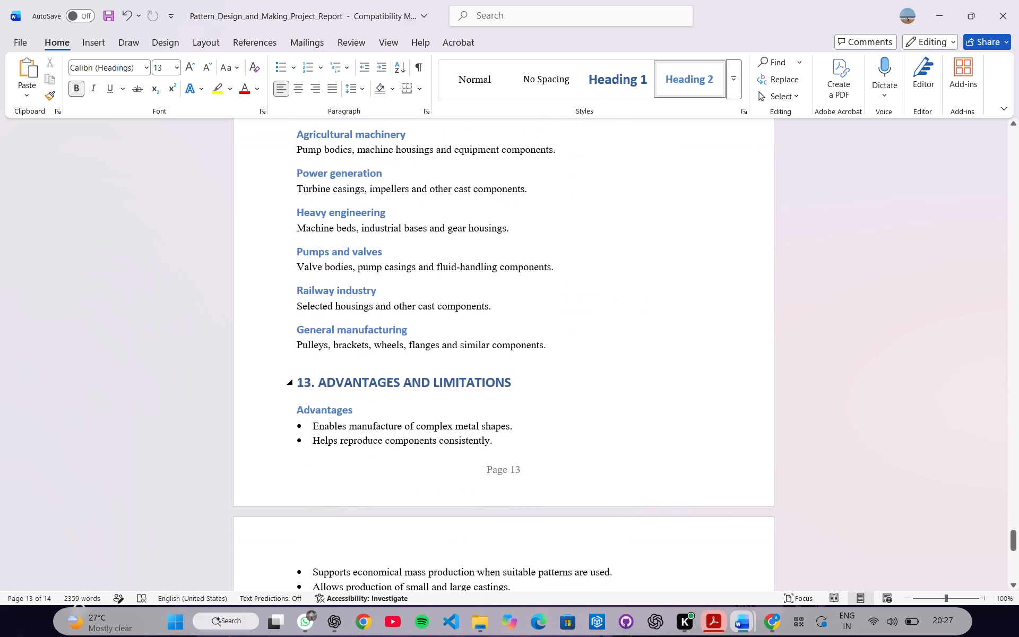
{"action": "scroll", "coordinate": [645, 373], "scroll_direction": "up", "scroll_amount": 7}
{"action": "scroll", "coordinate": [645, 373], "scroll_direction": "down", "scroll_amount": 13}
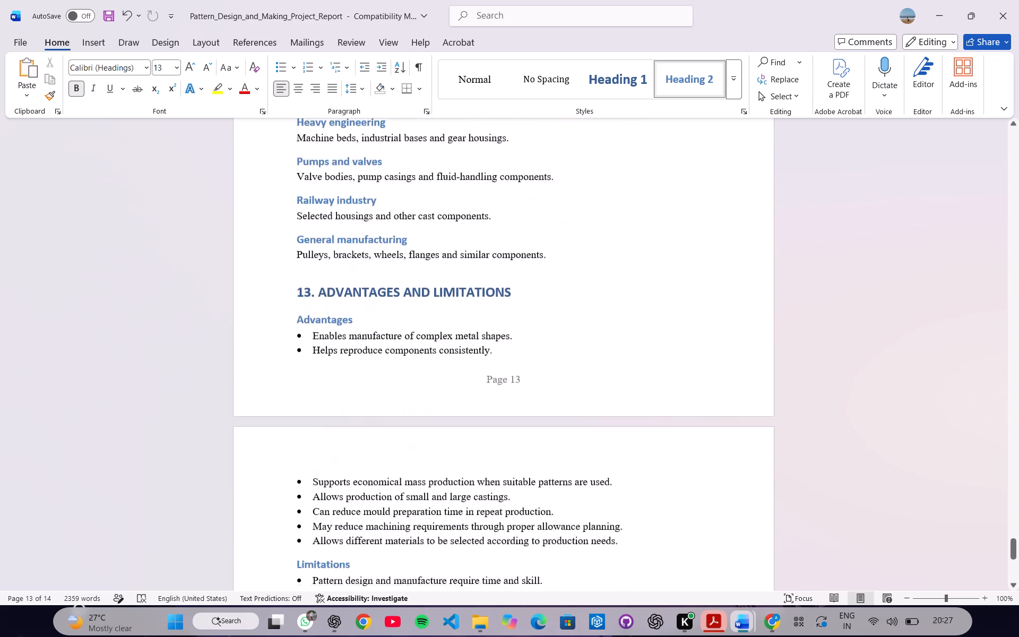
{"action": "scroll", "coordinate": [644, 375], "scroll_direction": "down", "scroll_amount": 2}
{"action": "scroll", "coordinate": [637, 369], "scroll_direction": "up", "scroll_amount": 5}
{"action": "scroll", "coordinate": [636, 368], "scroll_direction": "down", "scroll_amount": 14}
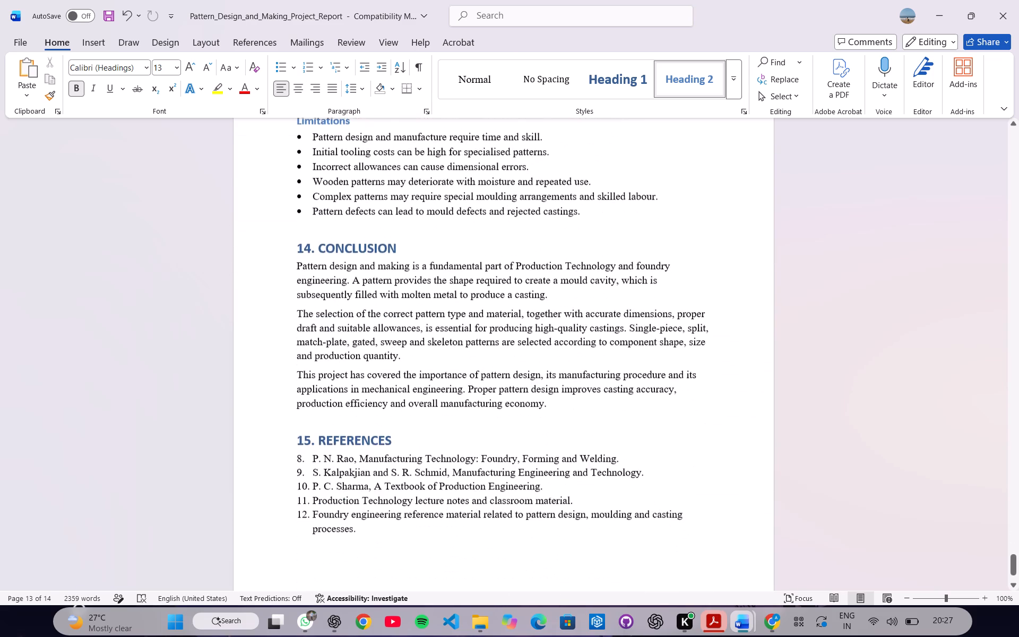
{"action": "scroll", "coordinate": [636, 368], "scroll_direction": "down", "scroll_amount": 12}
{"action": "scroll", "coordinate": [636, 368], "scroll_direction": "up", "scroll_amount": 14}
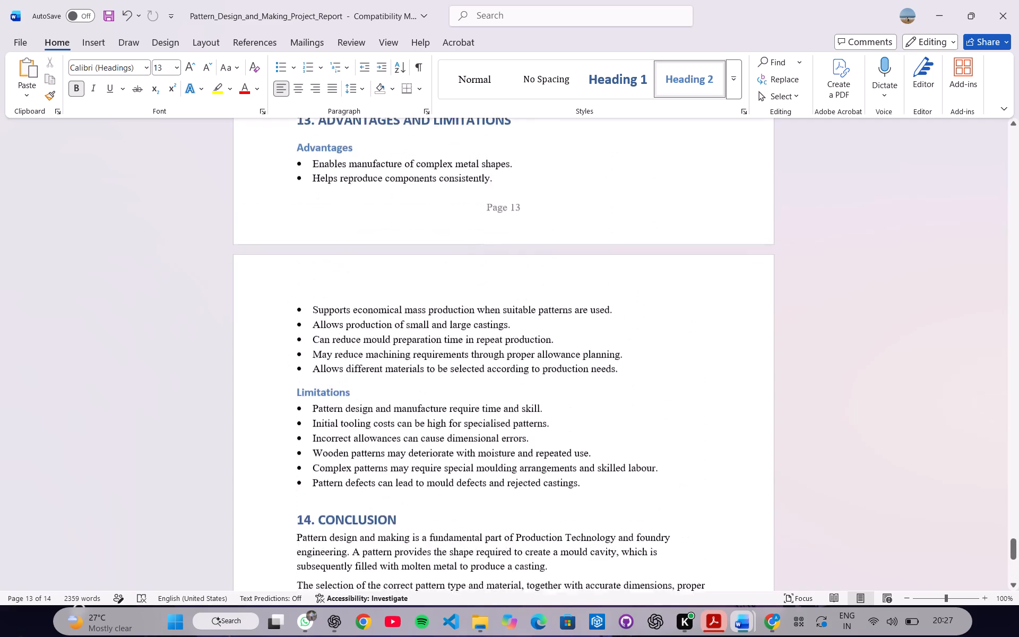
{"action": "scroll", "coordinate": [636, 368], "scroll_direction": "up", "scroll_amount": 8}
{"action": "scroll", "coordinate": [636, 368], "scroll_direction": "down", "scroll_amount": 20}
{"action": "scroll", "coordinate": [636, 368], "scroll_direction": "down", "scroll_amount": 9}
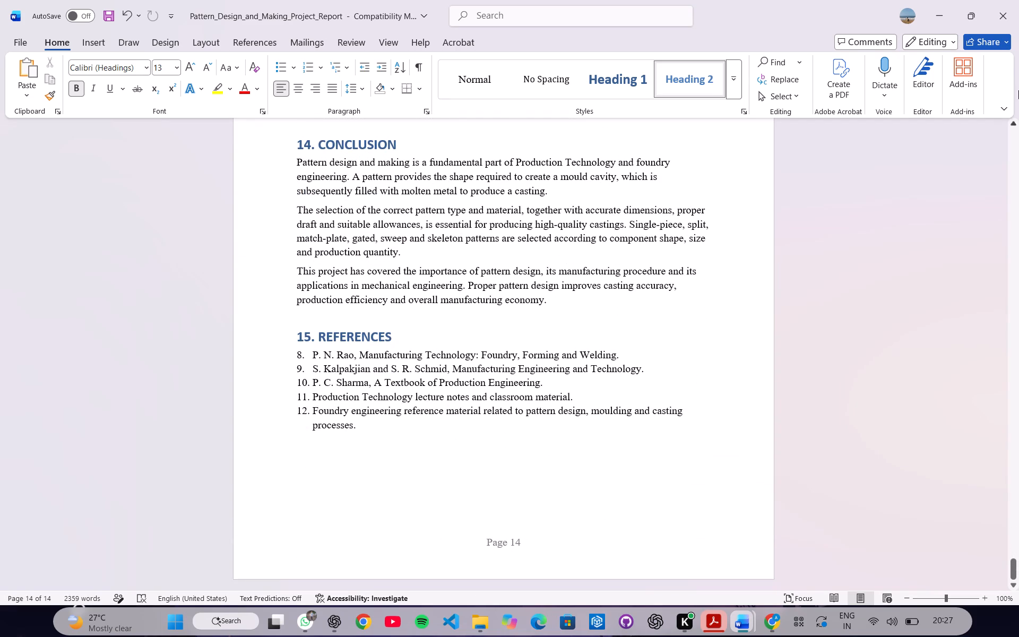
Remove the list numbers 8 to 12 from the five entries under "15. REFERENCES".
{"action": "left_click", "coordinate": [303, 355]}
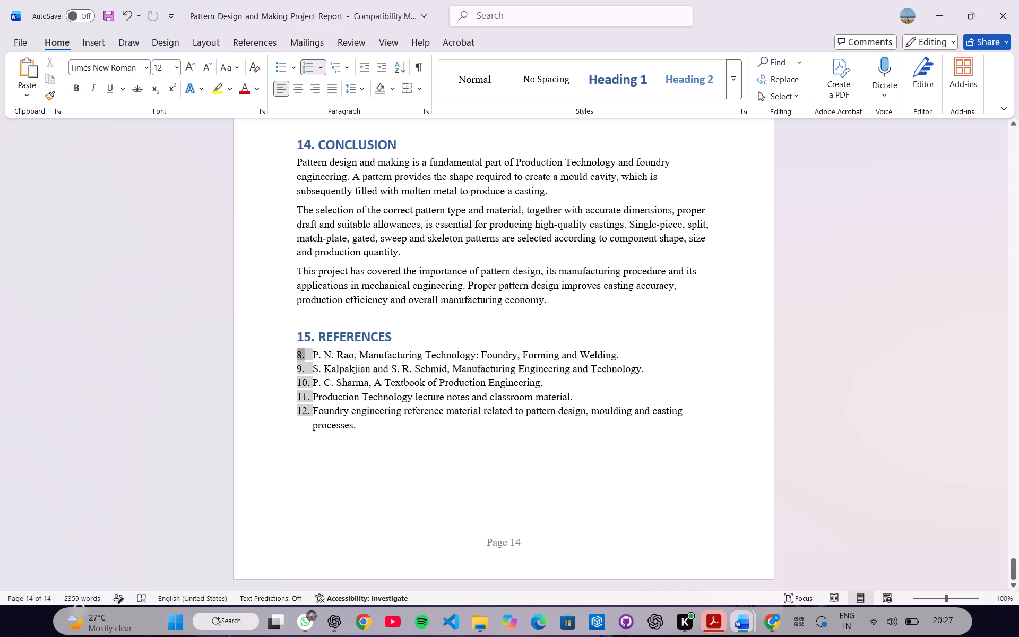
{"action": "key", "text": "Delete"}
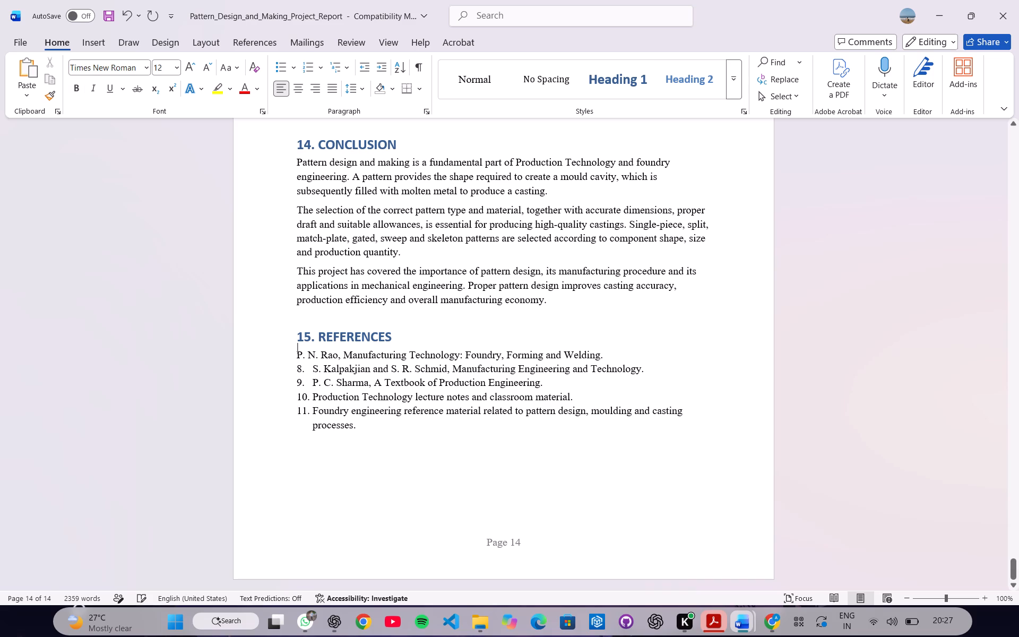
{"action": "left_click", "coordinate": [305, 372]}
{"action": "key", "text": "BackSpace"}
{"action": "key", "text": "Down"}
{"action": "key", "text": "BackSpace"}
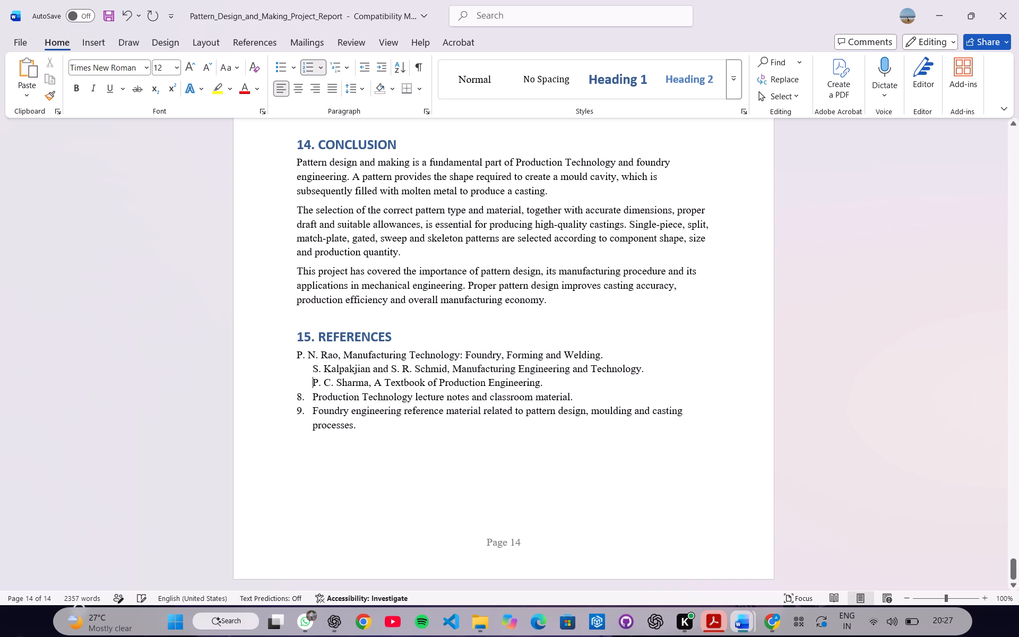
{"action": "key", "text": "Down"}
{"action": "key", "text": "BackSpace"}
{"action": "key", "text": "BackSpace"}
{"action": "key", "text": "Down"}
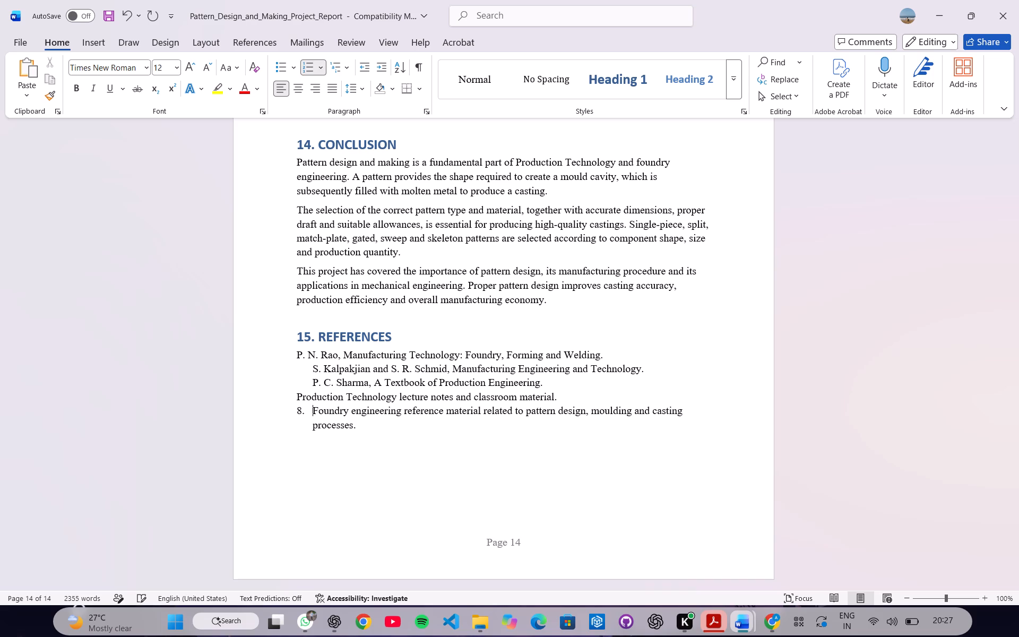
{"action": "key", "text": "BackSpace"}
{"action": "key", "text": "BackSpace"}
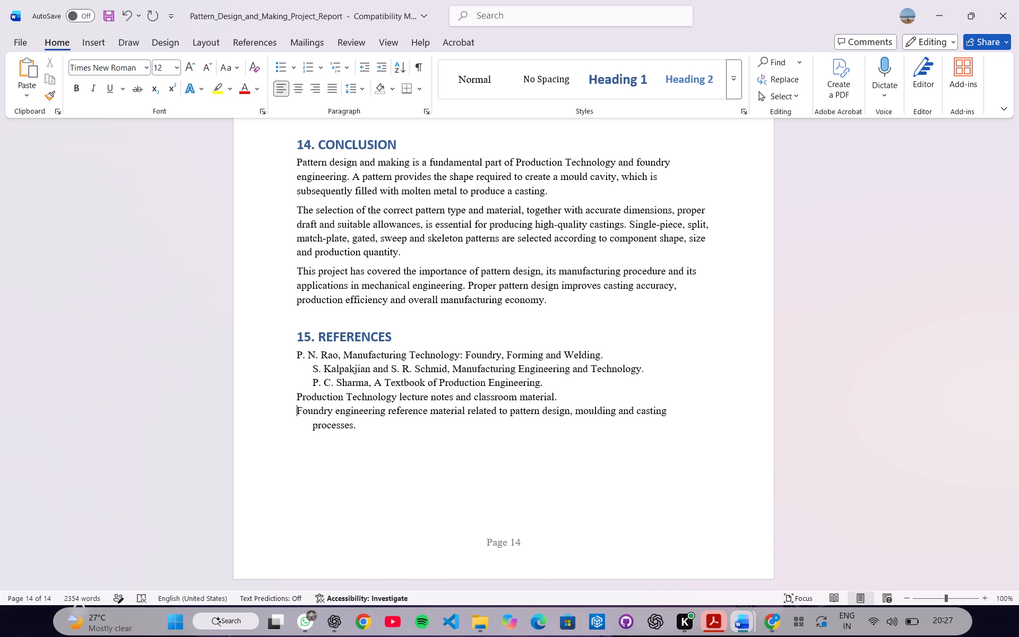
Remove the leftover indent from the second and third references so they align with the text margin.
{"action": "key", "text": "Up"}
{"action": "key", "text": "Up"}
{"action": "key", "text": "Up"}
{"action": "key", "text": "BackSpace"}
{"action": "key", "text": "Down"}
{"action": "key", "text": "BackSpace"}
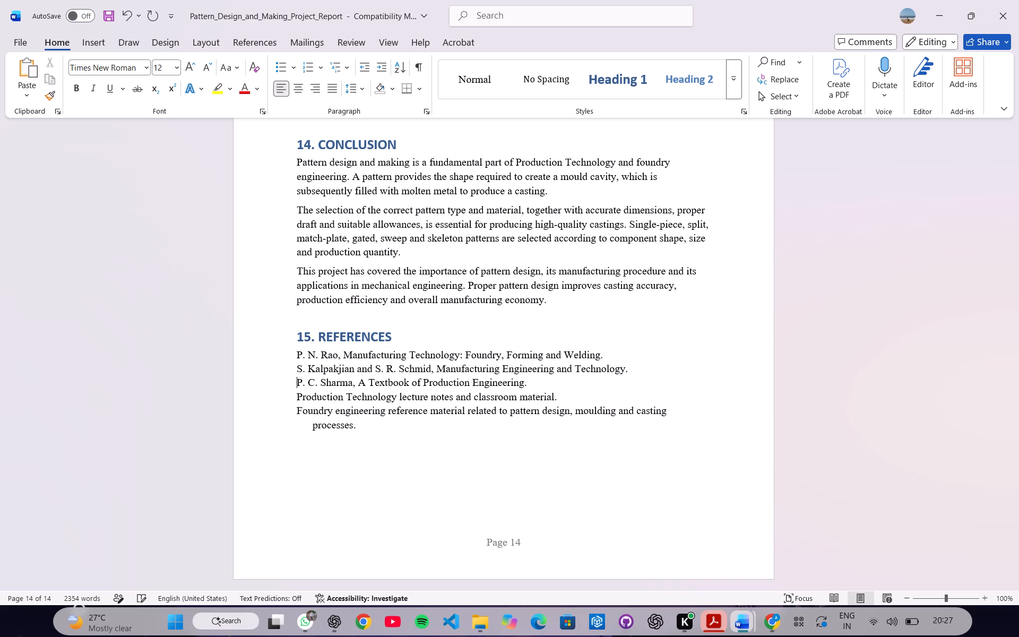
Apply automatic numbering starting at 1 to the first reference, "Manufacturing Technology: Foundry, Forming and Welding".
{"action": "left_click", "coordinate": [295, 352]}
{"action": "left_click", "coordinate": [306, 62]}
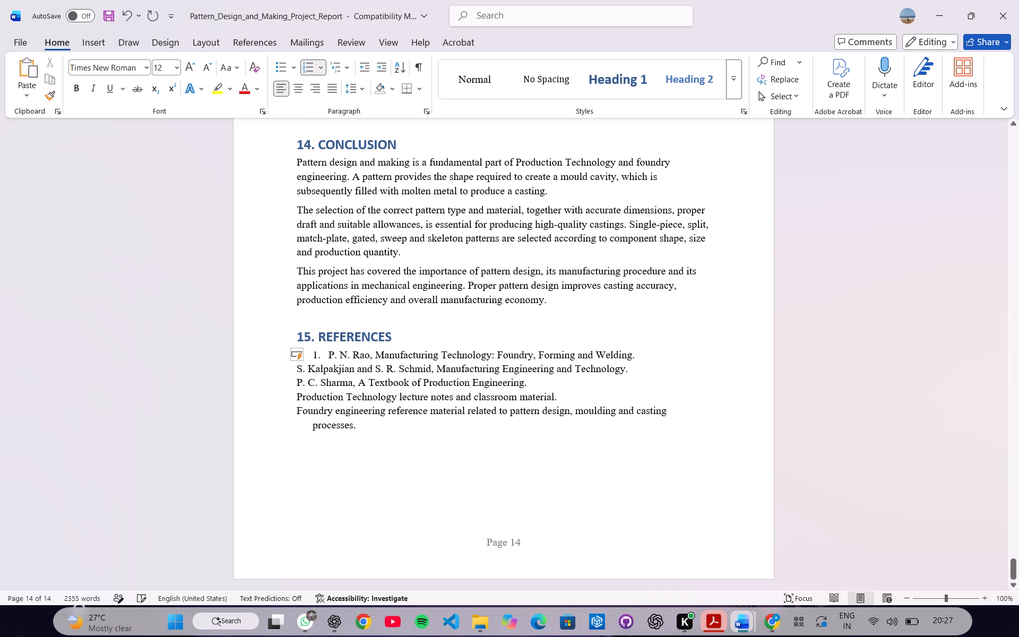
{"action": "left_click", "coordinate": [310, 355]}
{"action": "double_click", "coordinate": [310, 355]}
{"action": "left_click", "coordinate": [335, 353]}
Bring the second and third references into the new numbered list as items 2 and 3.
{"action": "left_click", "coordinate": [297, 371]}
{"action": "key", "text": "BackSpace"}
{"action": "key", "text": "BackSpace"}
{"action": "key", "text": "Return"}
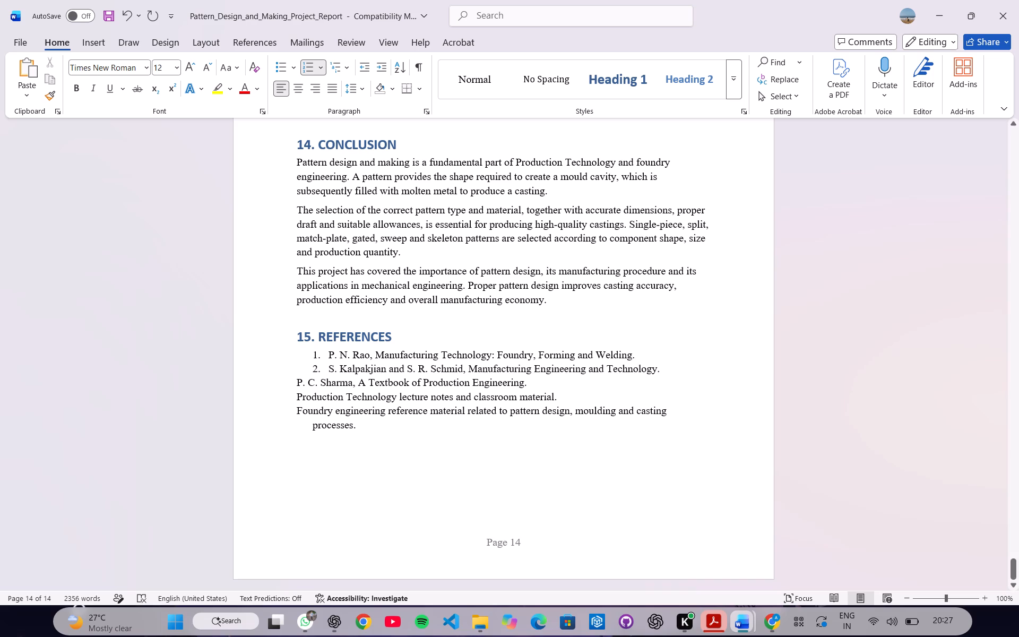
{"action": "left_click", "coordinate": [293, 384]}
{"action": "key", "text": "BackSpace"}
{"action": "key", "text": "BackSpace"}
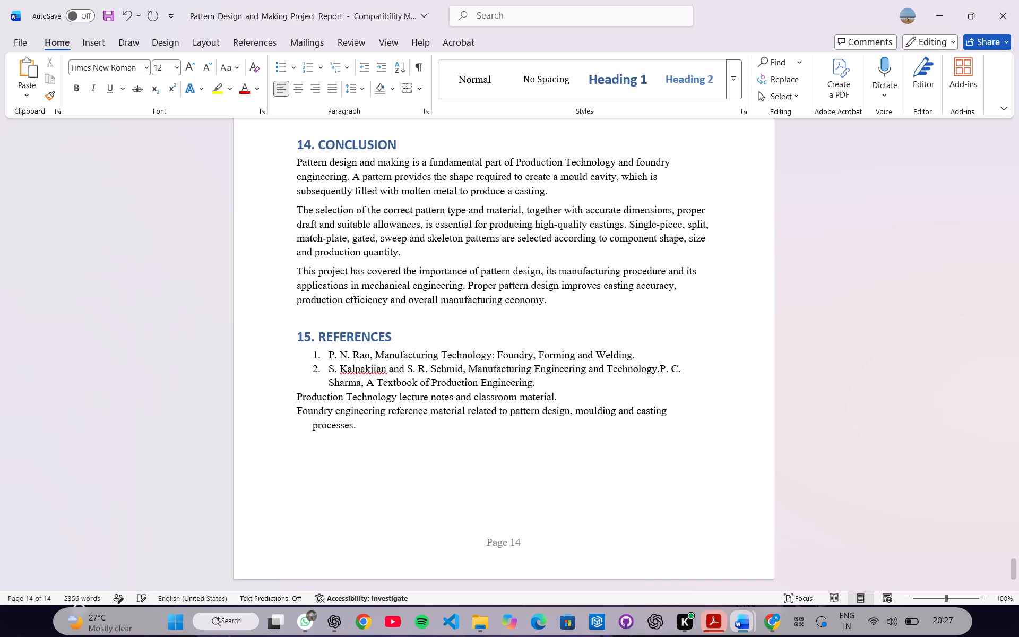
{"action": "key", "text": "Return"}
Add the lecture notes and foundry engineering reference entries to the numbered list as items 4 and 5.
{"action": "left_click", "coordinate": [291, 398]}
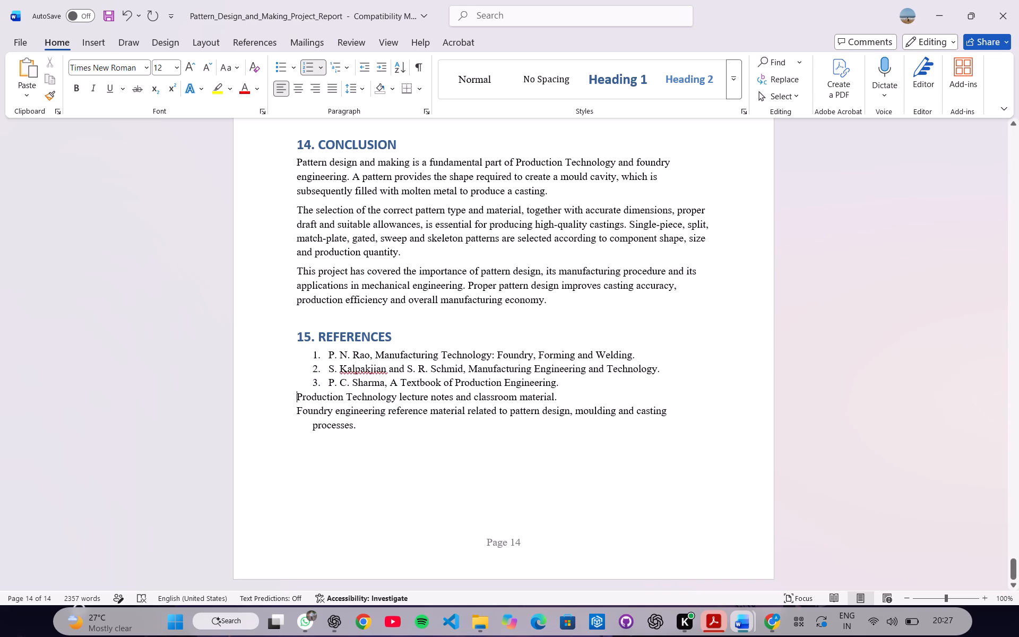
{"action": "key", "text": "BackSpace"}
{"action": "key", "text": "BackSpace"}
{"action": "key", "text": "Return"}
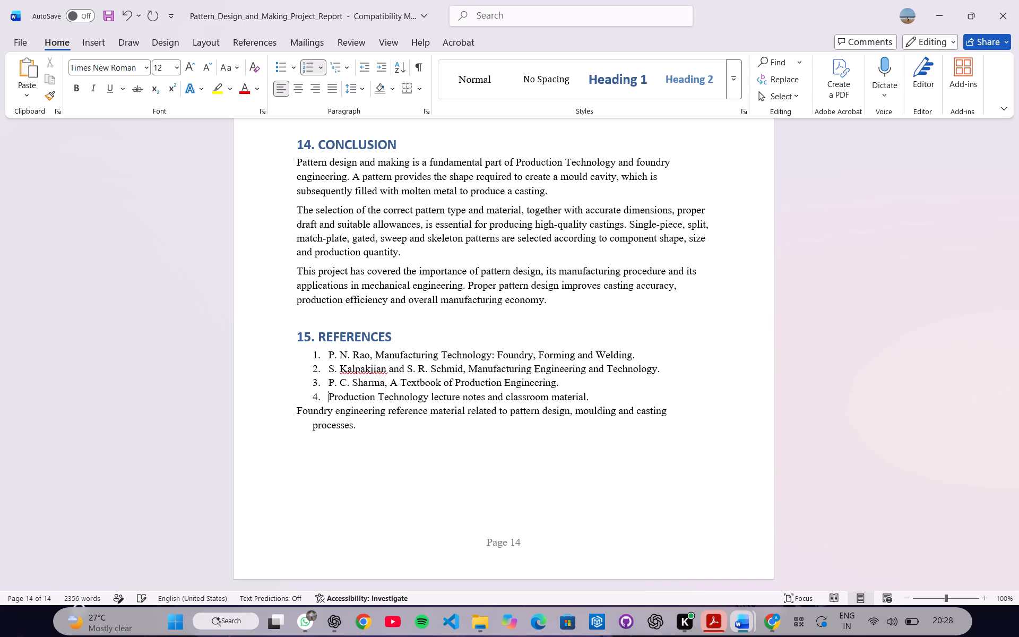
{"action": "left_click", "coordinate": [296, 409]}
{"action": "key", "text": "BackSpace"}
{"action": "key", "text": "BackSpace"}
{"action": "key", "text": "Return"}
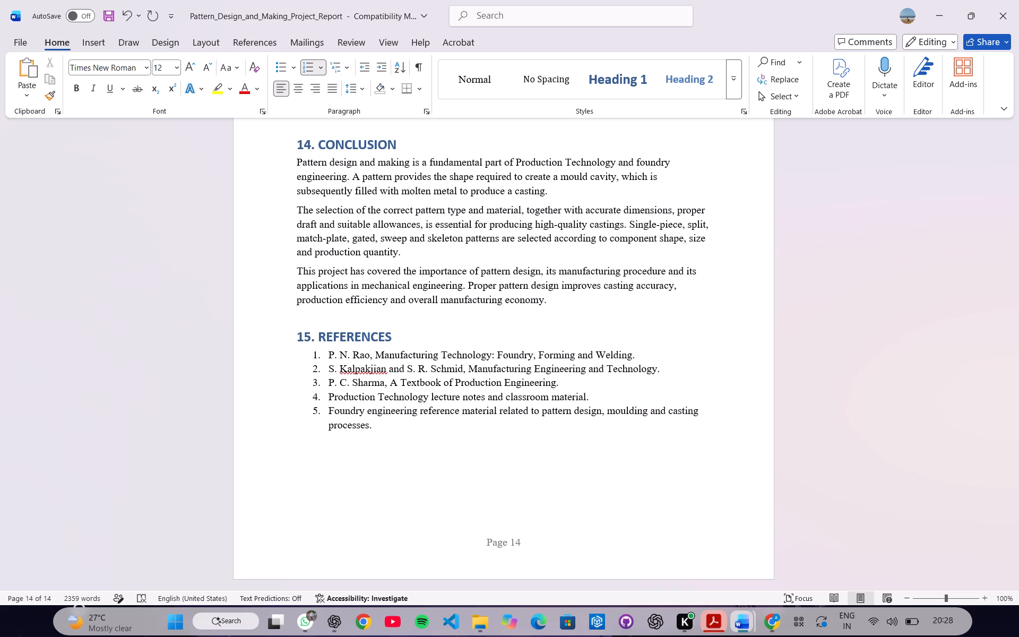
Review the report backwards from the references to section 3, checking headings, diagrams and page breaks.
{"action": "scroll", "coordinate": [349, 400], "scroll_direction": "up", "scroll_amount": 14}
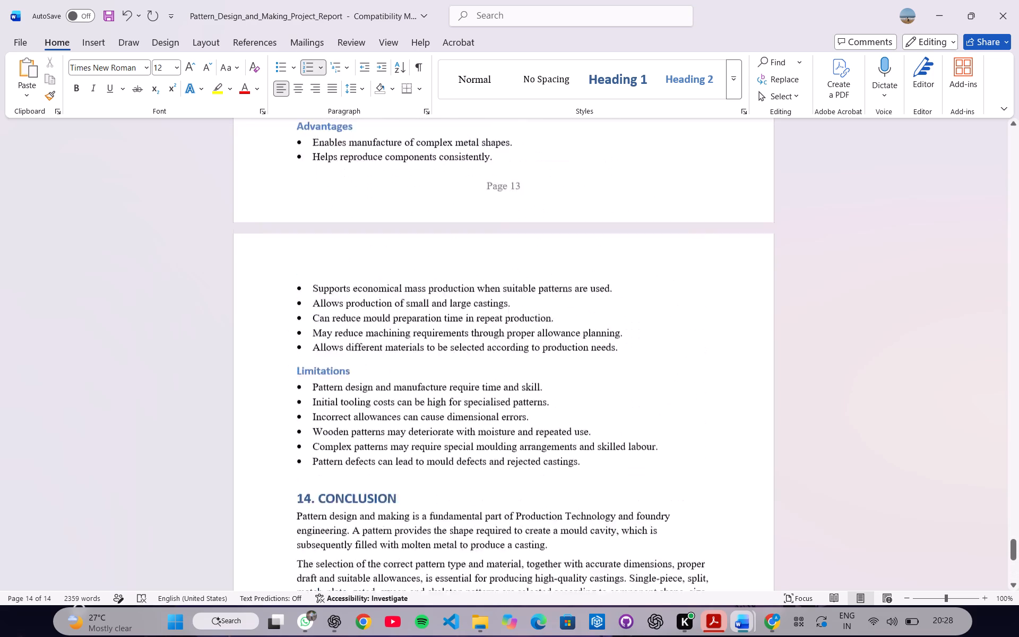
{"action": "scroll", "coordinate": [349, 400], "scroll_direction": "up", "scroll_amount": 19}
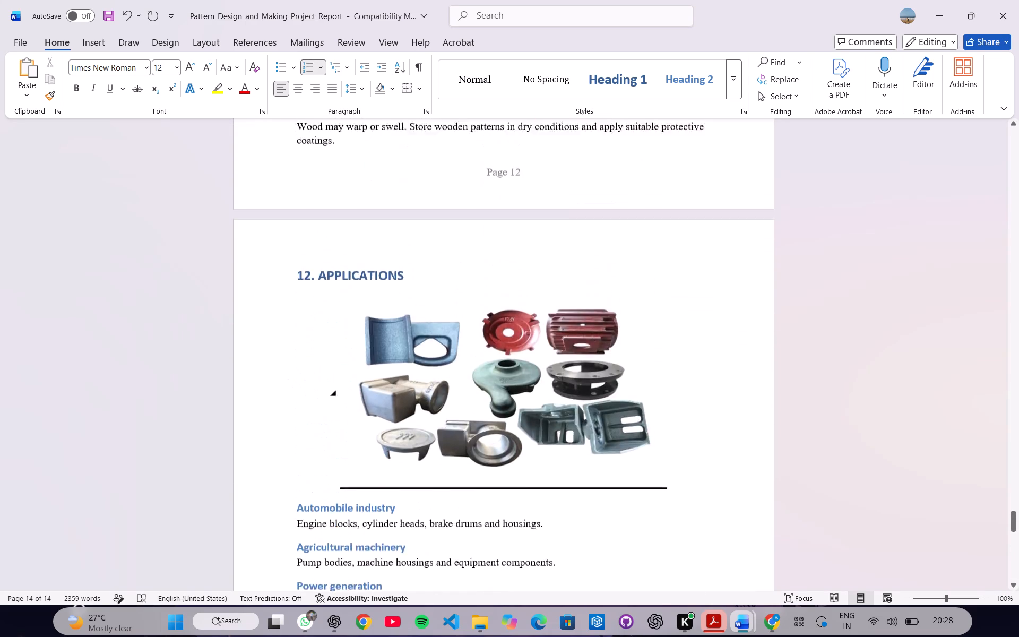
{"action": "scroll", "coordinate": [350, 400], "scroll_direction": "up", "scroll_amount": 5}
{"action": "scroll", "coordinate": [350, 400], "scroll_direction": "up", "scroll_amount": 20}
{"action": "scroll", "coordinate": [350, 400], "scroll_direction": "up", "scroll_amount": 7}
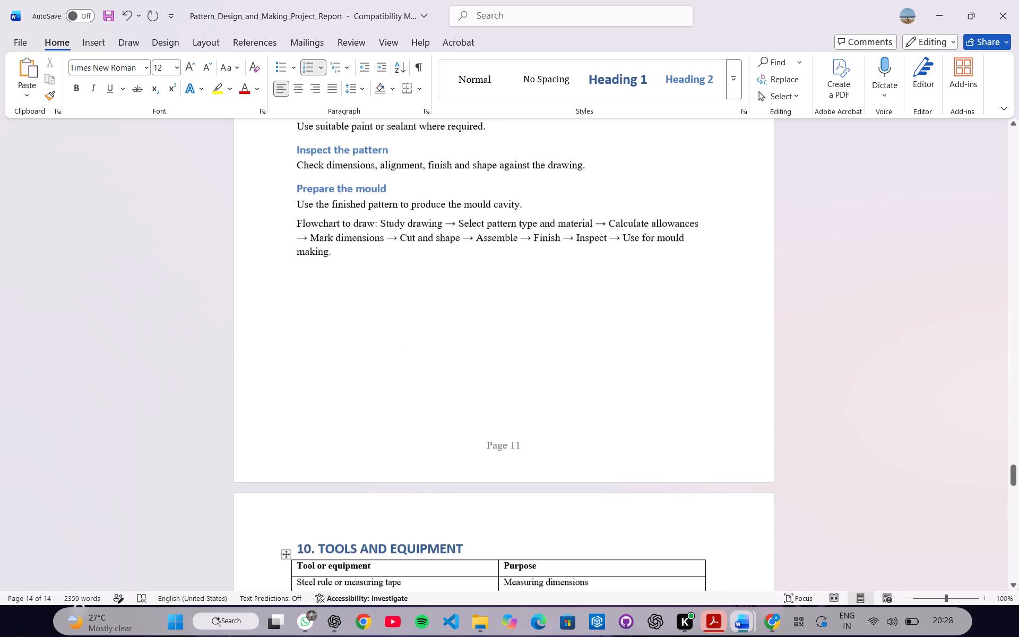
{"action": "scroll", "coordinate": [350, 399], "scroll_direction": "up", "scroll_amount": 14}
{"action": "scroll", "coordinate": [350, 399], "scroll_direction": "up", "scroll_amount": 14}
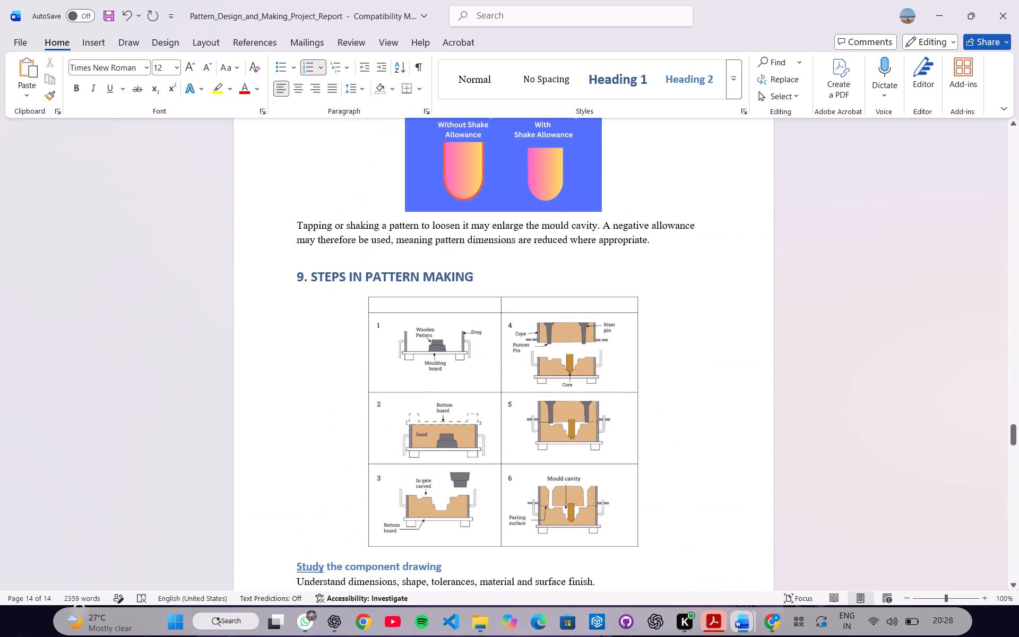
{"action": "scroll", "coordinate": [350, 399], "scroll_direction": "up", "scroll_amount": 20}
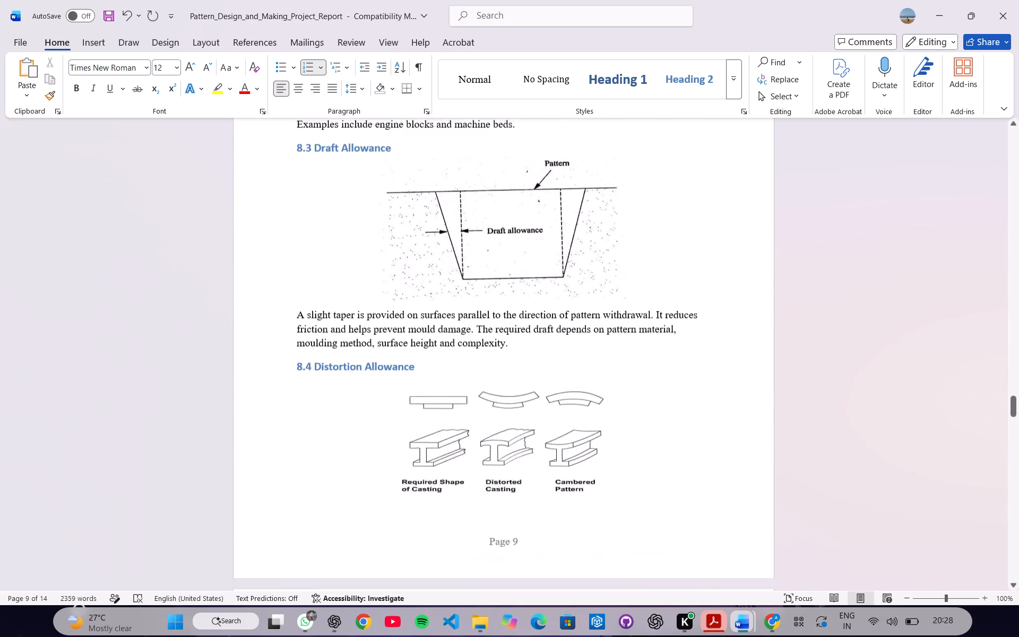
{"action": "scroll", "coordinate": [350, 398], "scroll_direction": "up", "scroll_amount": 14}
{"action": "scroll", "coordinate": [350, 398], "scroll_direction": "up", "scroll_amount": 20}
{"action": "scroll", "coordinate": [350, 398], "scroll_direction": "up", "scroll_amount": 2}
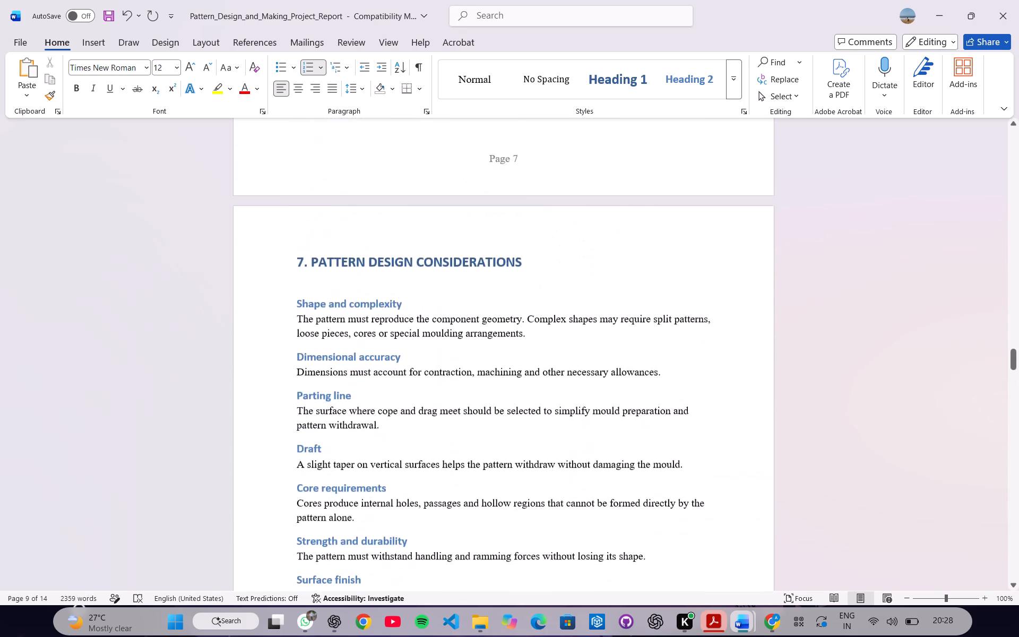
{"action": "scroll", "coordinate": [350, 399], "scroll_direction": "up", "scroll_amount": 14}
{"action": "scroll", "coordinate": [350, 399], "scroll_direction": "up", "scroll_amount": 19}
{"action": "scroll", "coordinate": [350, 399], "scroll_direction": "up", "scroll_amount": 5}
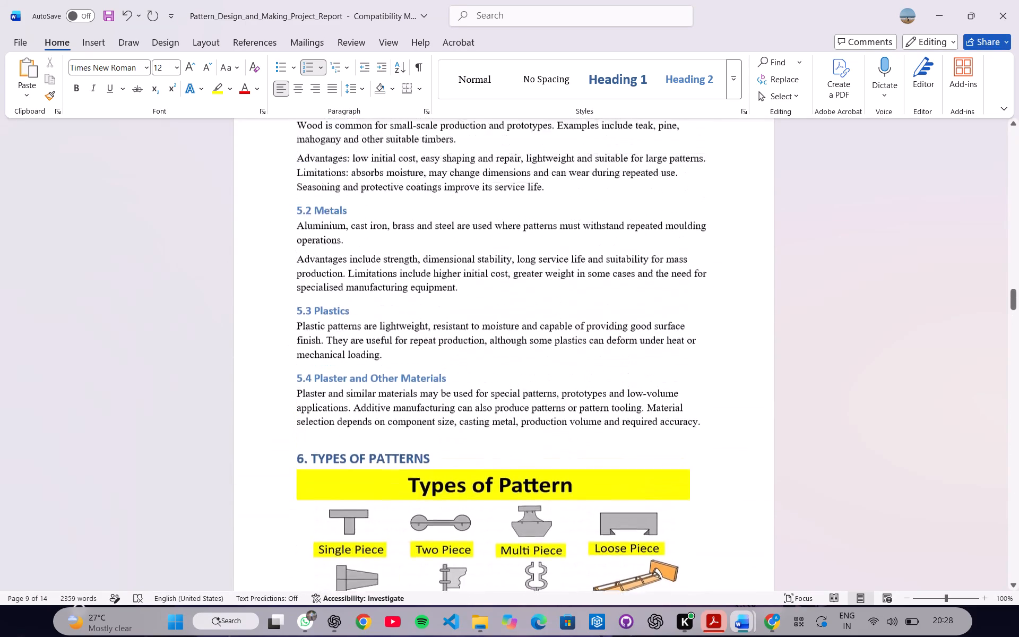
{"action": "scroll", "coordinate": [350, 399], "scroll_direction": "up", "scroll_amount": 15}
{"action": "scroll", "coordinate": [350, 399], "scroll_direction": "up", "scroll_amount": 9}
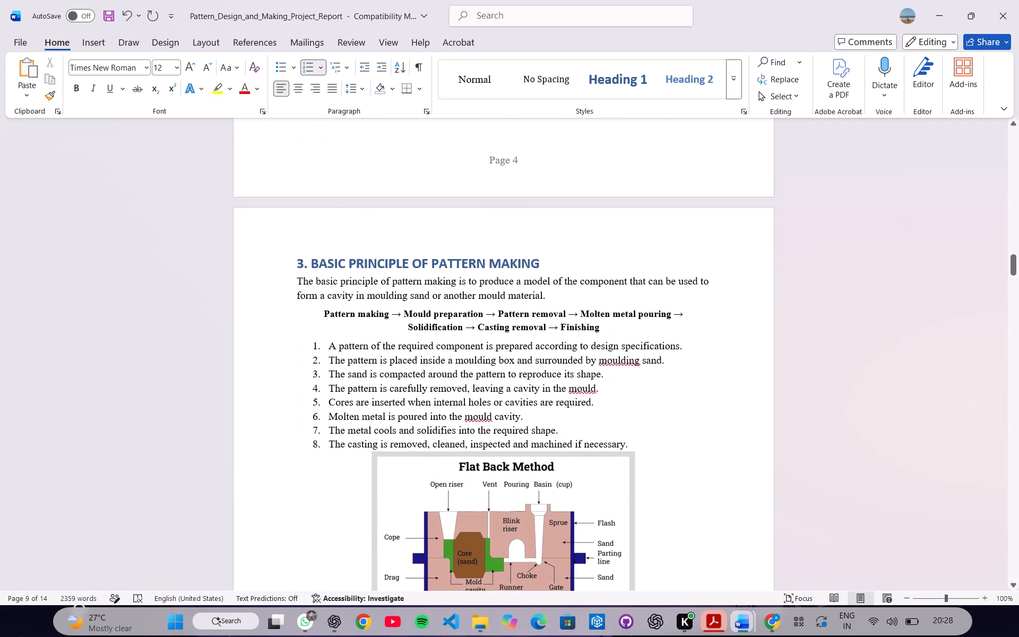
Examine the objectives and basic principle sections, comparing their numbered lists and checking the Flat Back Method diagram's placement.
{"action": "scroll", "coordinate": [350, 400], "scroll_direction": "down", "scroll_amount": 6}
{"action": "scroll", "coordinate": [350, 401], "scroll_direction": "up", "scroll_amount": 7}
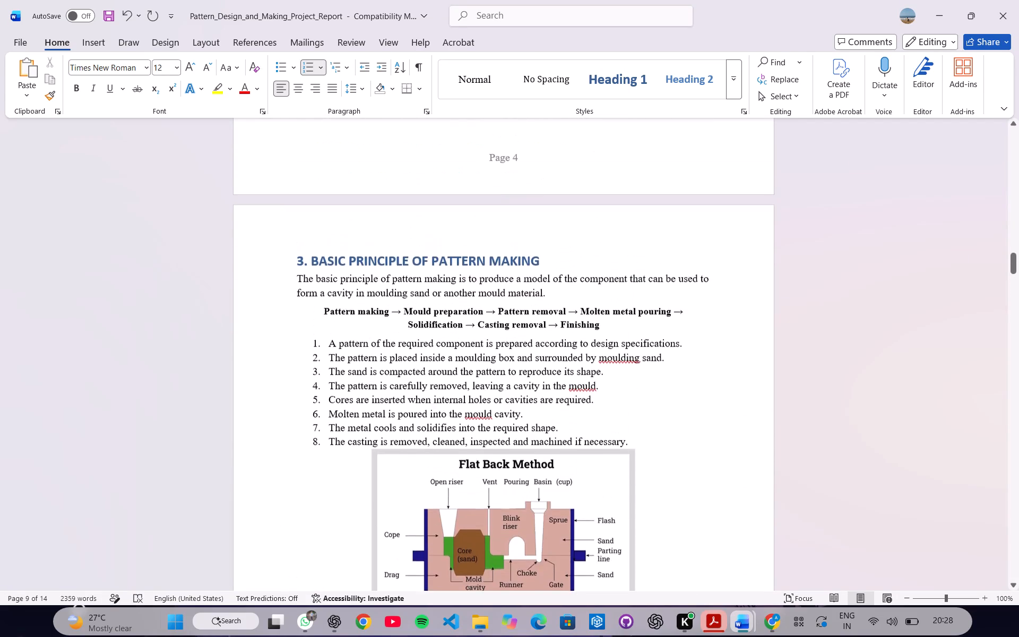
{"action": "scroll", "coordinate": [351, 401], "scroll_direction": "up", "scroll_amount": 14}
{"action": "scroll", "coordinate": [351, 401], "scroll_direction": "down", "scroll_amount": 14}
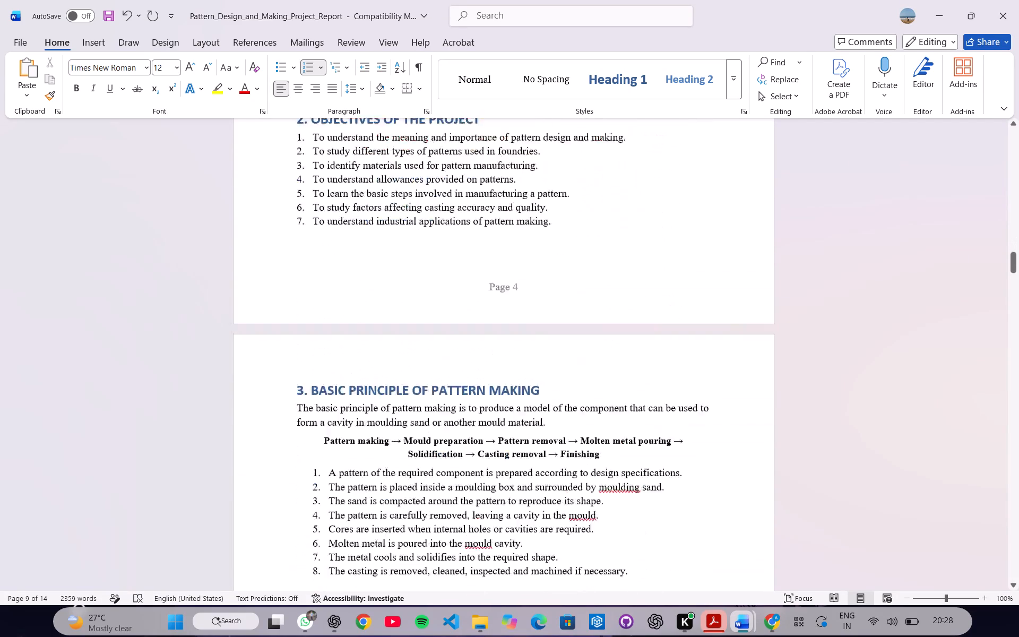
{"action": "scroll", "coordinate": [351, 401], "scroll_direction": "down", "scroll_amount": 8}
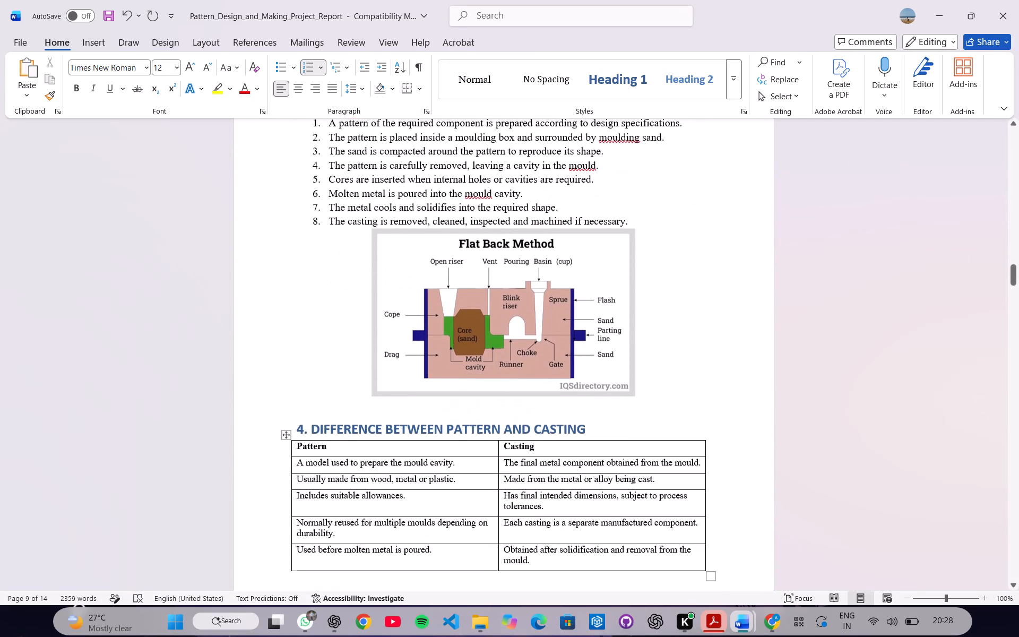
{"action": "scroll", "coordinate": [351, 401], "scroll_direction": "up", "scroll_amount": 3}
{"action": "scroll", "coordinate": [351, 401], "scroll_direction": "down", "scroll_amount": 3}
{"action": "scroll", "coordinate": [351, 401], "scroll_direction": "up", "scroll_amount": 14}
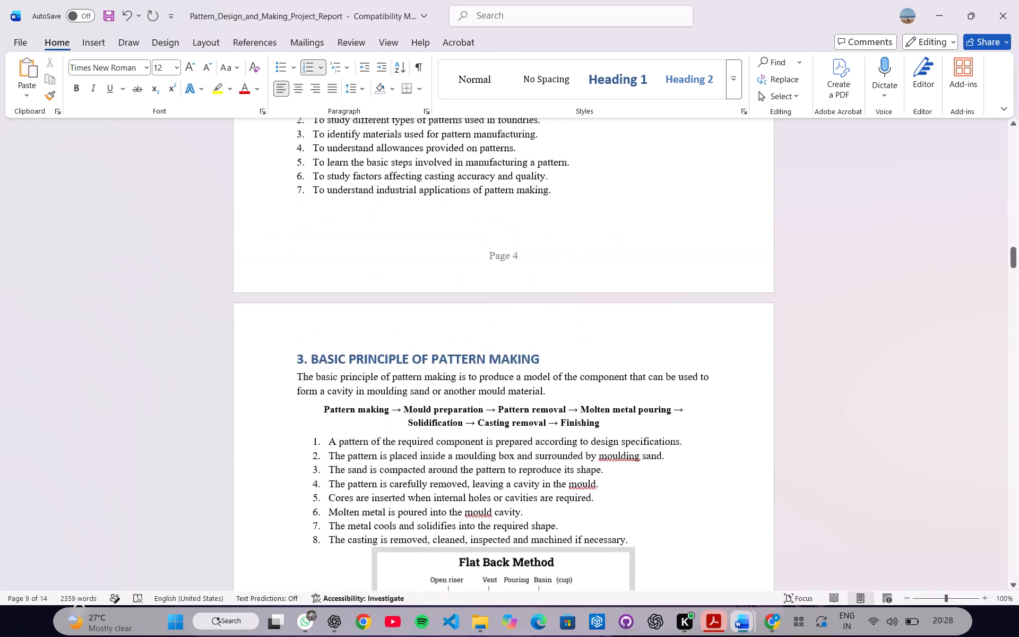
{"action": "scroll", "coordinate": [351, 402], "scroll_direction": "up", "scroll_amount": 1}
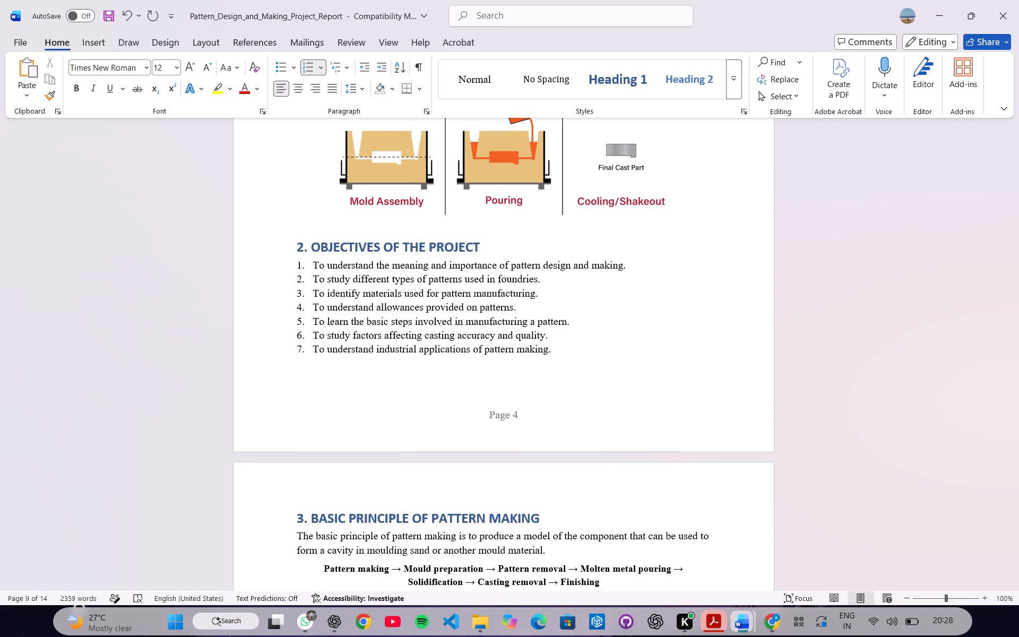
Review the introduction, index, abstract, acknowledgement, certificate and cover pages for heading style and layout.
{"action": "scroll", "coordinate": [351, 402], "scroll_direction": "up", "scroll_amount": 13}
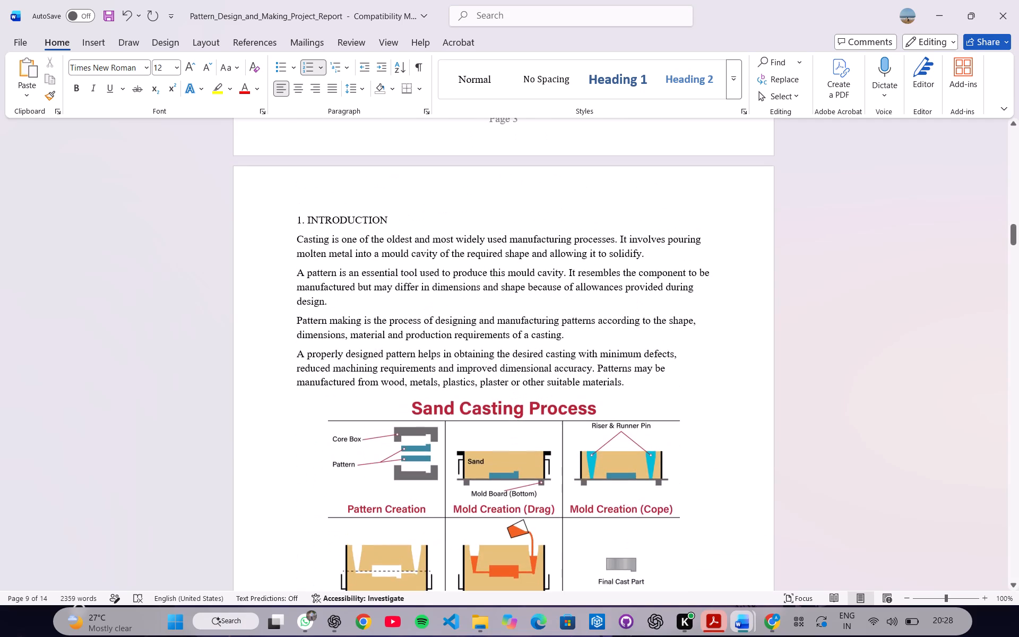
{"action": "scroll", "coordinate": [420, 371], "scroll_direction": "up", "scroll_amount": 14}
{"action": "scroll", "coordinate": [411, 373], "scroll_direction": "up", "scroll_amount": 14}
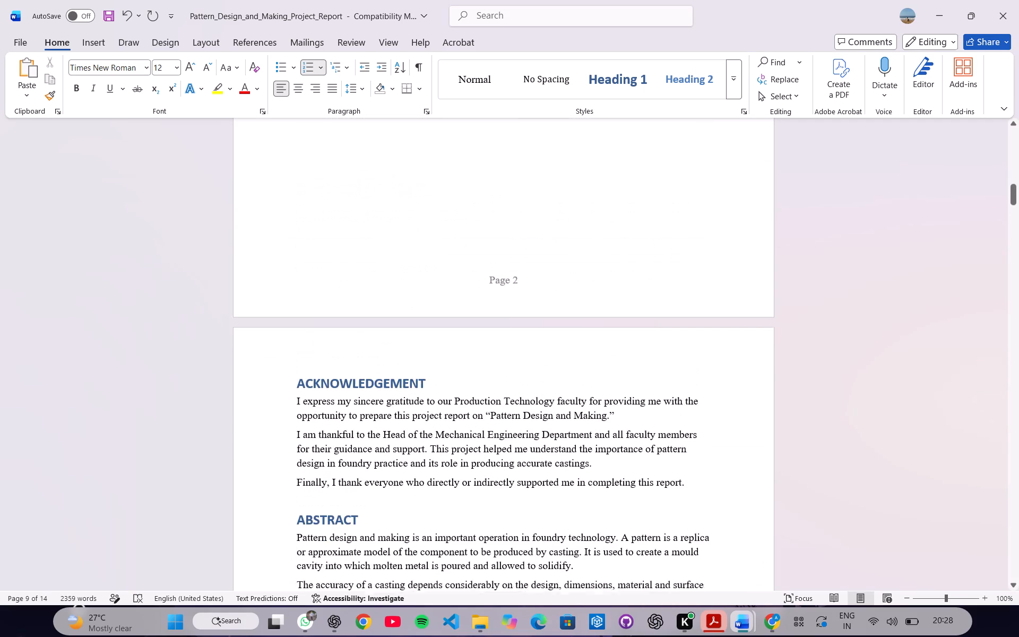
{"action": "scroll", "coordinate": [402, 377], "scroll_direction": "up", "scroll_amount": 19}
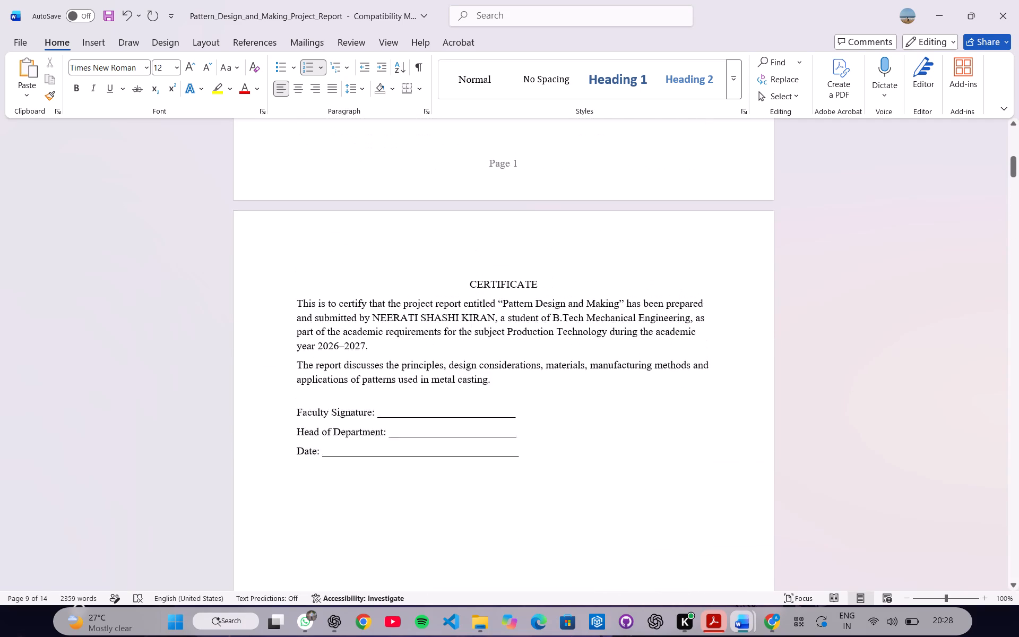
{"action": "scroll", "coordinate": [422, 399], "scroll_direction": "up", "scroll_amount": 6}
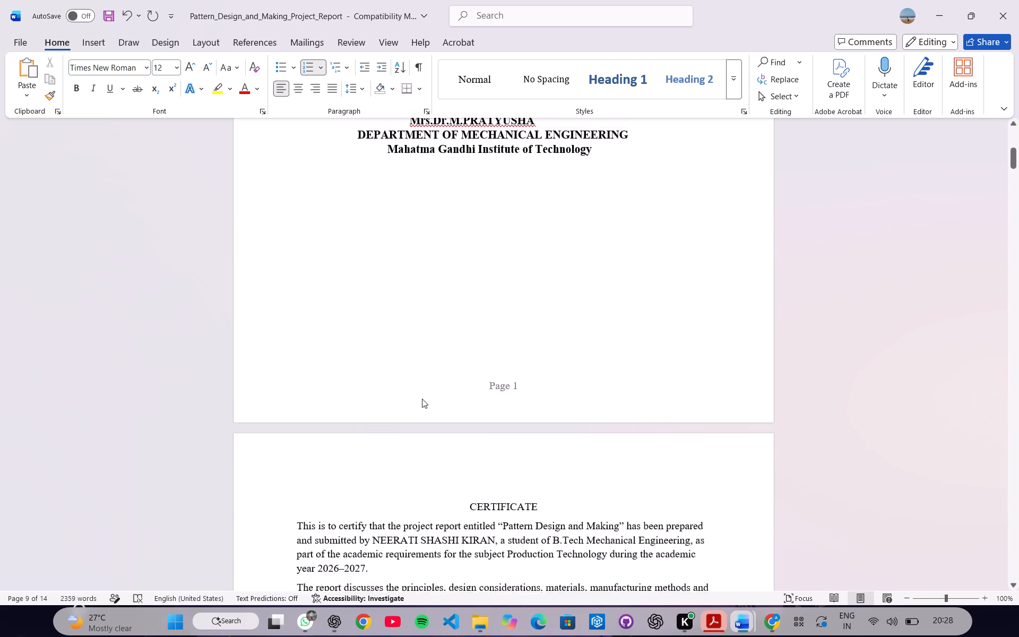
{"action": "scroll", "coordinate": [422, 399], "scroll_direction": "up", "scroll_amount": 11}
Make the CERTIFICATE heading on page 2 bold.
{"action": "scroll", "coordinate": [422, 399], "scroll_direction": "down", "scroll_amount": 17}
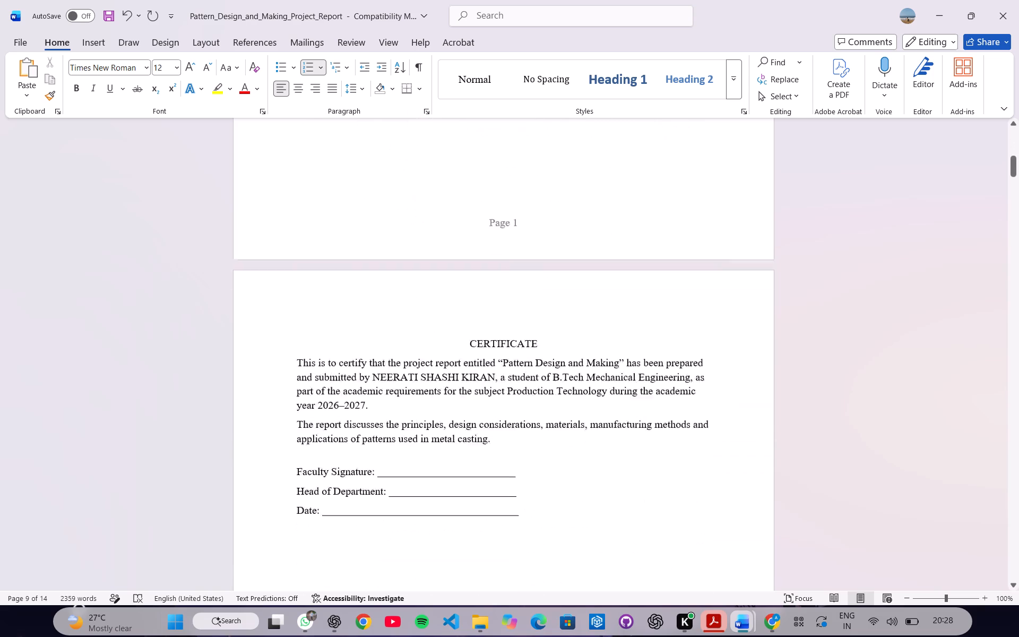
{"action": "left_click_drag", "start_coordinate": [463, 318], "coordinate": [543, 320]}
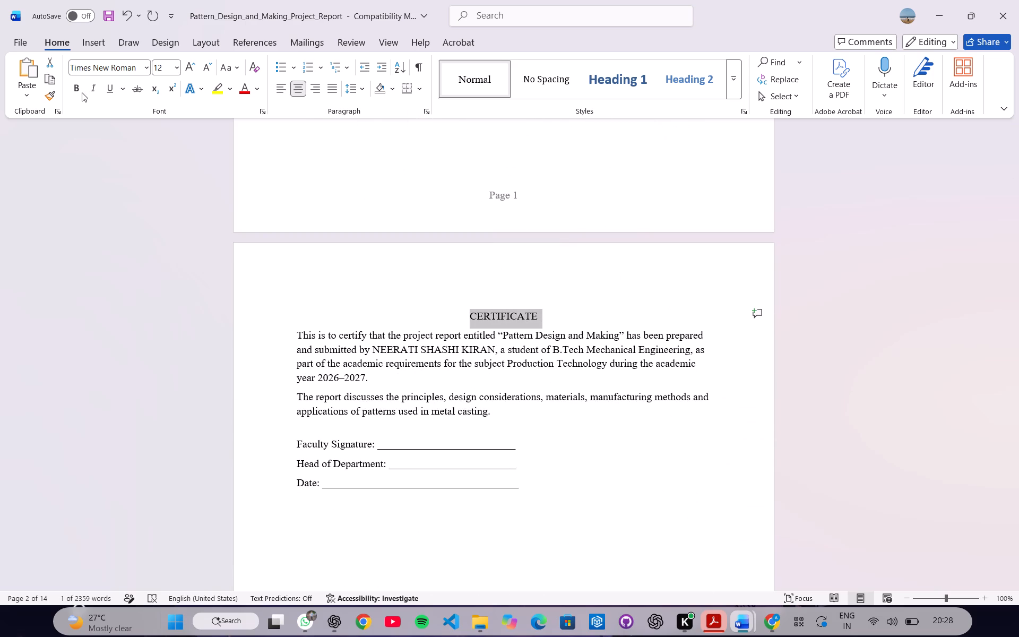
{"action": "left_click", "coordinate": [82, 92]}
{"action": "left_click", "coordinate": [622, 298]}
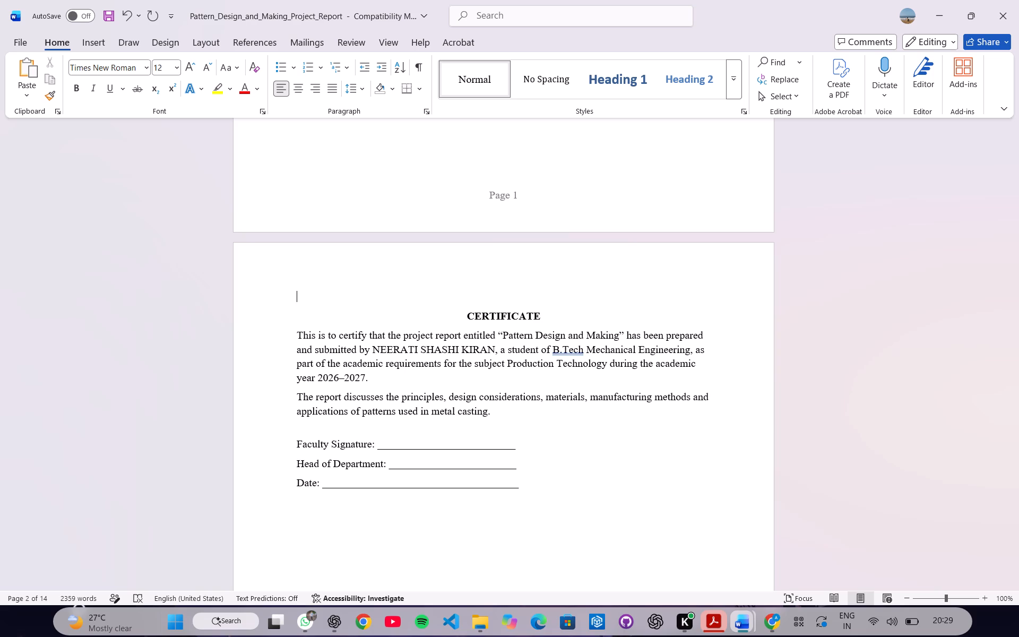
Check the acknowledgement, abstract, index, introduction, objectives and basic principle sections for formatting and page layout.
{"action": "scroll", "coordinate": [529, 348], "scroll_direction": "down", "scroll_amount": 20}
{"action": "scroll", "coordinate": [529, 348], "scroll_direction": "down", "scroll_amount": 12}
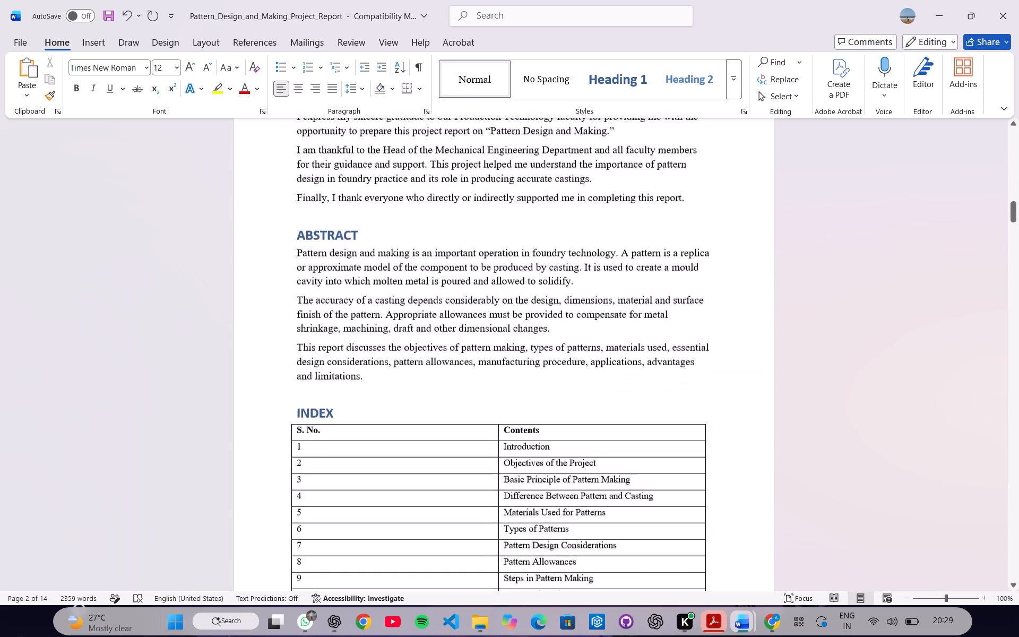
{"action": "scroll", "coordinate": [507, 343], "scroll_direction": "up", "scroll_amount": 6}
{"action": "scroll", "coordinate": [509, 340], "scroll_direction": "down", "scroll_amount": 2}
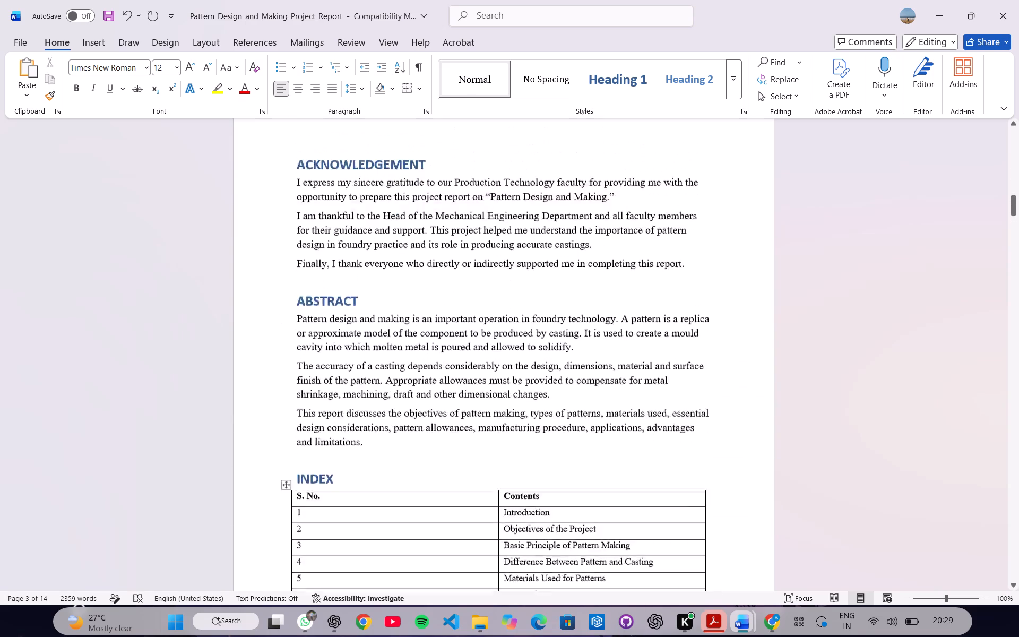
{"action": "scroll", "coordinate": [509, 340], "scroll_direction": "down", "scroll_amount": 10}
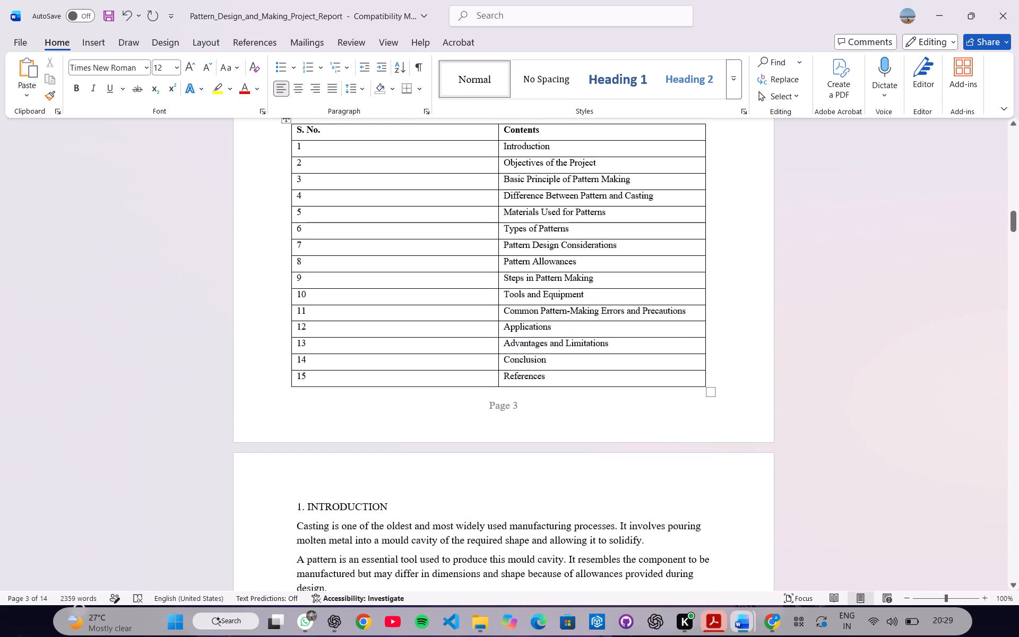
{"action": "scroll", "coordinate": [511, 337], "scroll_direction": "down", "scroll_amount": 20}
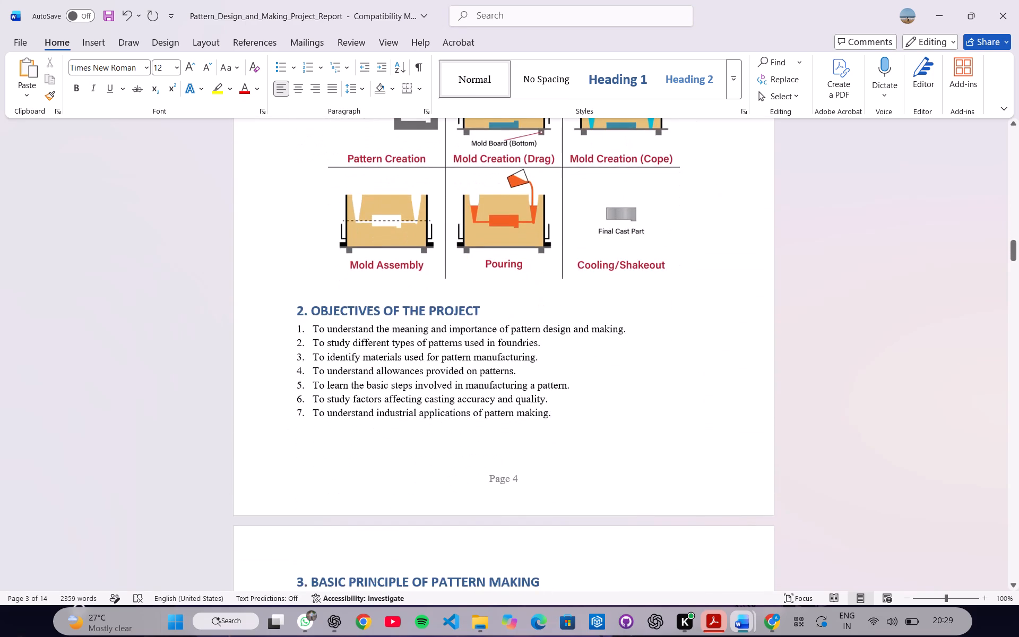
{"action": "scroll", "coordinate": [512, 337], "scroll_direction": "down", "scroll_amount": 14}
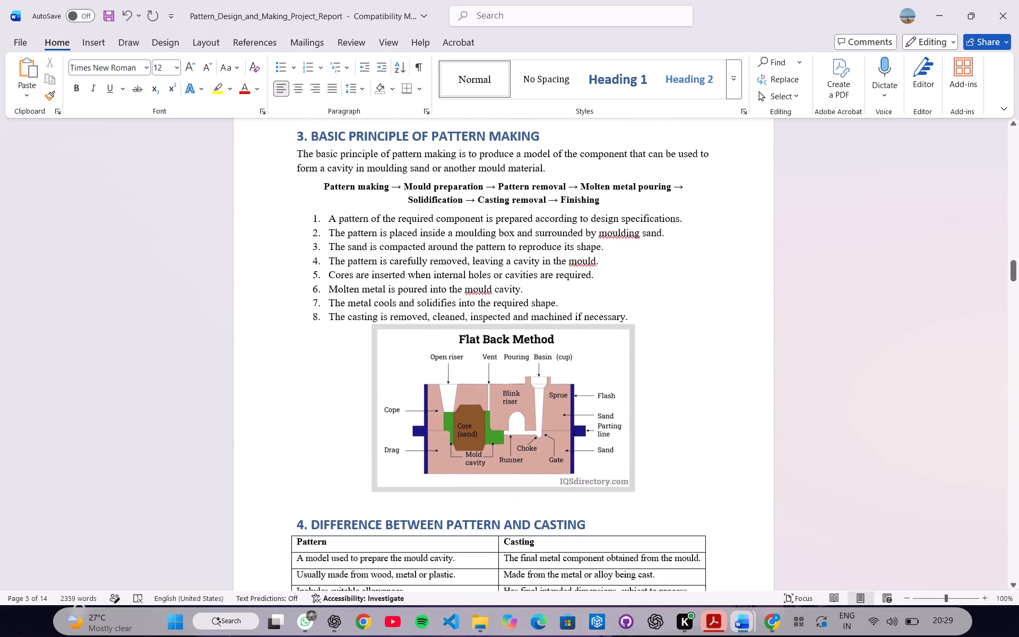
Examine the pattern materials and types of patterns sections for layout, numbering and leftover content.
{"action": "scroll", "coordinate": [512, 336], "scroll_direction": "down", "scroll_amount": 17}
{"action": "scroll", "coordinate": [512, 336], "scroll_direction": "down", "scroll_amount": 6}
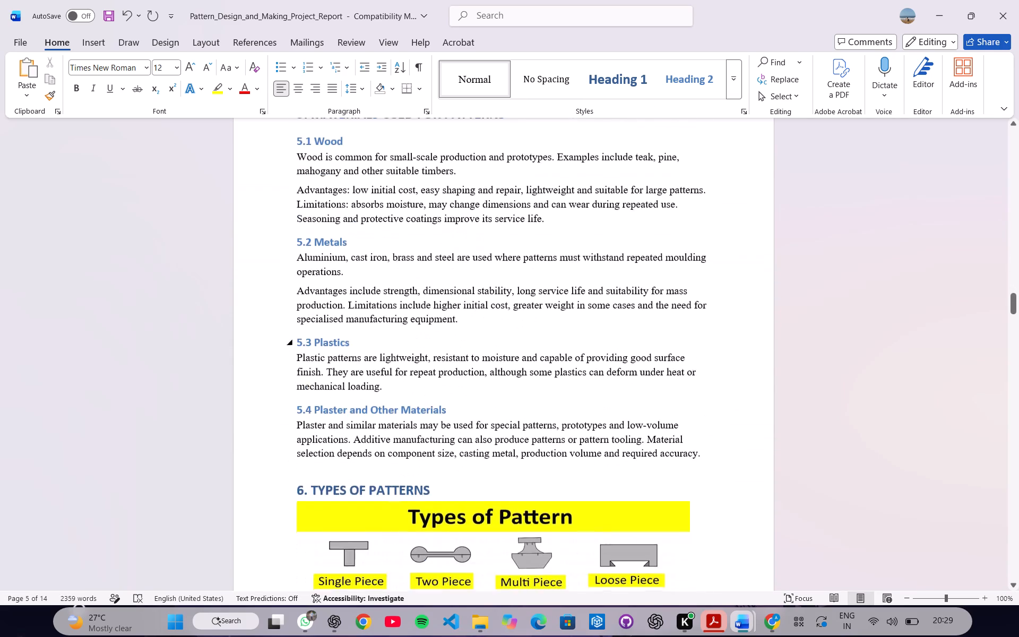
{"action": "scroll", "coordinate": [512, 336], "scroll_direction": "down", "scroll_amount": 10}
{"action": "scroll", "coordinate": [512, 336], "scroll_direction": "up", "scroll_amount": 9}
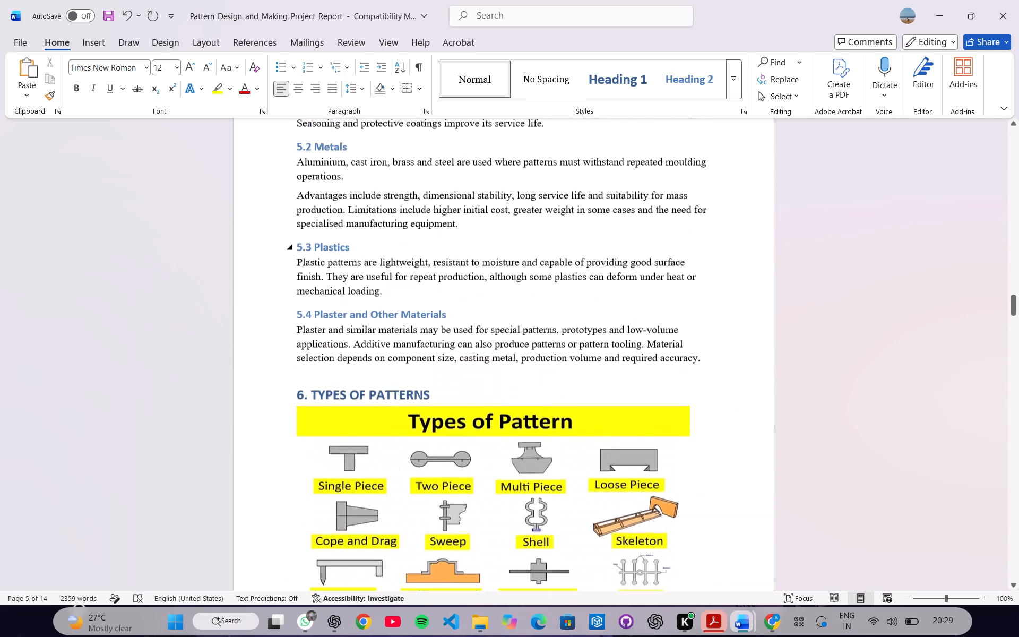
{"action": "scroll", "coordinate": [514, 331], "scroll_direction": "up", "scroll_amount": 8}
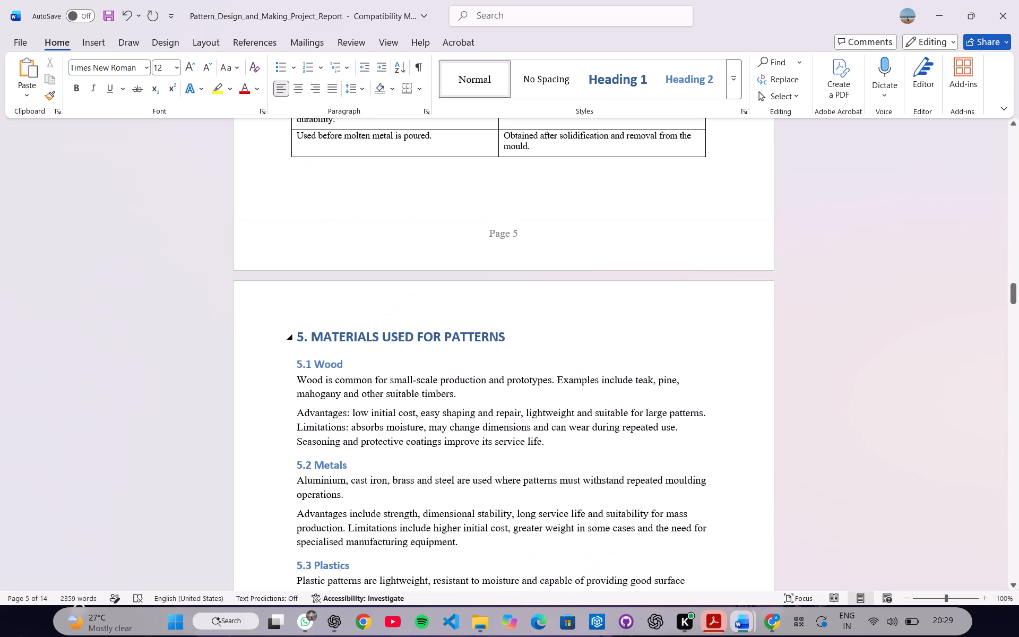
{"action": "scroll", "coordinate": [514, 346], "scroll_direction": "down", "scroll_amount": 11}
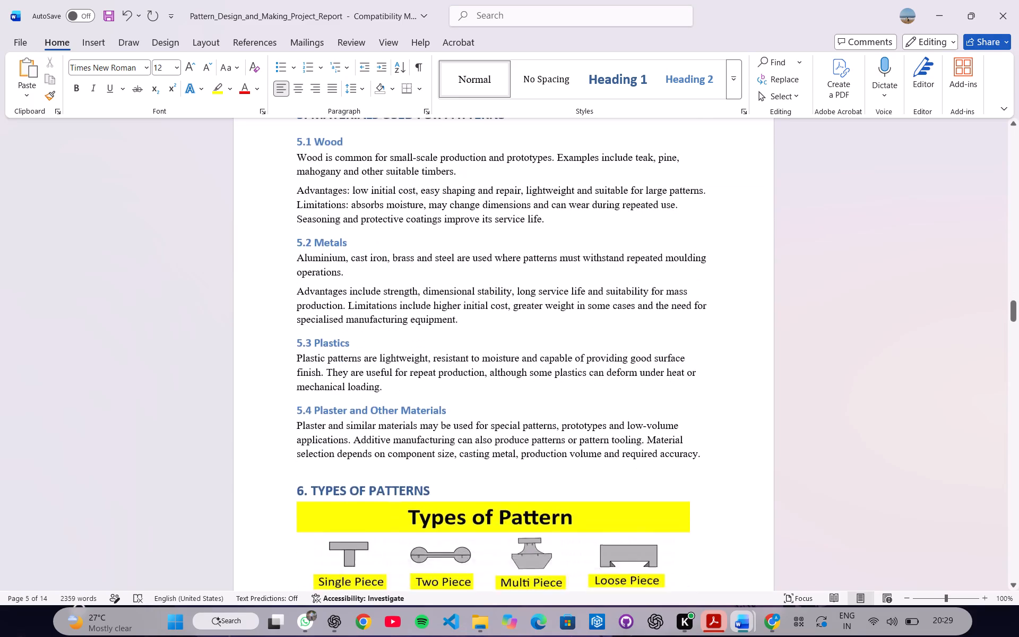
{"action": "scroll", "coordinate": [509, 351], "scroll_direction": "down", "scroll_amount": 20}
{"action": "scroll", "coordinate": [509, 351], "scroll_direction": "down", "scroll_amount": 4}
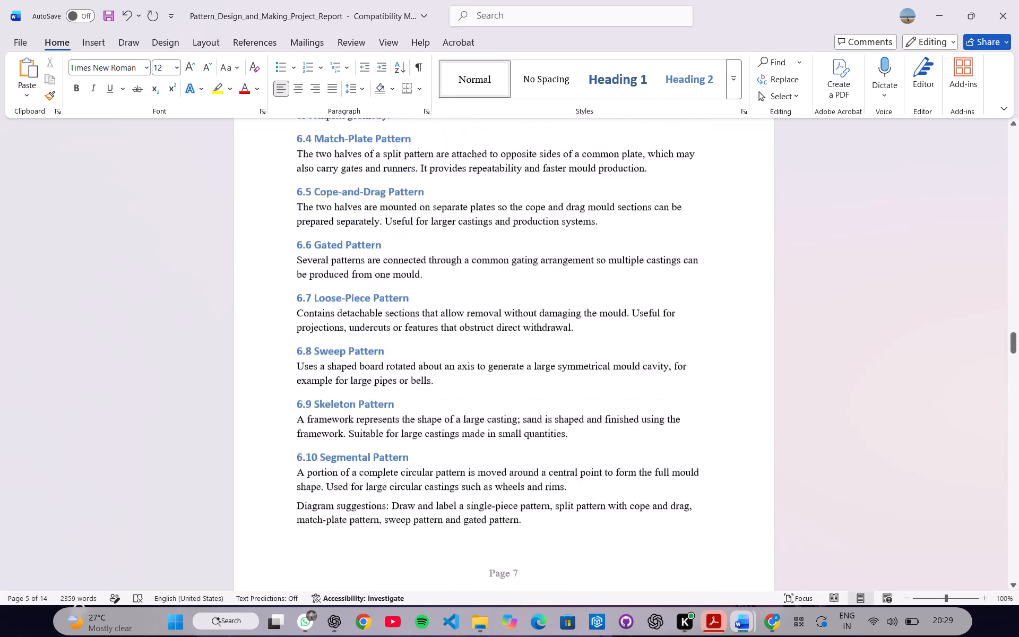
Review the design considerations, pattern allowances and steps in pattern making sections for diagram placement, page breaks and leftover notes.
{"action": "scroll", "coordinate": [509, 351], "scroll_direction": "down", "scroll_amount": 17}
{"action": "scroll", "coordinate": [508, 365], "scroll_direction": "down", "scroll_amount": 7}
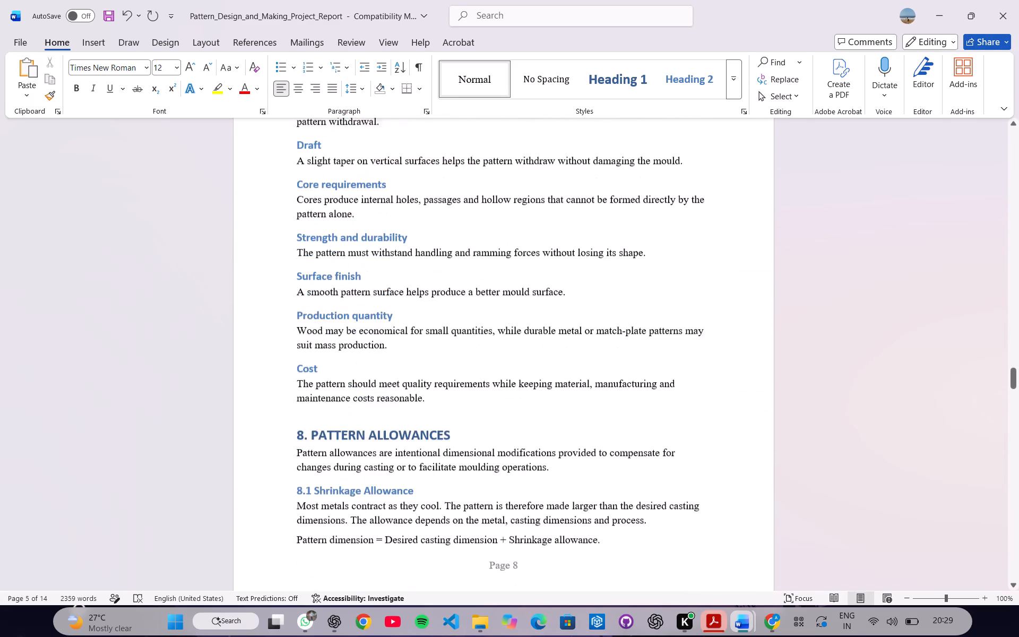
{"action": "scroll", "coordinate": [508, 376], "scroll_direction": "down", "scroll_amount": 6}
{"action": "scroll", "coordinate": [418, 457], "scroll_direction": "down", "scroll_amount": 19}
{"action": "scroll", "coordinate": [417, 425], "scroll_direction": "down", "scroll_amount": 15}
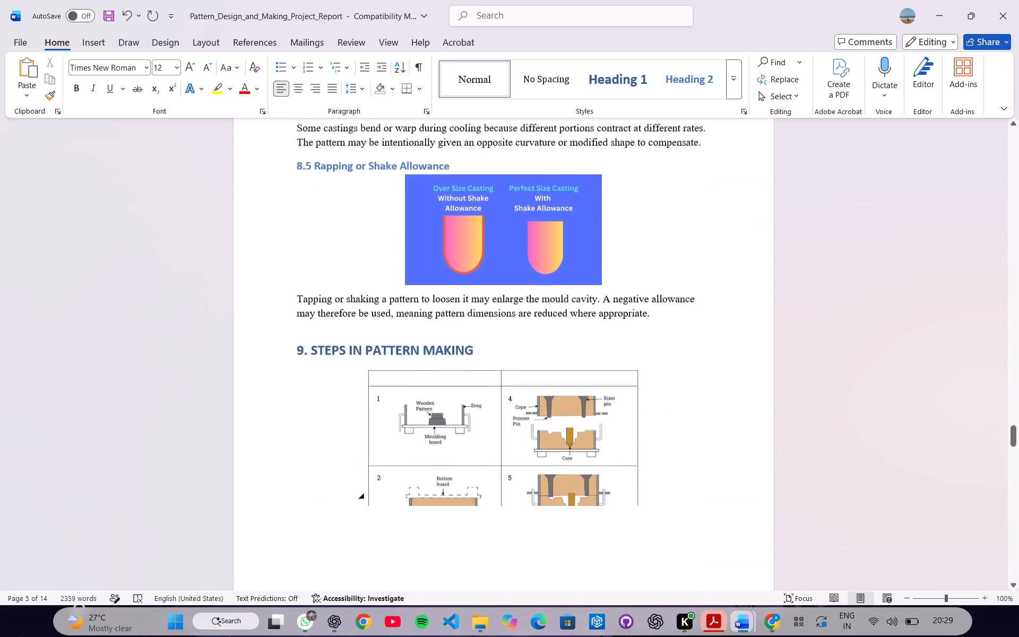
{"action": "scroll", "coordinate": [414, 421], "scroll_direction": "down", "scroll_amount": 13}
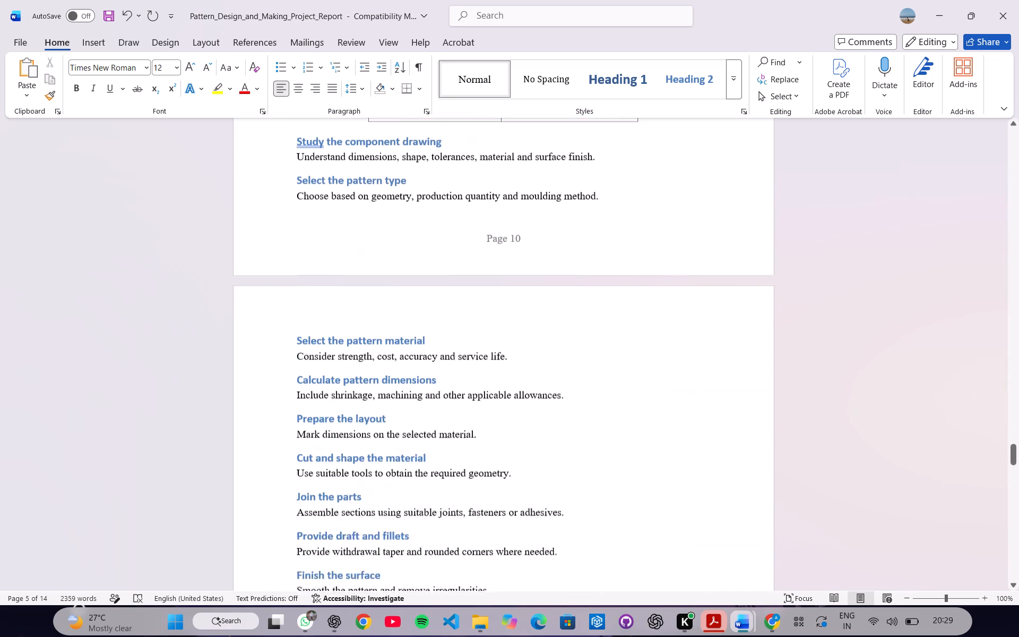
{"action": "scroll", "coordinate": [413, 422], "scroll_direction": "up", "scroll_amount": 5}
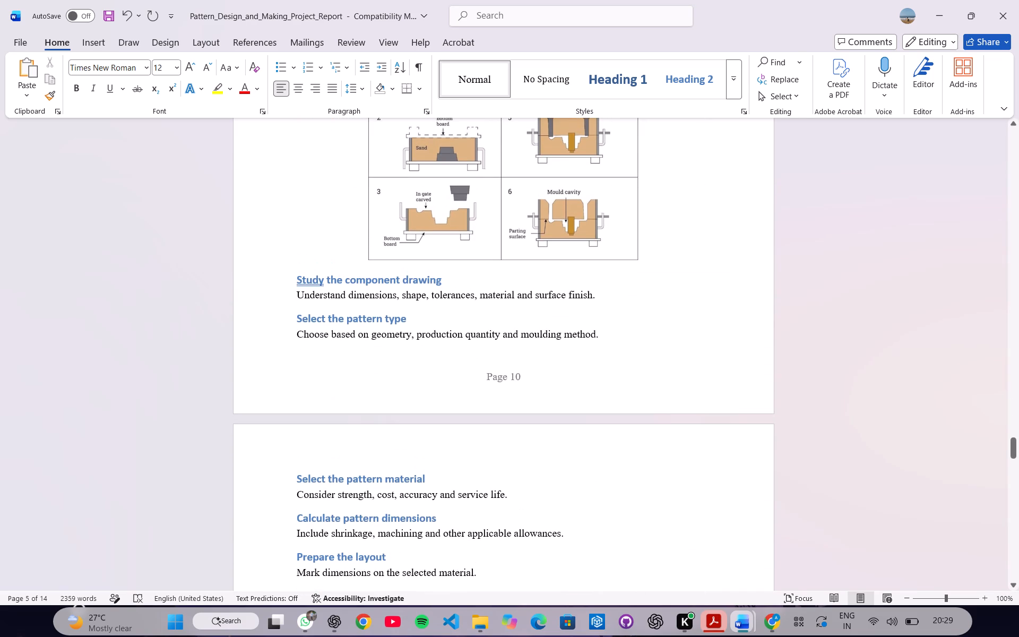
{"action": "scroll", "coordinate": [413, 422], "scroll_direction": "down", "scroll_amount": 13}
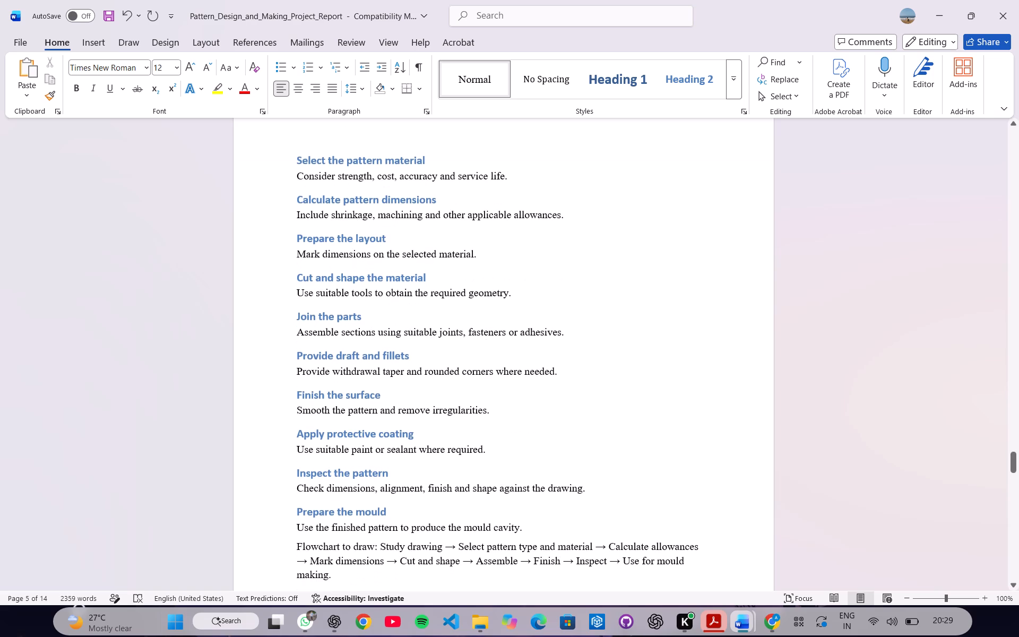
Review the report from tools and equipment through applications, advantages and limitations, conclusion and references for layout and page breaks.
{"action": "scroll", "coordinate": [416, 416], "scroll_direction": "down", "scroll_amount": 18}
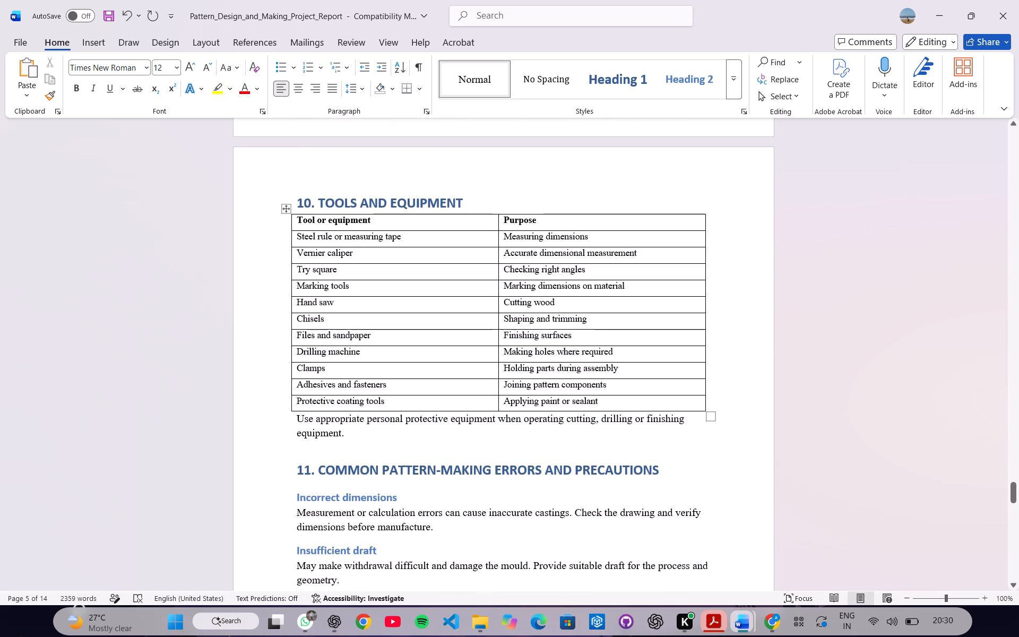
{"action": "scroll", "coordinate": [414, 412], "scroll_direction": "down", "scroll_amount": 13}
{"action": "scroll", "coordinate": [412, 409], "scroll_direction": "down", "scroll_amount": 15}
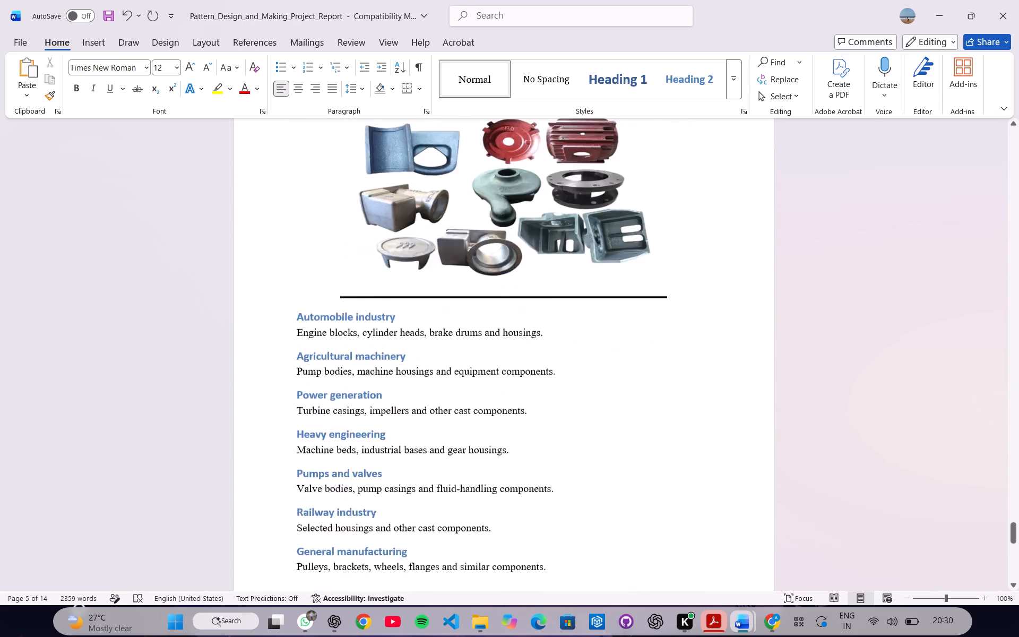
{"action": "scroll", "coordinate": [410, 404], "scroll_direction": "down", "scroll_amount": 7}
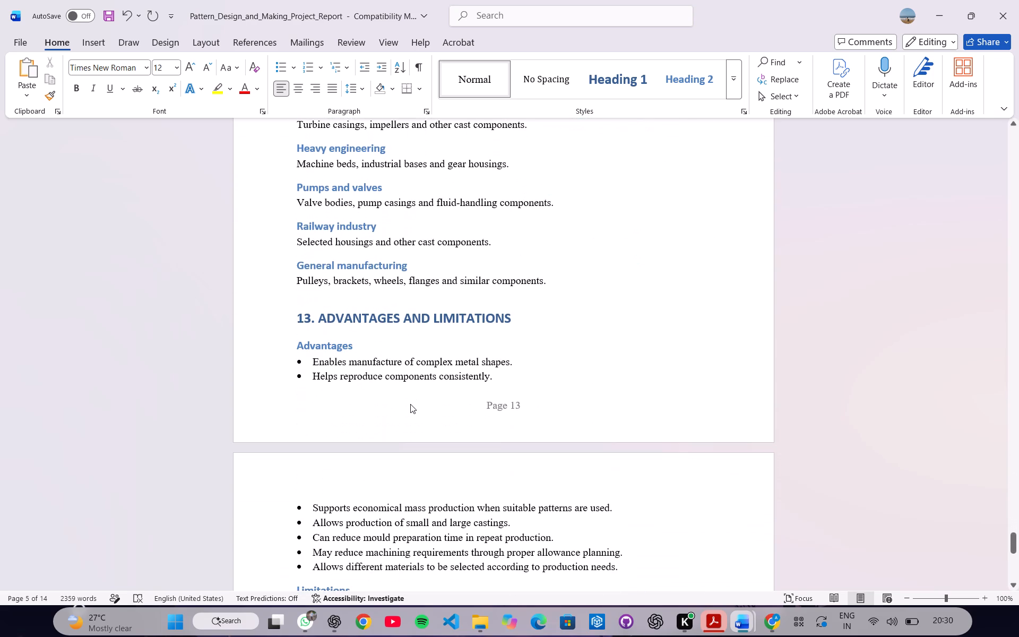
{"action": "scroll", "coordinate": [410, 404], "scroll_direction": "down", "scroll_amount": 13}
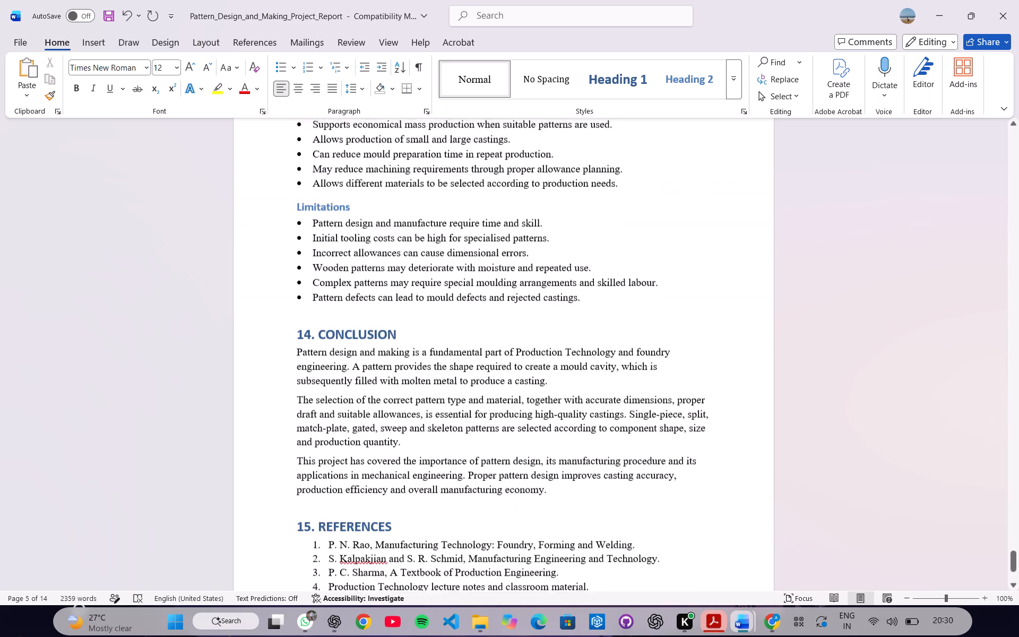
{"action": "scroll", "coordinate": [408, 397], "scroll_direction": "down", "scroll_amount": 14}
Recheck the advantages and limitations, applications, and common pattern-making errors sections for image placement and page breaks.
{"action": "scroll", "coordinate": [407, 393], "scroll_direction": "up", "scroll_amount": 14}
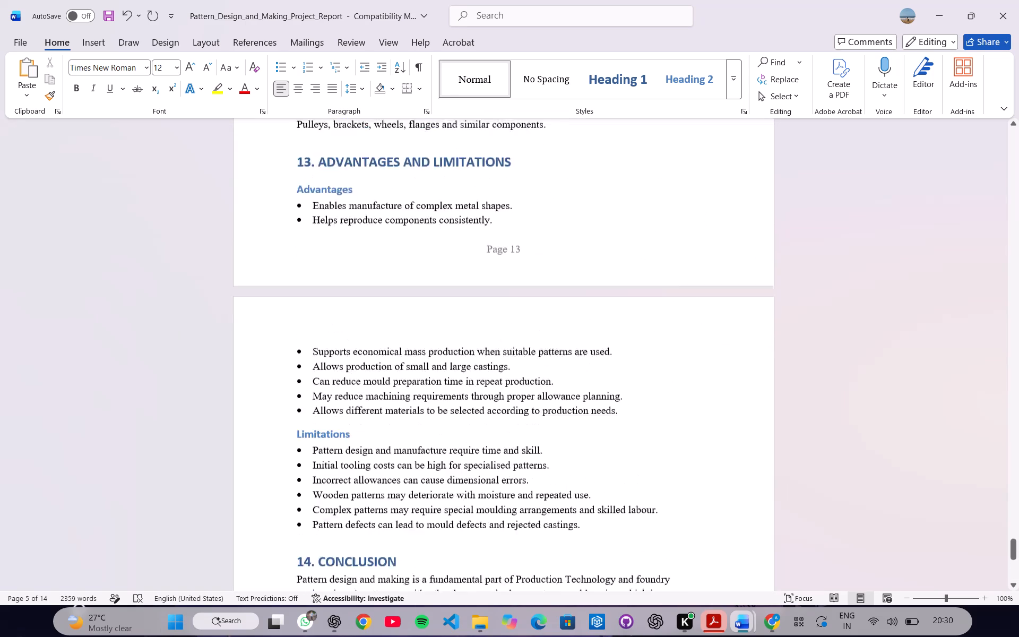
{"action": "scroll", "coordinate": [406, 389], "scroll_direction": "up", "scroll_amount": 20}
{"action": "scroll", "coordinate": [406, 383], "scroll_direction": "up", "scroll_amount": 6}
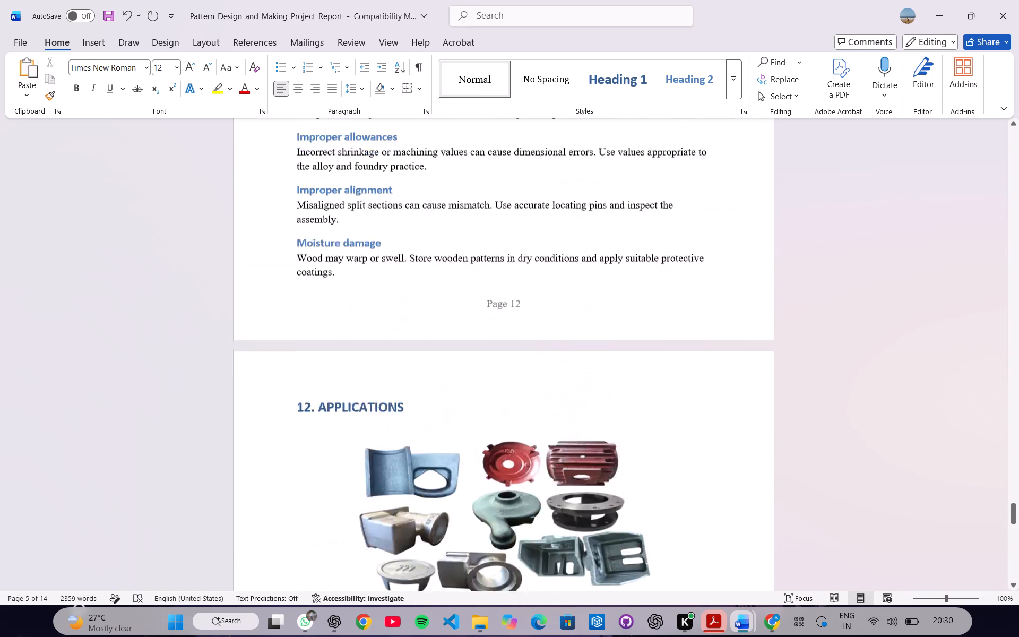
{"action": "scroll", "coordinate": [406, 383], "scroll_direction": "down", "scroll_amount": 6}
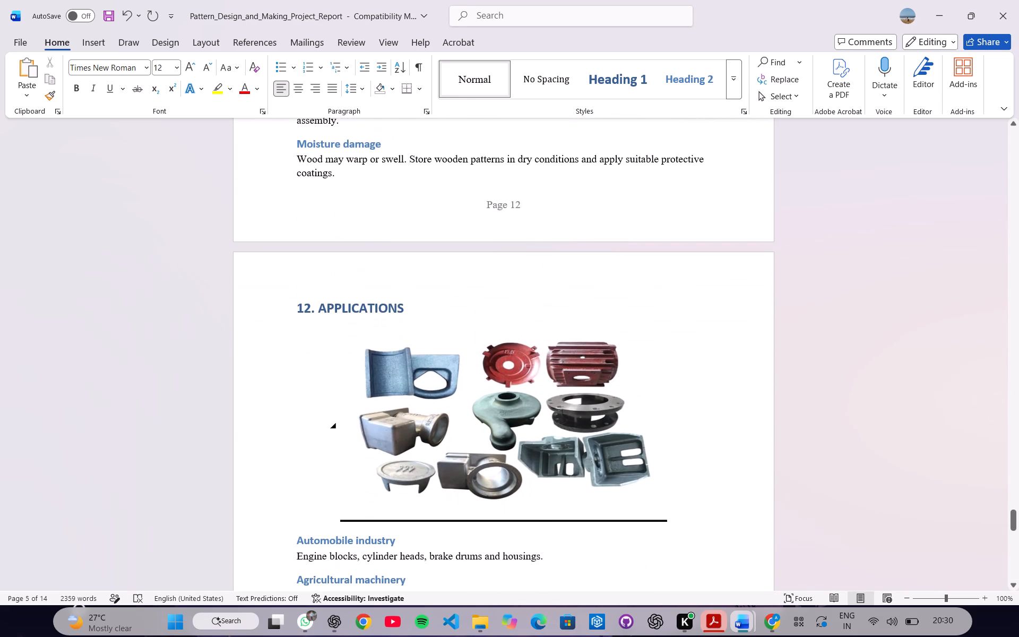
{"action": "scroll", "coordinate": [403, 377], "scroll_direction": "down", "scroll_amount": 16}
{"action": "scroll", "coordinate": [403, 377], "scroll_direction": "up", "scroll_amount": 7}
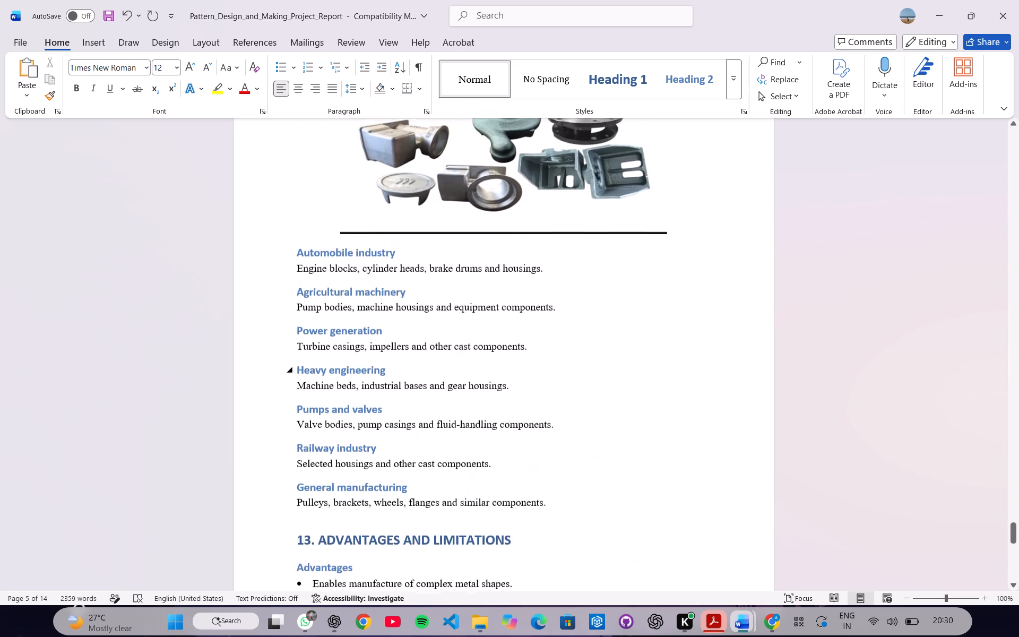
{"action": "scroll", "coordinate": [402, 374], "scroll_direction": "up", "scroll_amount": 15}
{"action": "scroll", "coordinate": [400, 374], "scroll_direction": "up", "scroll_amount": 8}
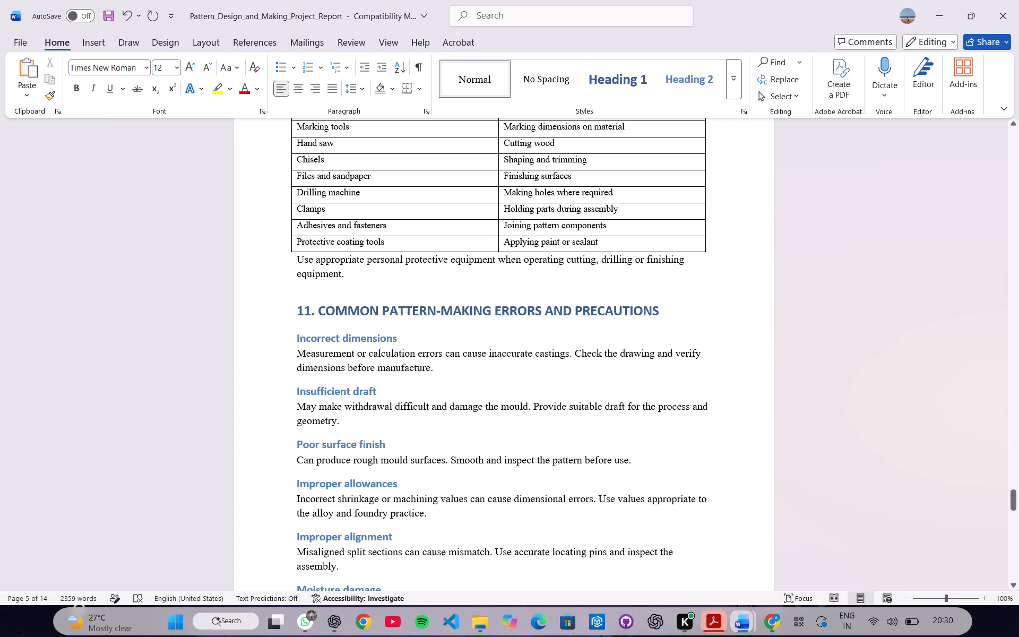
{"action": "scroll", "coordinate": [324, 454], "scroll_direction": "down", "scroll_amount": 11}
{"action": "scroll", "coordinate": [323, 454], "scroll_direction": "up", "scroll_amount": 2}
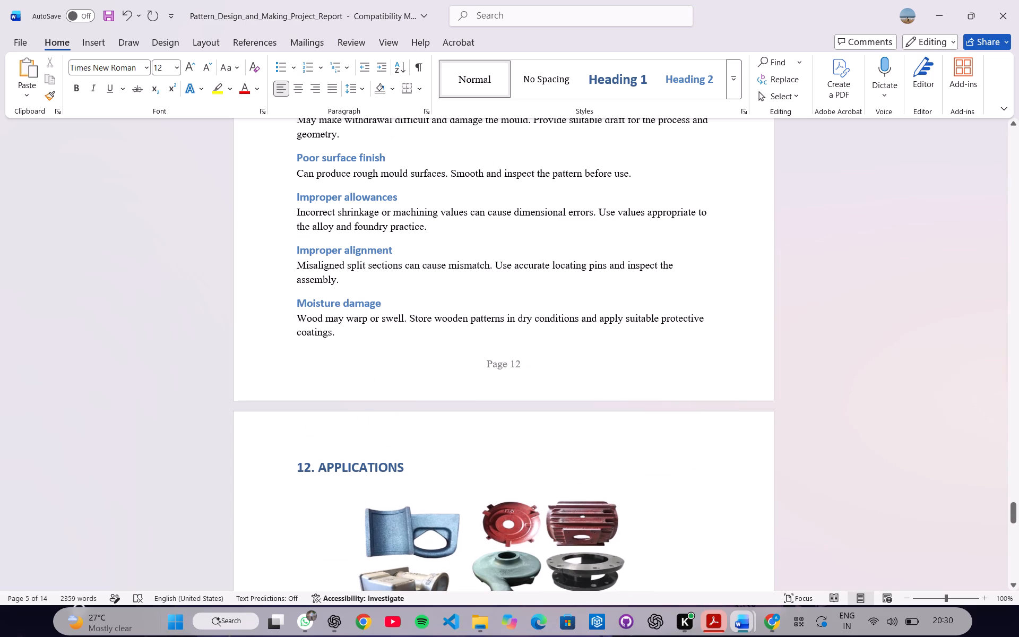
Retype the student's name on the cover page in capital letters, keeping the initial and period before it.
{"action": "scroll", "coordinate": [321, 454], "scroll_direction": "up", "scroll_amount": 1}
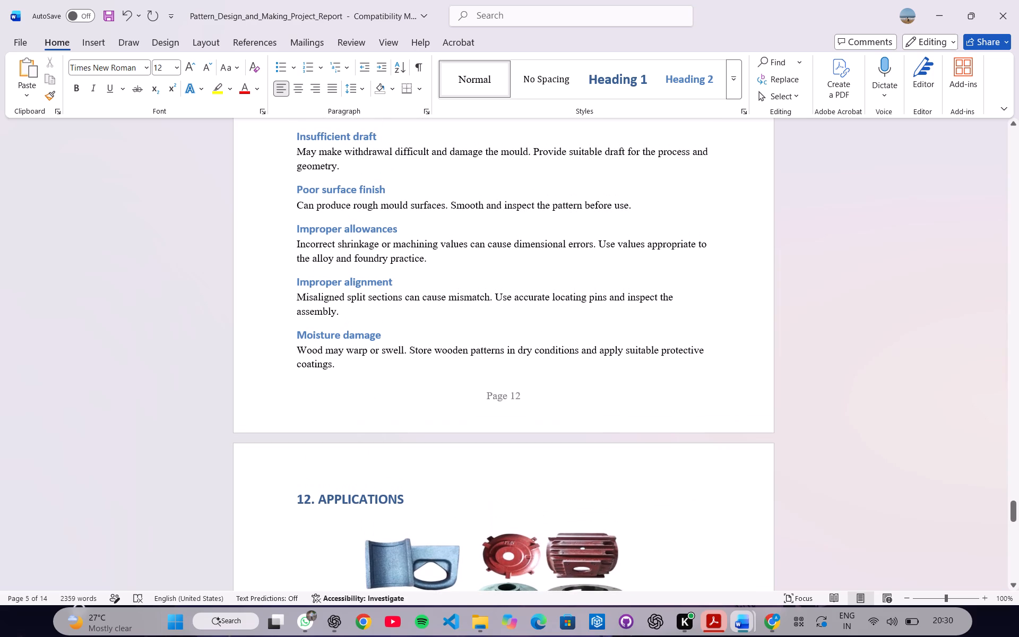
{"action": "scroll", "coordinate": [319, 454], "scroll_direction": "up", "scroll_amount": 15}
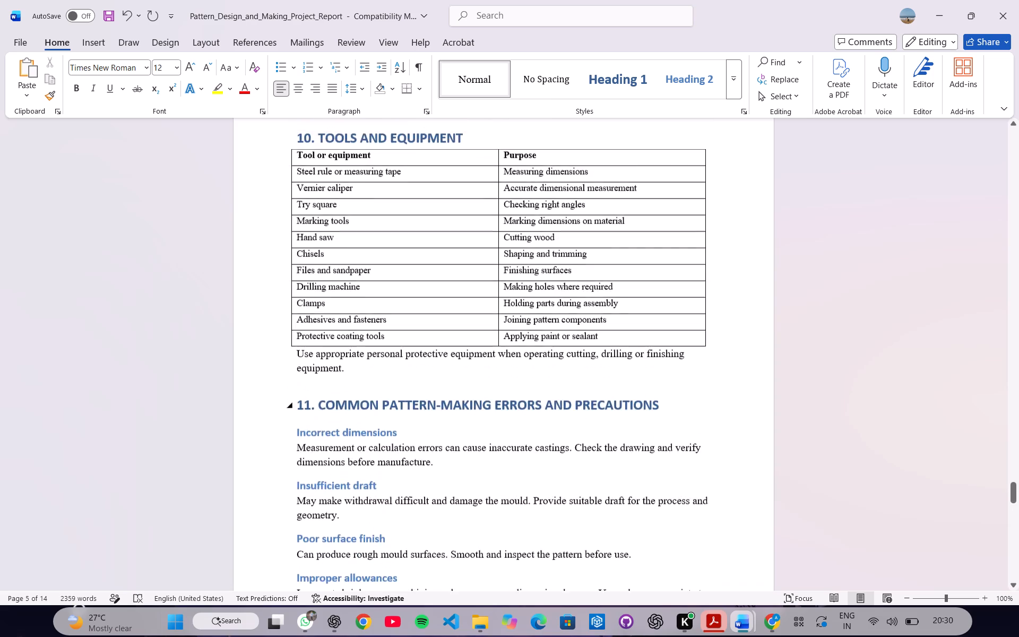
{"action": "scroll", "coordinate": [319, 454], "scroll_direction": "up", "scroll_amount": 6}
{"action": "scroll", "coordinate": [319, 454], "scroll_direction": "up", "scroll_amount": 20}
{"action": "scroll", "coordinate": [319, 454], "scroll_direction": "up", "scroll_amount": 13}
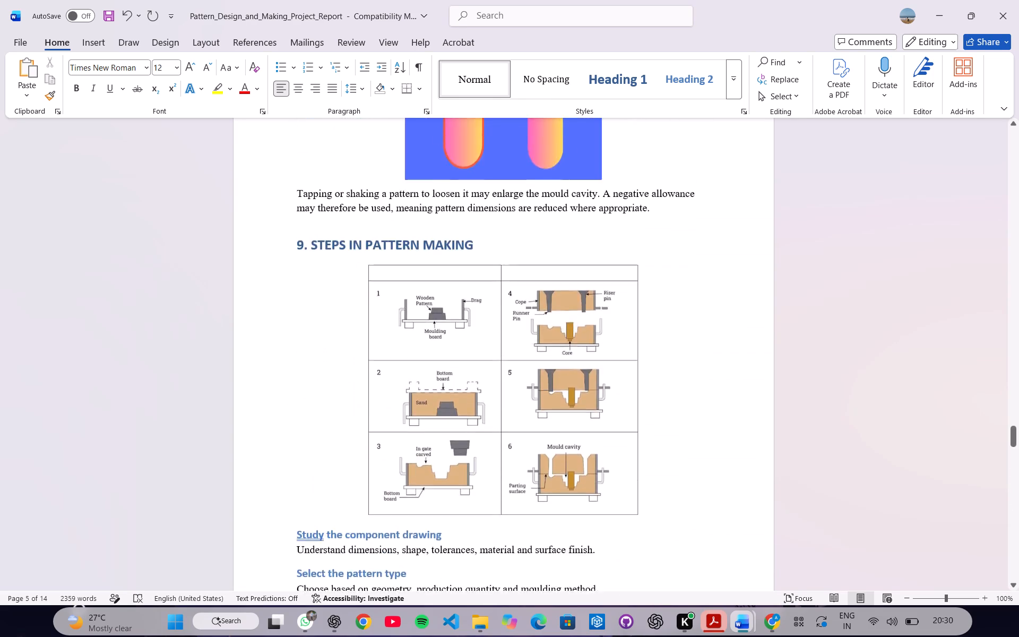
{"action": "scroll", "coordinate": [319, 456], "scroll_direction": "up", "scroll_amount": 20}
{"action": "scroll", "coordinate": [319, 456], "scroll_direction": "up", "scroll_amount": 20}
{"action": "scroll", "coordinate": [319, 456], "scroll_direction": "up", "scroll_amount": 2}
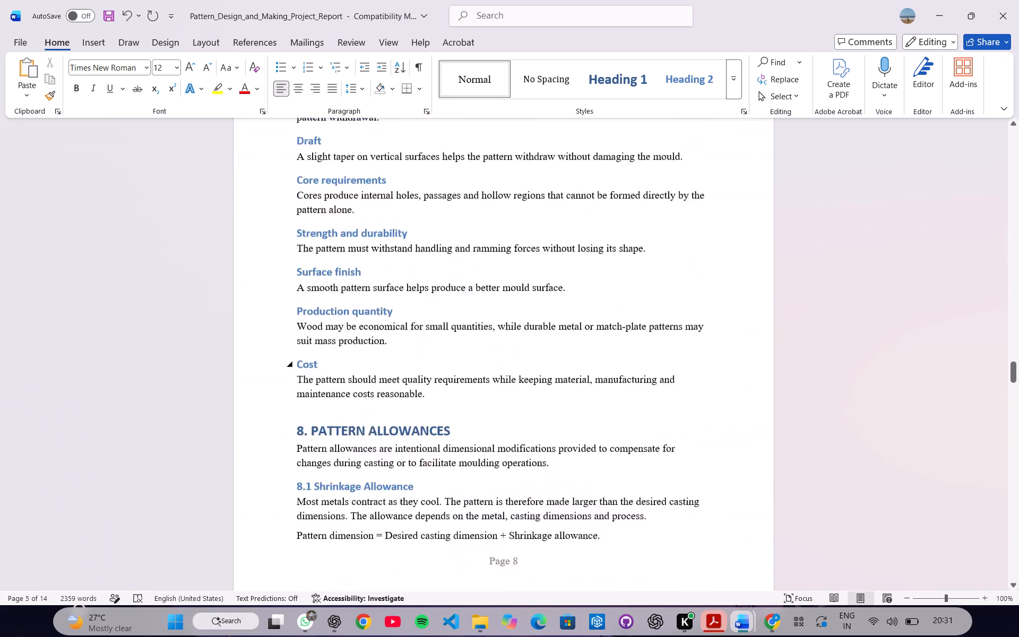
{"action": "scroll", "coordinate": [318, 456], "scroll_direction": "up", "scroll_amount": 20}
{"action": "scroll", "coordinate": [318, 456], "scroll_direction": "up", "scroll_amount": 20}
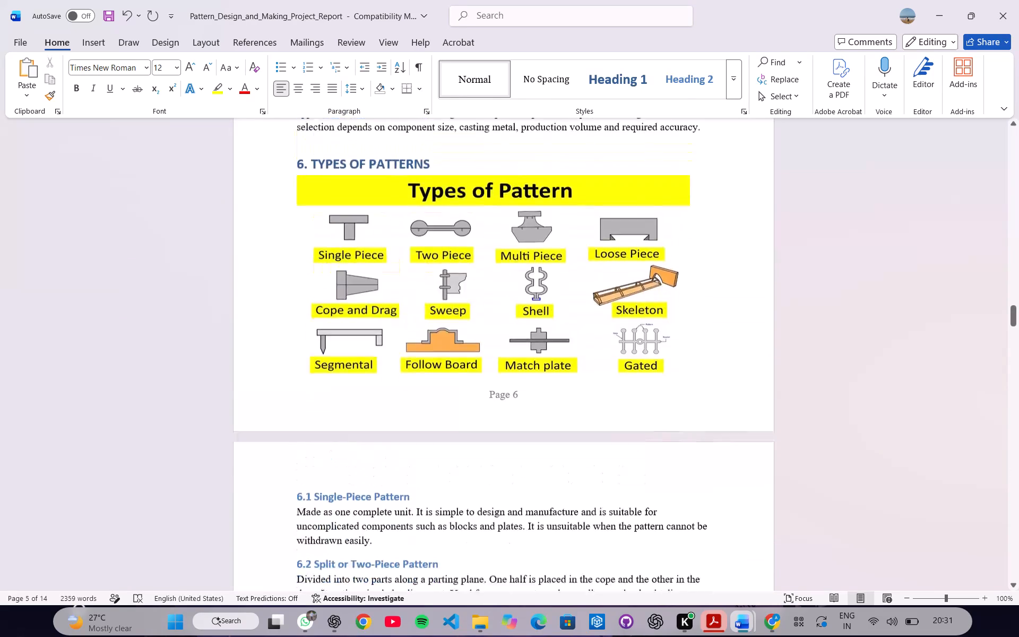
{"action": "scroll", "coordinate": [318, 455], "scroll_direction": "up", "scroll_amount": 8}
{"action": "scroll", "coordinate": [318, 455], "scroll_direction": "up", "scroll_amount": 17}
{"action": "scroll", "coordinate": [318, 455], "scroll_direction": "up", "scroll_amount": 12}
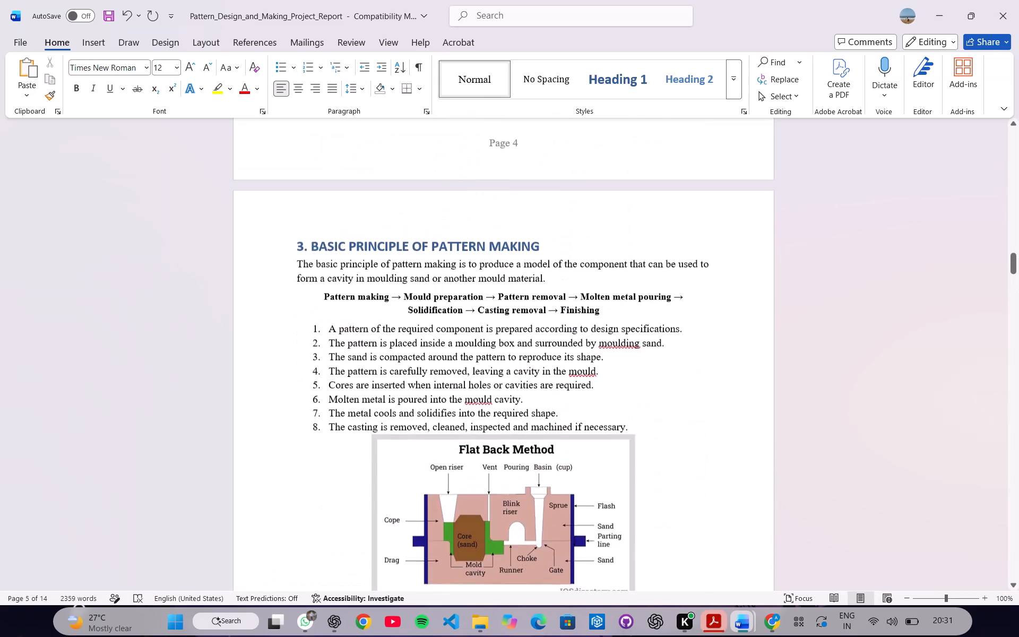
{"action": "scroll", "coordinate": [318, 455], "scroll_direction": "up", "scroll_amount": 9}
{"action": "scroll", "coordinate": [318, 455], "scroll_direction": "up", "scroll_amount": 17}
{"action": "scroll", "coordinate": [318, 456], "scroll_direction": "up", "scroll_amount": 14}
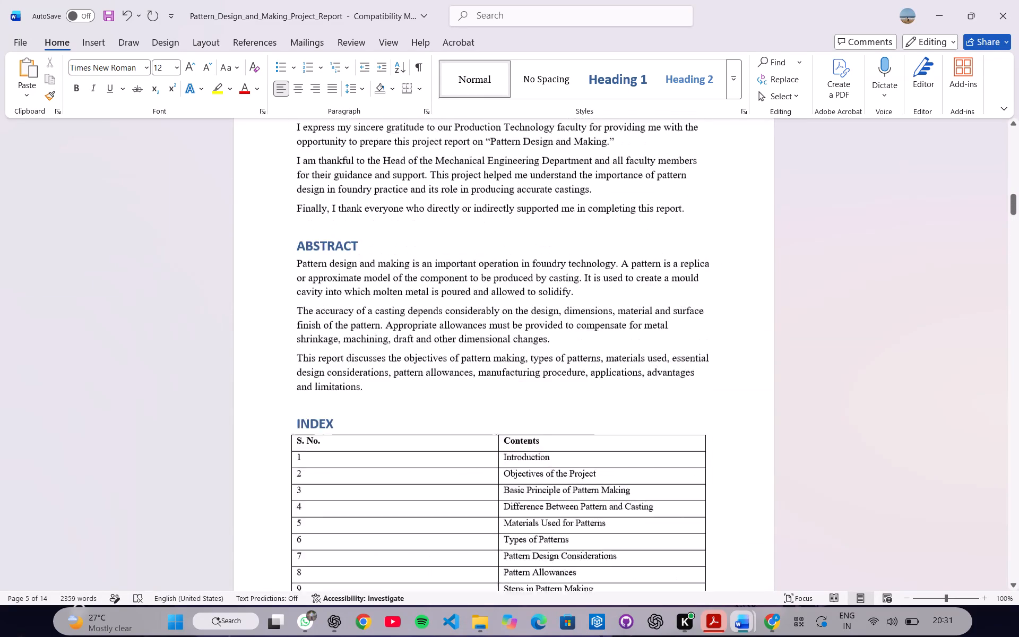
{"action": "scroll", "coordinate": [318, 456], "scroll_direction": "up", "scroll_amount": 14}
{"action": "scroll", "coordinate": [318, 456], "scroll_direction": "up", "scroll_amount": 13}
{"action": "scroll", "coordinate": [318, 456], "scroll_direction": "up", "scroll_amount": 11}
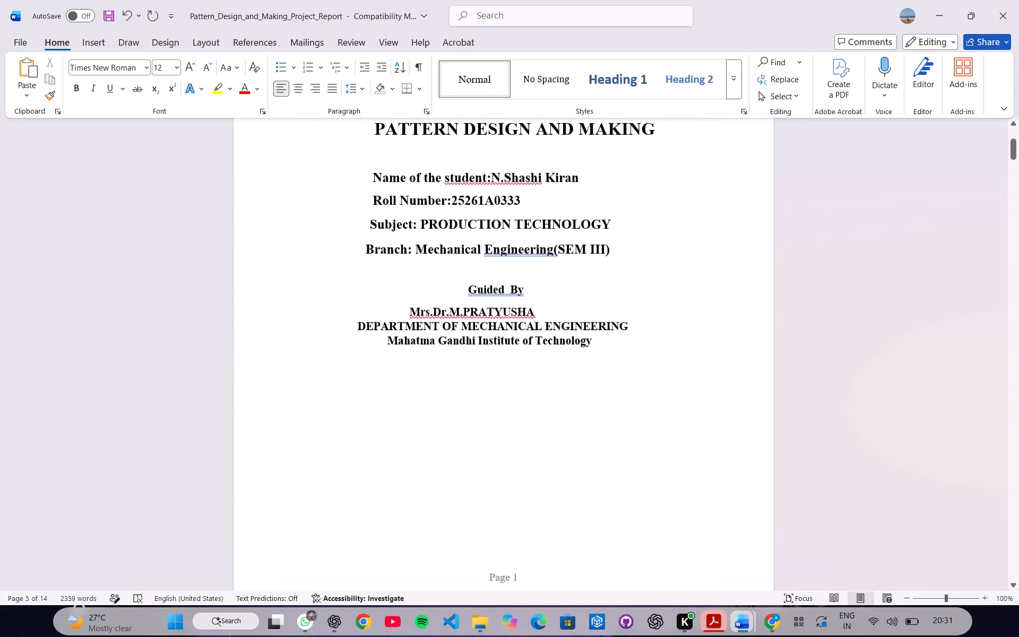
{"action": "scroll", "coordinate": [315, 461], "scroll_direction": "up", "scroll_amount": 3}
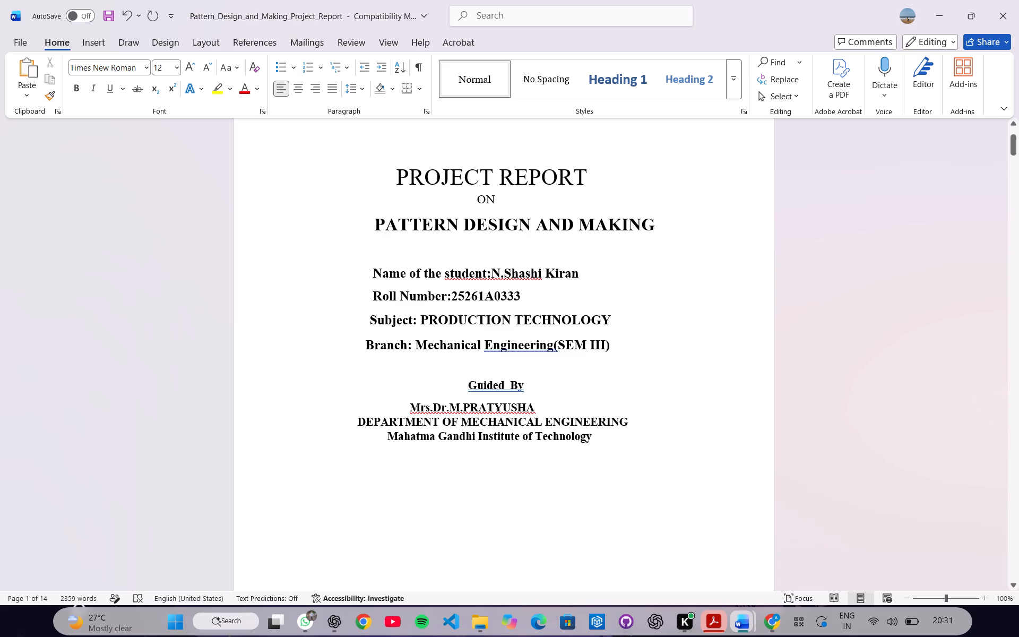
{"action": "left_click", "coordinate": [504, 272]}
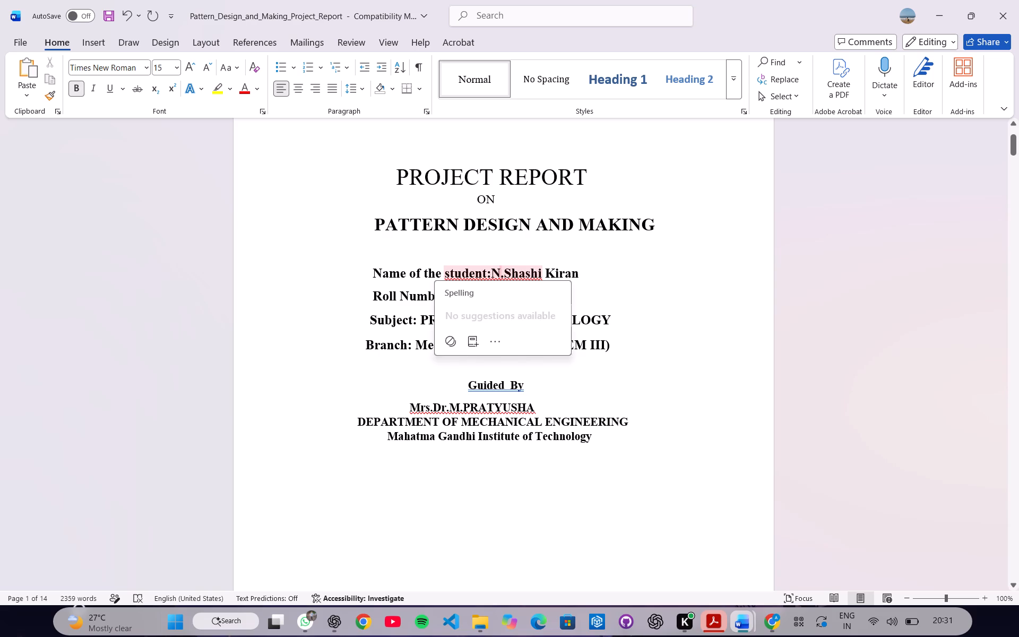
{"action": "left_click", "coordinate": [579, 273]}
{"action": "key", "text": "BackSpace"}
{"action": "key", "text": "BackSpace"}
{"action": "key", "text": "BackSpace"}
{"action": "key", "text": "BackSpace"}
{"action": "key", "text": "BackSpace"}
{"action": "key", "text": "BackSpace"}
{"action": "key", "text": "BackSpace"}
{"action": "key", "text": "BackSpace"}
{"action": "key", "text": "BackSpace"}
{"action": "key", "text": "BackSpace"}
{"action": "key", "text": "BackSpace"}
{"action": "key", "text": "BackSpace"}
{"action": "key", "text": "BackSpace"}
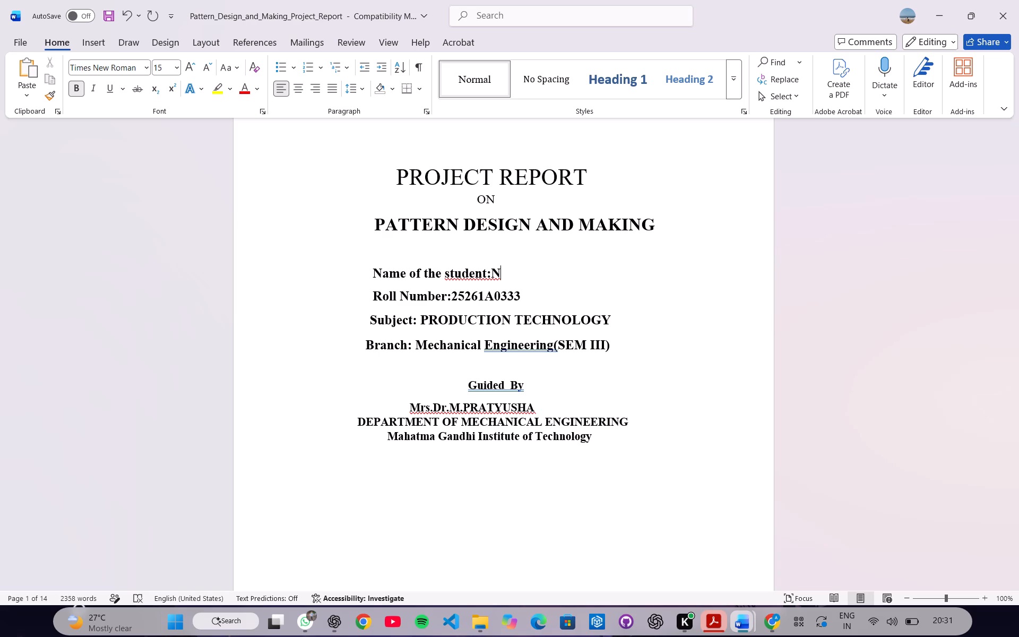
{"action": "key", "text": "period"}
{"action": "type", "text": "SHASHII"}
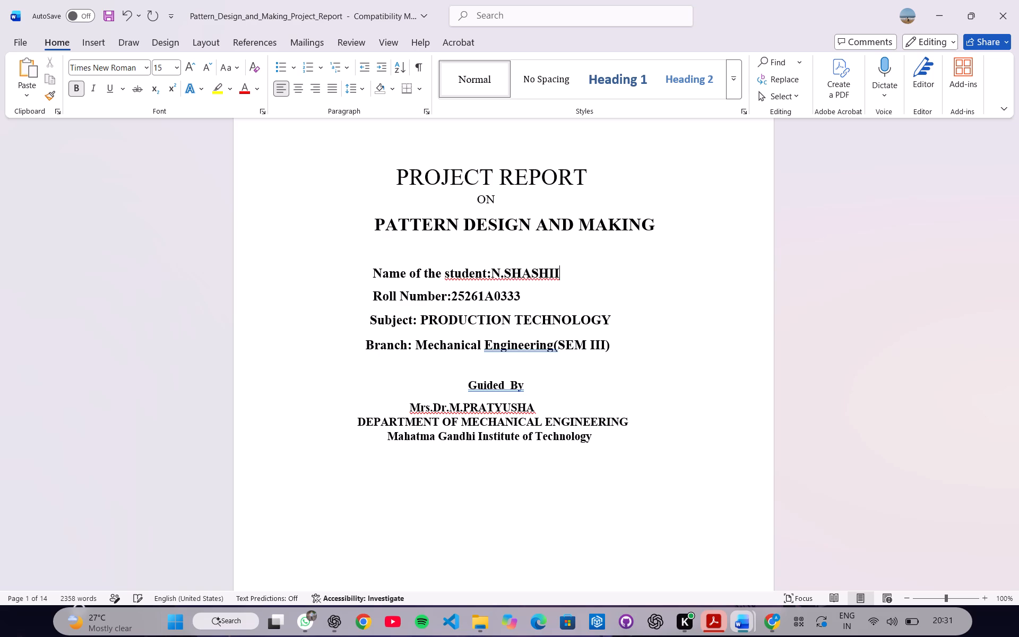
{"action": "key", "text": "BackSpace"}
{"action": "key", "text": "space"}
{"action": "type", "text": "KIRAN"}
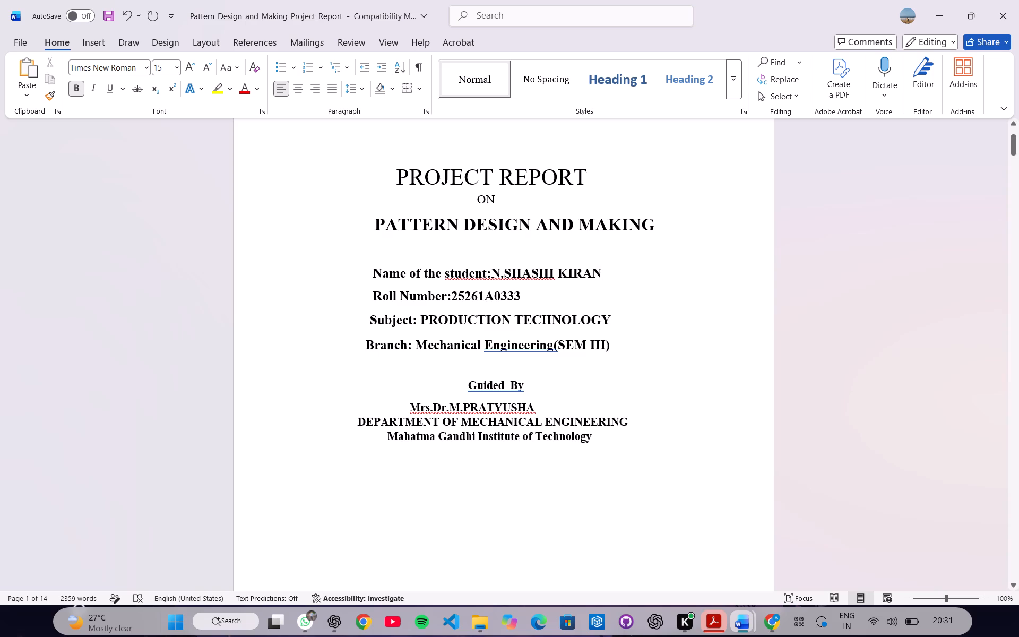
{"action": "left_click", "coordinate": [609, 385]}
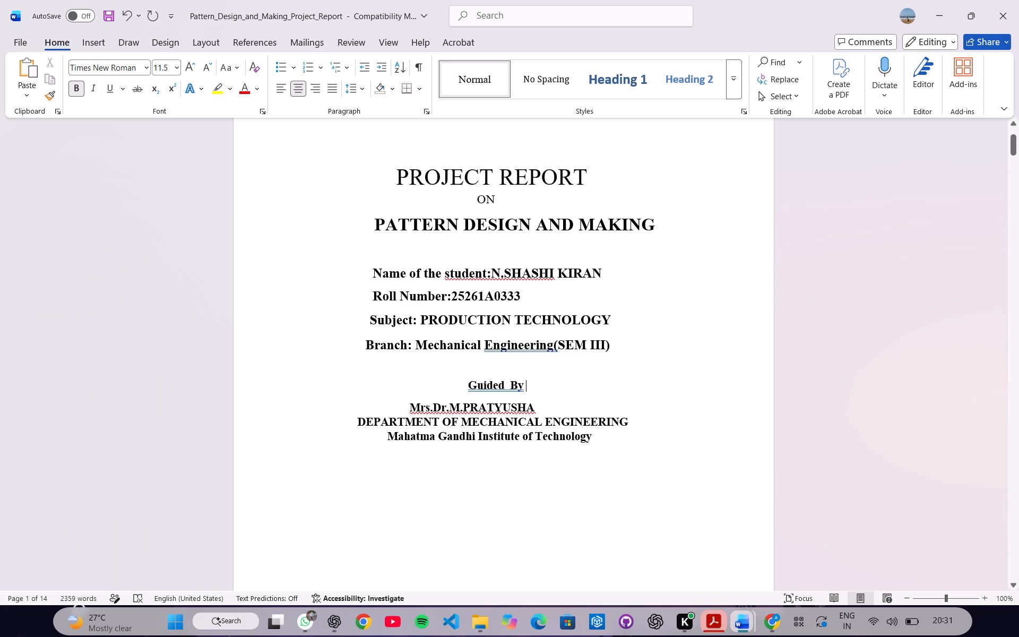
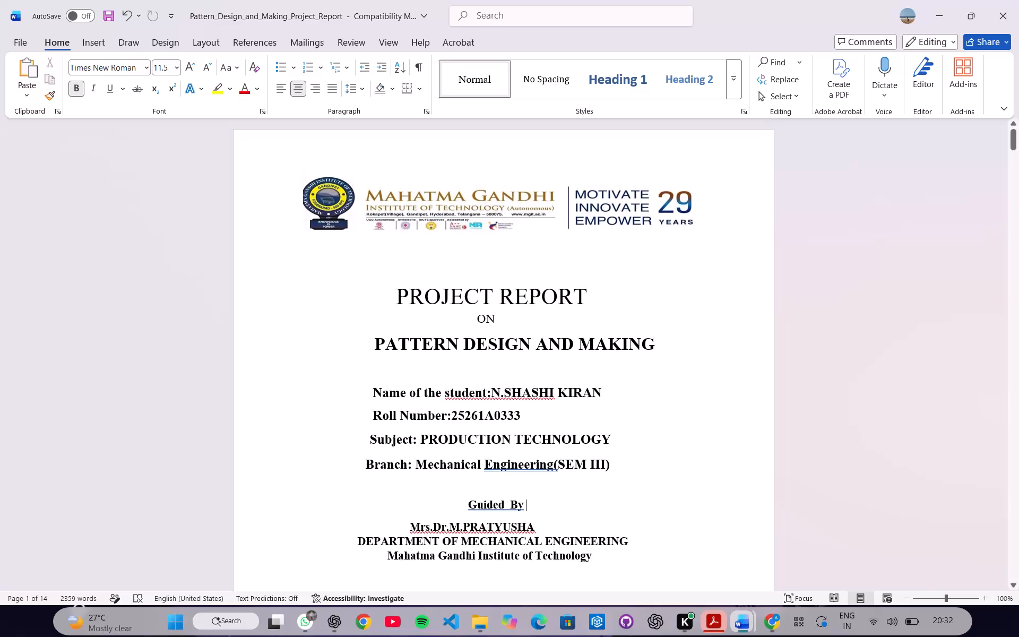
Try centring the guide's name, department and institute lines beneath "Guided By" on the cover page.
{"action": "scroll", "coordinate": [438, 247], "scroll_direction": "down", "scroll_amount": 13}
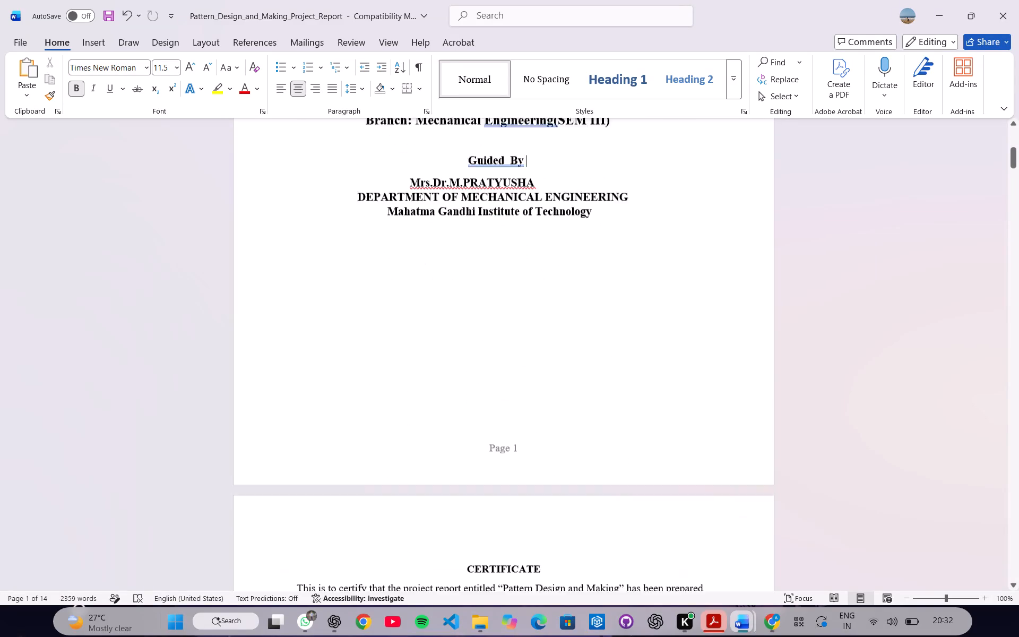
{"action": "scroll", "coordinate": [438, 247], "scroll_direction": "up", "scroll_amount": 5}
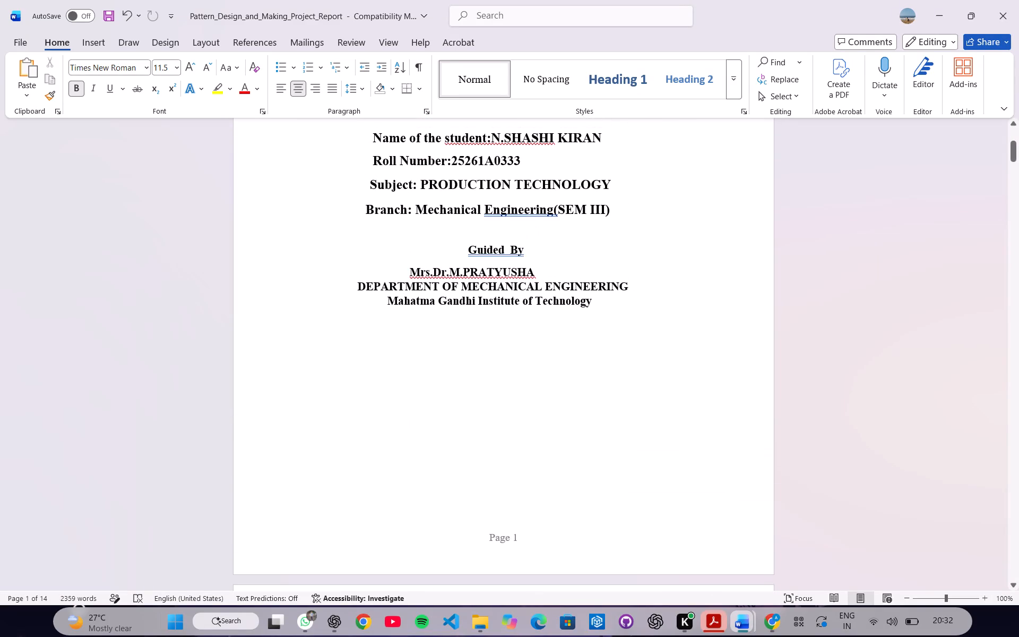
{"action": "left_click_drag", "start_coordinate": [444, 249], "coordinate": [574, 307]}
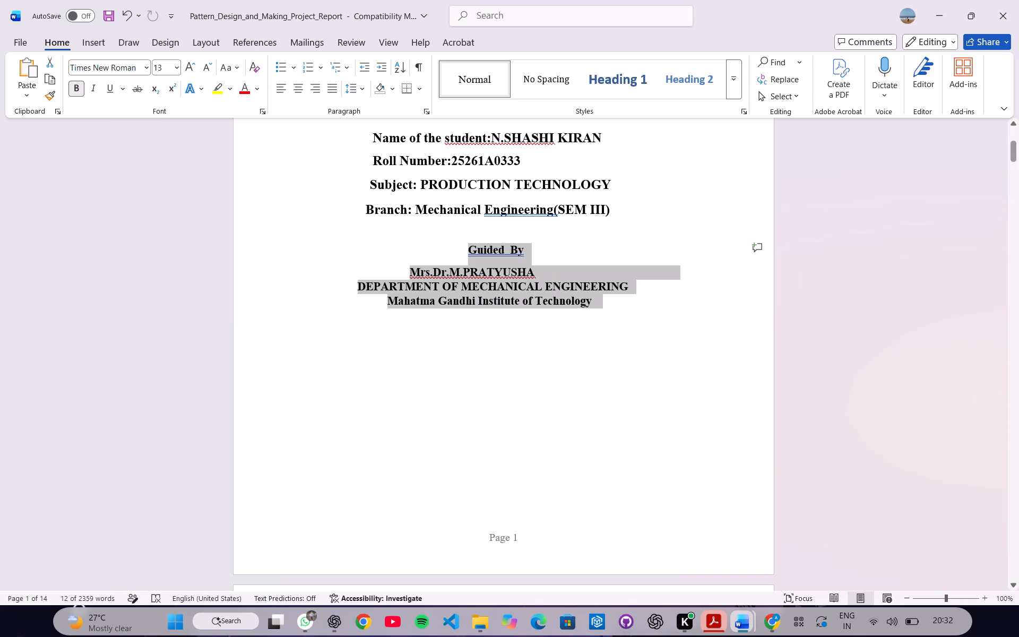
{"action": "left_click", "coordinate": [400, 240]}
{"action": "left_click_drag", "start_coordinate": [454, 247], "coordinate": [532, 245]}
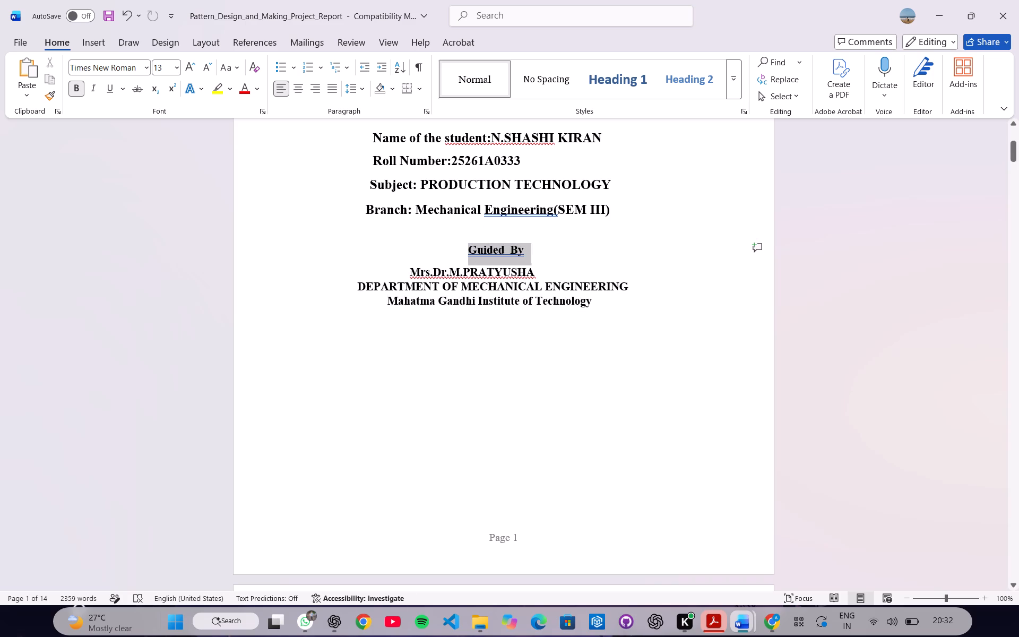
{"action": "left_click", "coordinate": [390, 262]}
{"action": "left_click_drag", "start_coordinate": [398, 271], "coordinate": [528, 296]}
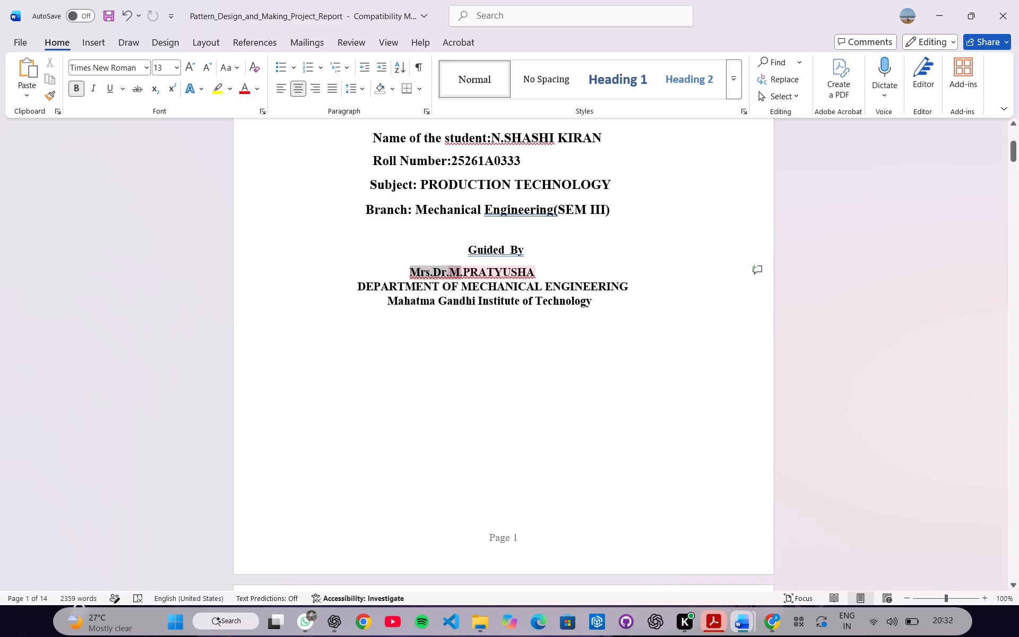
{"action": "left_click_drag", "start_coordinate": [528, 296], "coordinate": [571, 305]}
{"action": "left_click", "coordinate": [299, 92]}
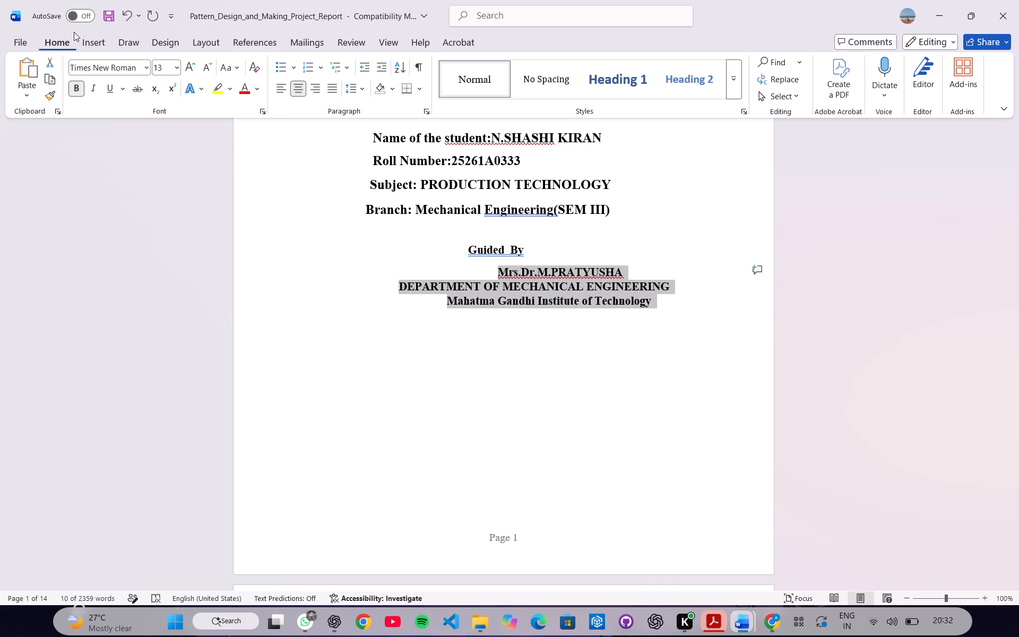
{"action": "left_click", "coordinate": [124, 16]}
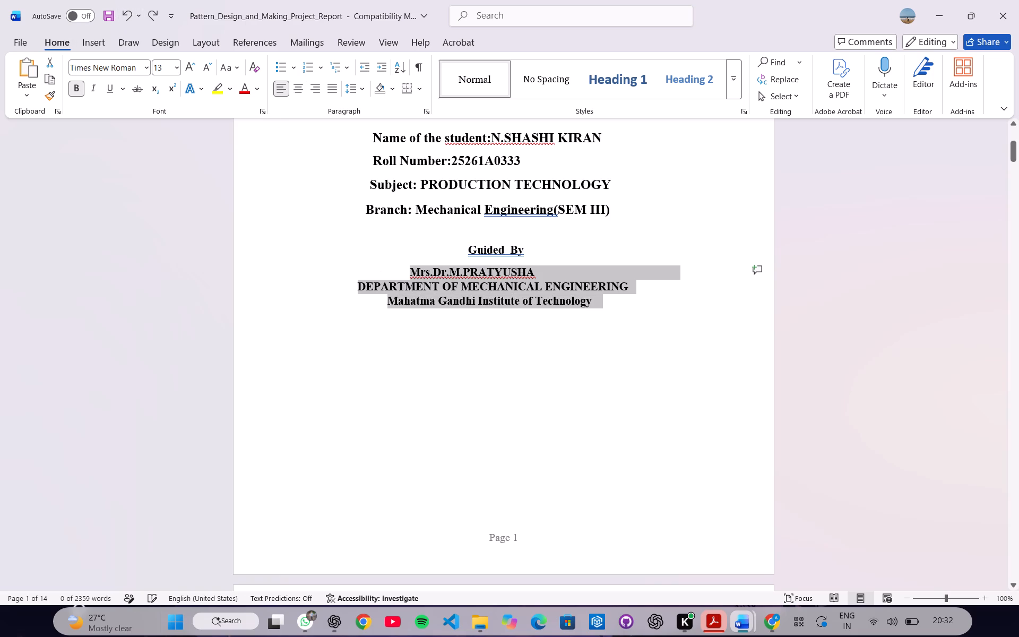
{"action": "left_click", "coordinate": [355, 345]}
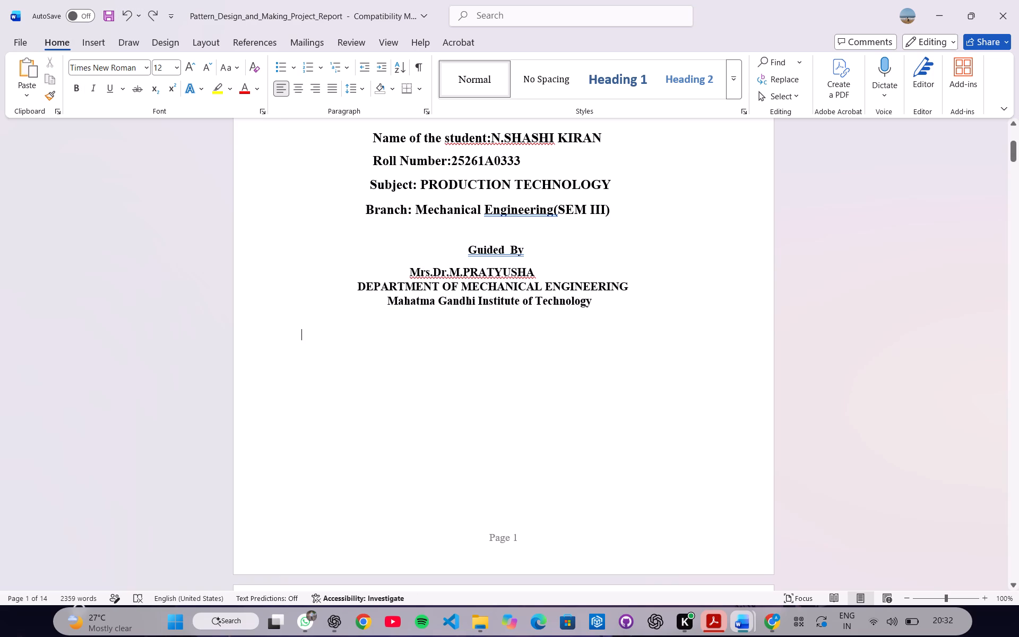
Remove the centring of the cover page's "Guided By" line and indent it with spaces to sit above the guide's name.
{"action": "left_click", "coordinate": [467, 249]}
{"action": "left_click", "coordinate": [464, 248]}
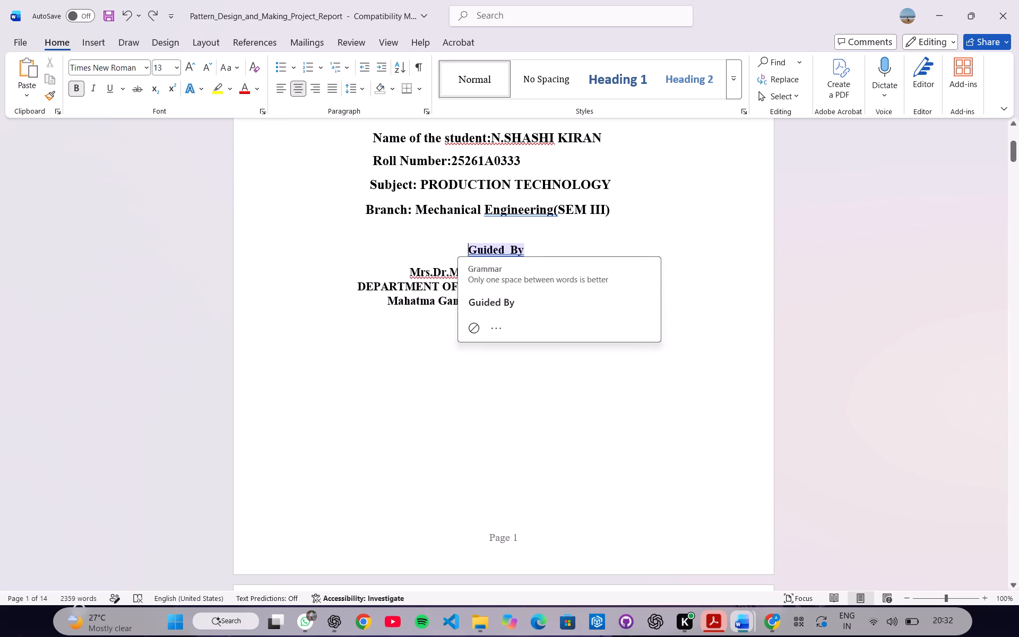
{"action": "left_click", "coordinate": [455, 246]}
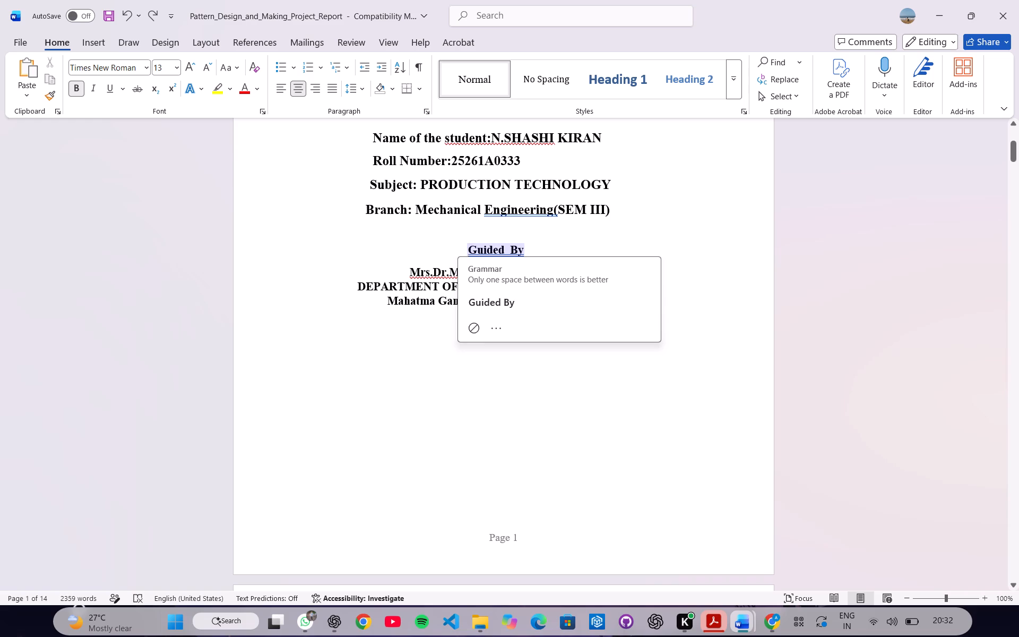
{"action": "left_click", "coordinate": [464, 247]}
{"action": "left_click", "coordinate": [442, 247]}
{"action": "left_click", "coordinate": [464, 242]}
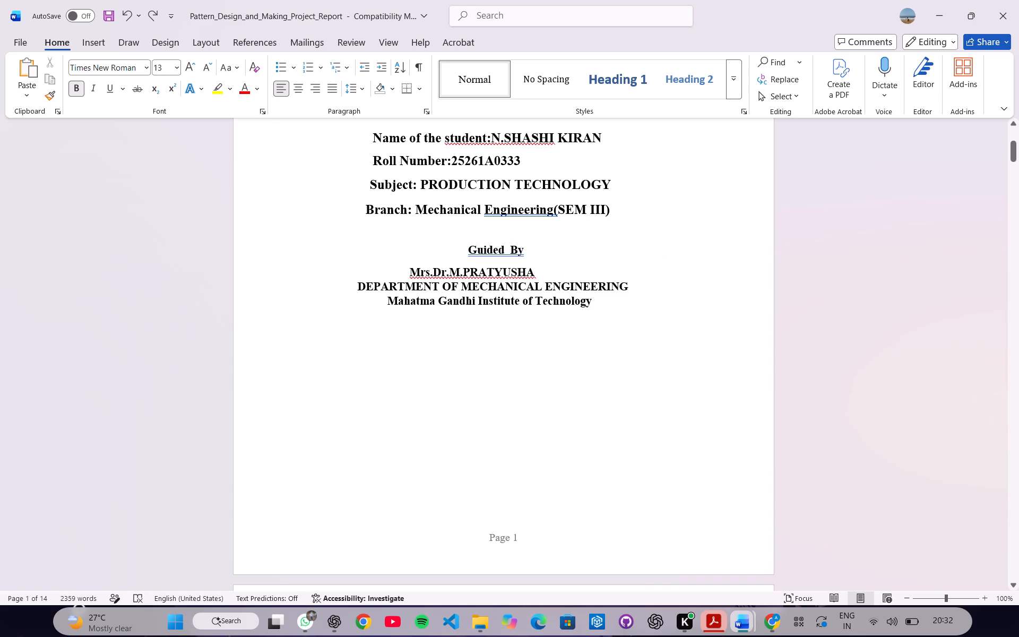
{"action": "left_click", "coordinate": [463, 255]}
{"action": "key", "text": "BackSpace"}
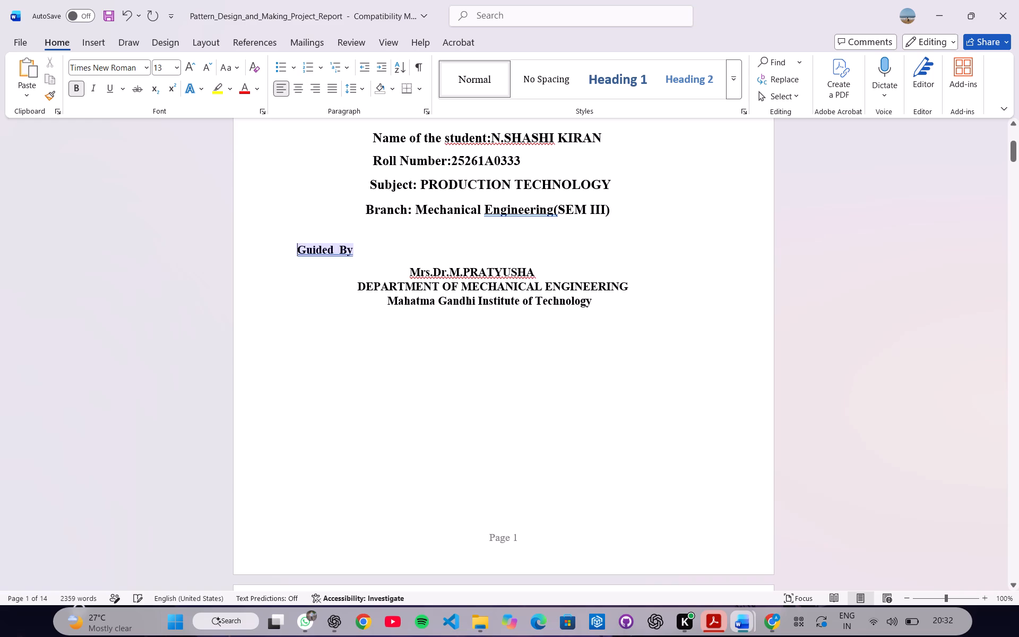
{"action": "key", "text": "space"}
{"action": "key", "text": "space"}
{"action": "key", "text": "space"}
{"action": "key", "text": "space"}
{"action": "key", "text": "space"}
{"action": "key", "text": "space"}
{"action": "key", "text": "space"}
{"action": "key", "text": "space"}
{"action": "key", "text": "space"}
{"action": "key", "text": "space"}
{"action": "key", "text": "space"}
{"action": "key", "text": "space"}
{"action": "key", "text": "space"}
{"action": "key", "text": "space"}
{"action": "key", "text": "space"}
{"action": "key", "text": "space"}
{"action": "key", "text": "space"}
{"action": "key", "text": "space"}
{"action": "key", "text": "space"}
{"action": "key", "text": "space"}
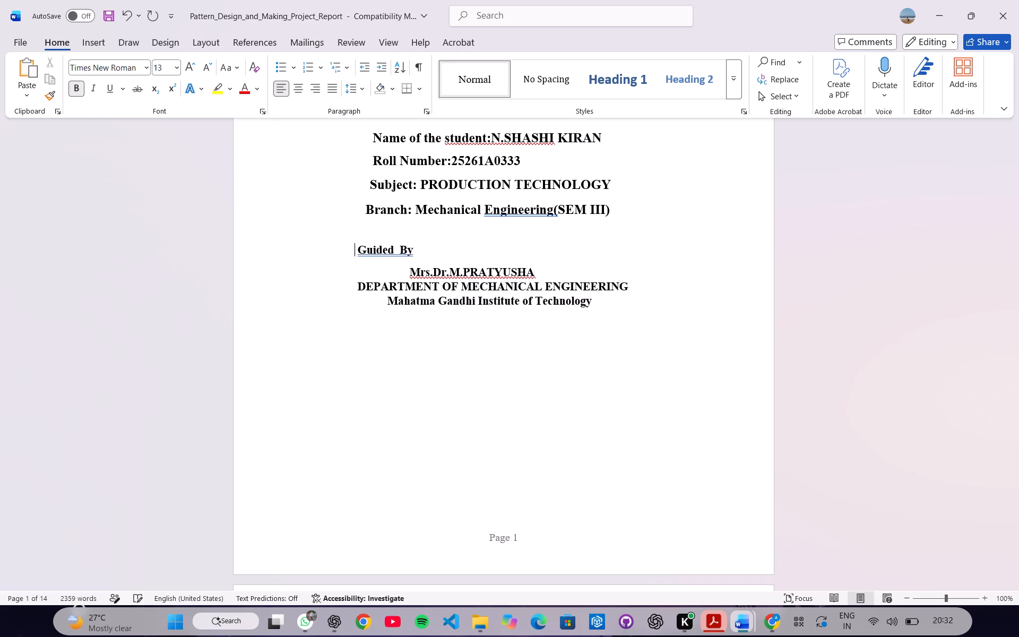
{"action": "key", "text": "space"}
{"action": "key", "text": "space"}
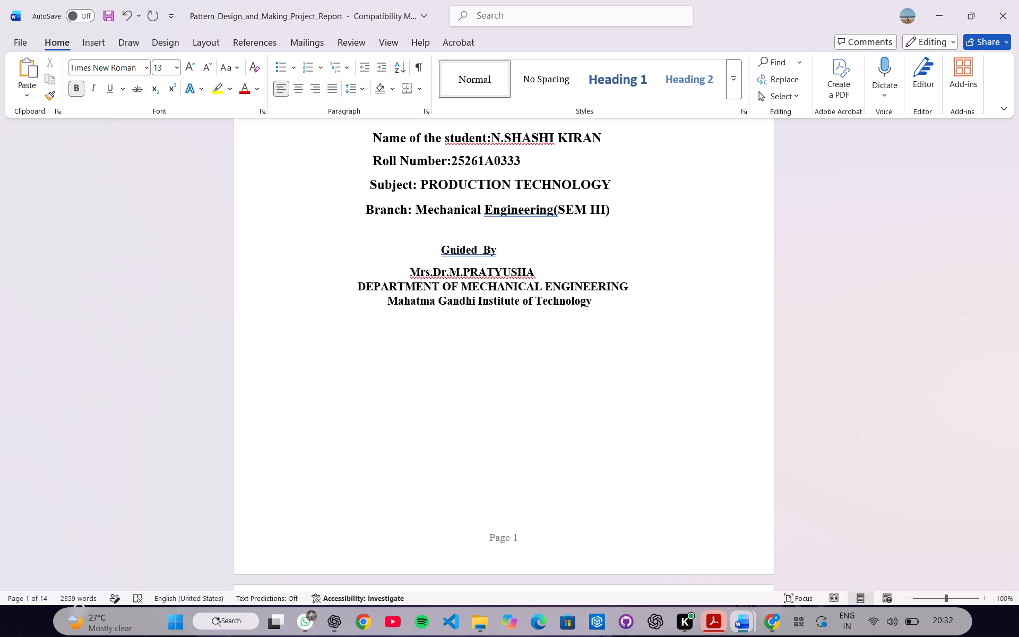
{"action": "left_click", "coordinate": [548, 349]}
Review the report from the certificate through the abstract, index and types of patterns for layout and page breaks.
{"action": "scroll", "coordinate": [534, 352], "scroll_direction": "down", "scroll_amount": 12}
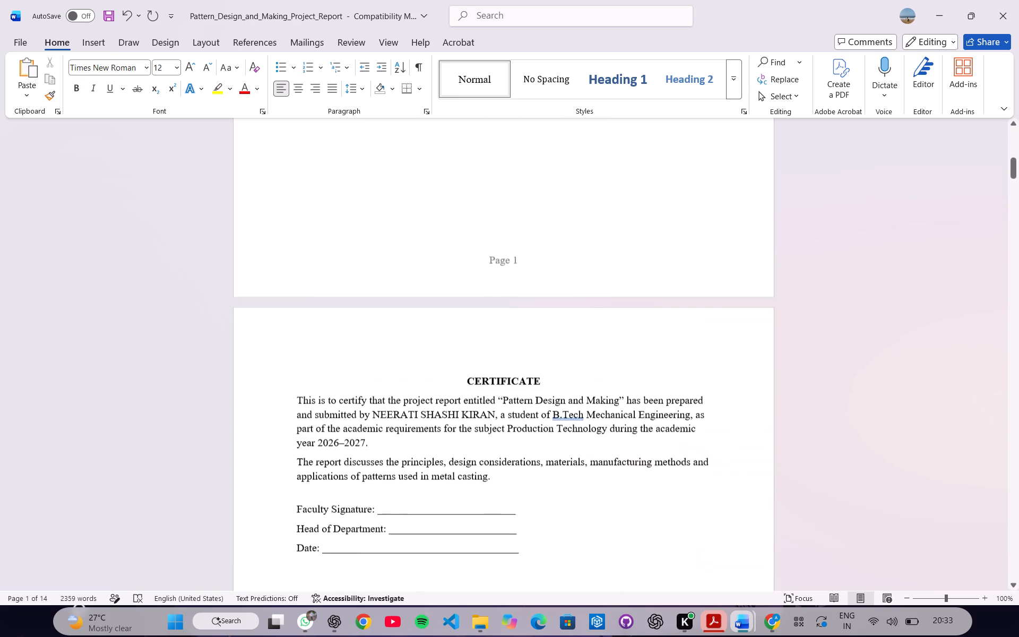
{"action": "scroll", "coordinate": [520, 365], "scroll_direction": "down", "scroll_amount": 6}
{"action": "scroll", "coordinate": [516, 365], "scroll_direction": "up", "scroll_amount": 4}
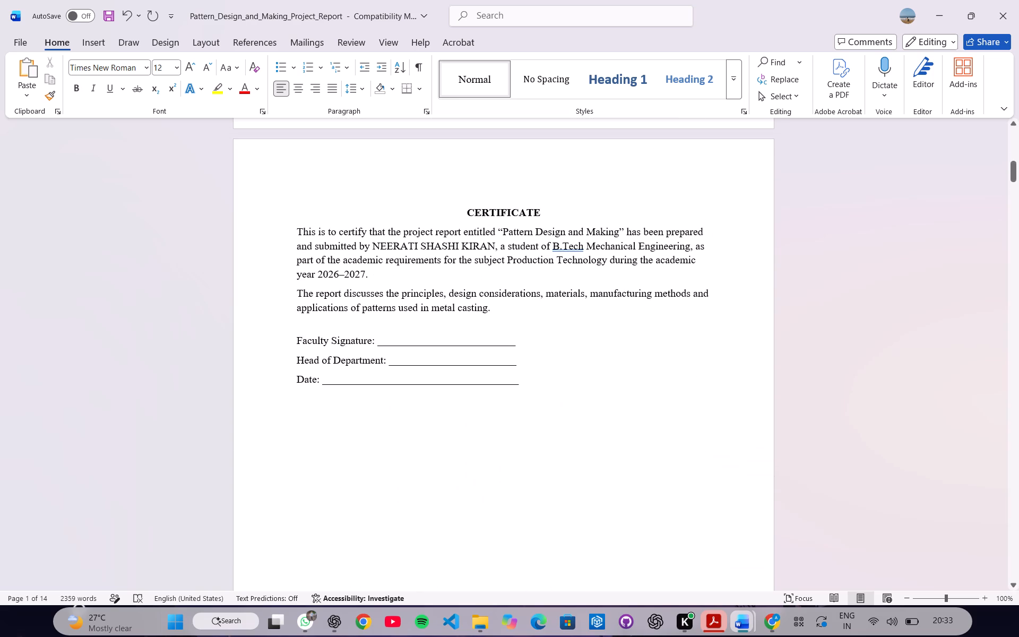
{"action": "scroll", "coordinate": [488, 380], "scroll_direction": "down", "scroll_amount": 10}
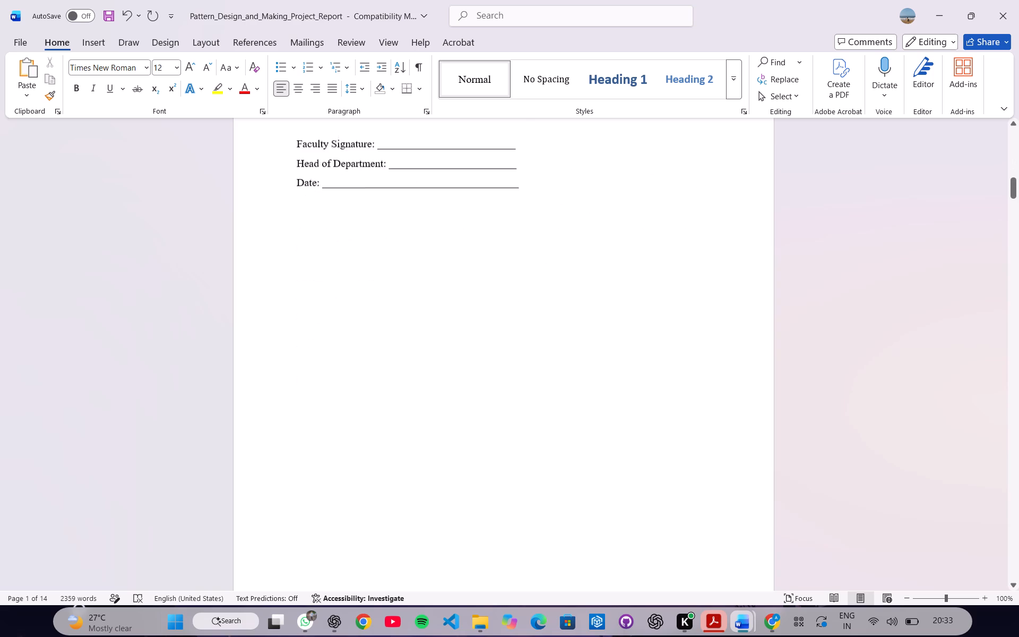
{"action": "scroll", "coordinate": [483, 377], "scroll_direction": "down", "scroll_amount": 19}
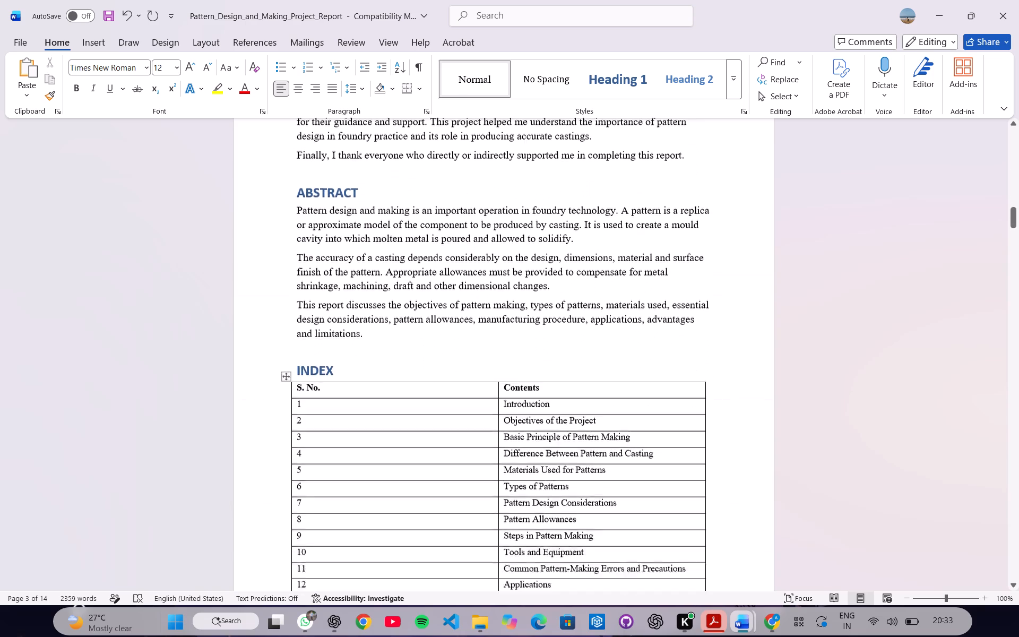
{"action": "scroll", "coordinate": [494, 369], "scroll_direction": "down", "scroll_amount": 20}
{"action": "scroll", "coordinate": [494, 369], "scroll_direction": "down", "scroll_amount": 20}
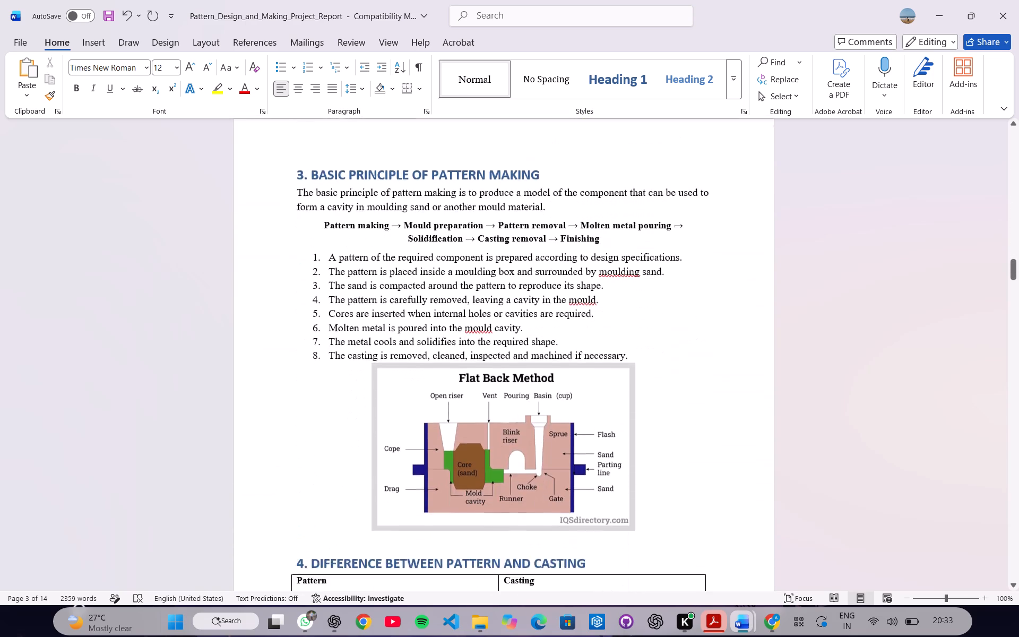
{"action": "scroll", "coordinate": [462, 391], "scroll_direction": "down", "scroll_amount": 20}
{"action": "scroll", "coordinate": [462, 391], "scroll_direction": "down", "scroll_amount": 13}
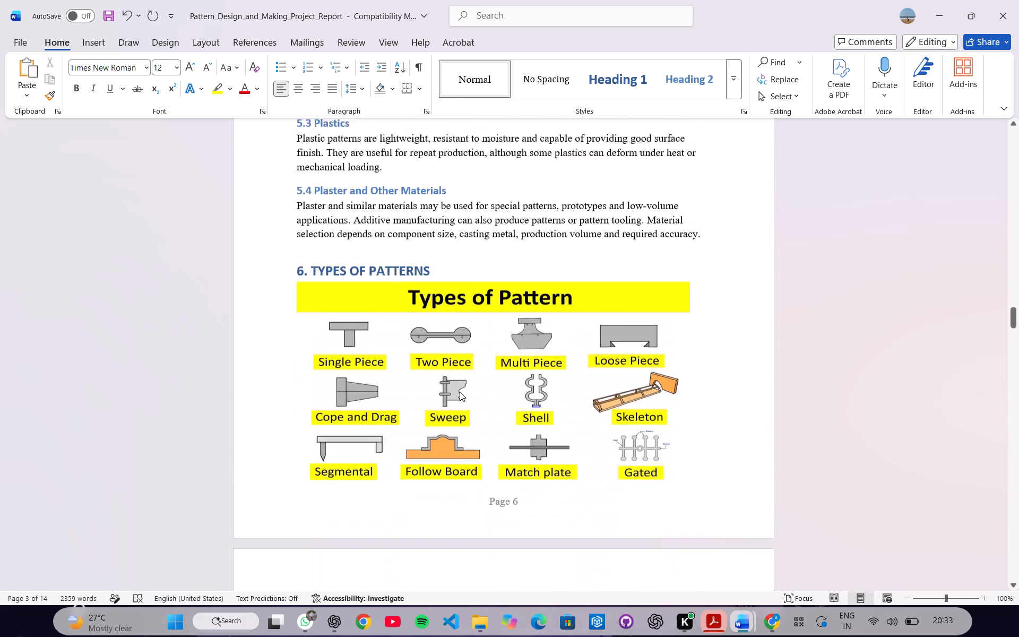
Review the pattern design considerations, pattern allowances and steps in pattern making sections for diagram placement and page breaks.
{"action": "scroll", "coordinate": [459, 392], "scroll_direction": "down", "scroll_amount": 20}
{"action": "scroll", "coordinate": [459, 392], "scroll_direction": "down", "scroll_amount": 17}
{"action": "scroll", "coordinate": [456, 394], "scroll_direction": "down", "scroll_amount": 9}
{"action": "scroll", "coordinate": [456, 394], "scroll_direction": "up", "scroll_amount": 3}
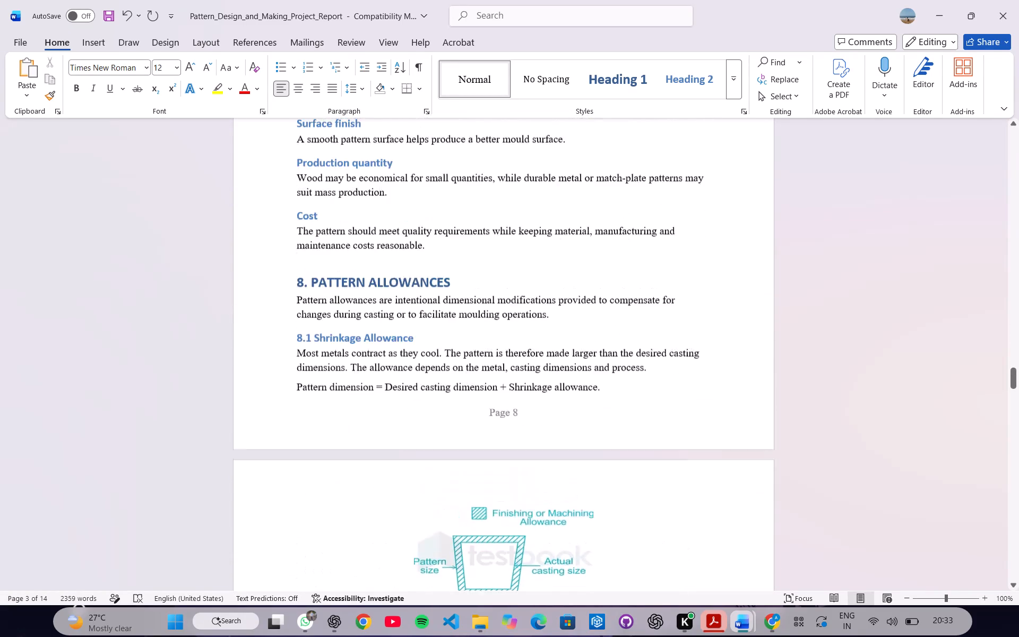
{"action": "scroll", "coordinate": [456, 394], "scroll_direction": "up", "scroll_amount": 14}
{"action": "scroll", "coordinate": [456, 394], "scroll_direction": "down", "scroll_amount": 5}
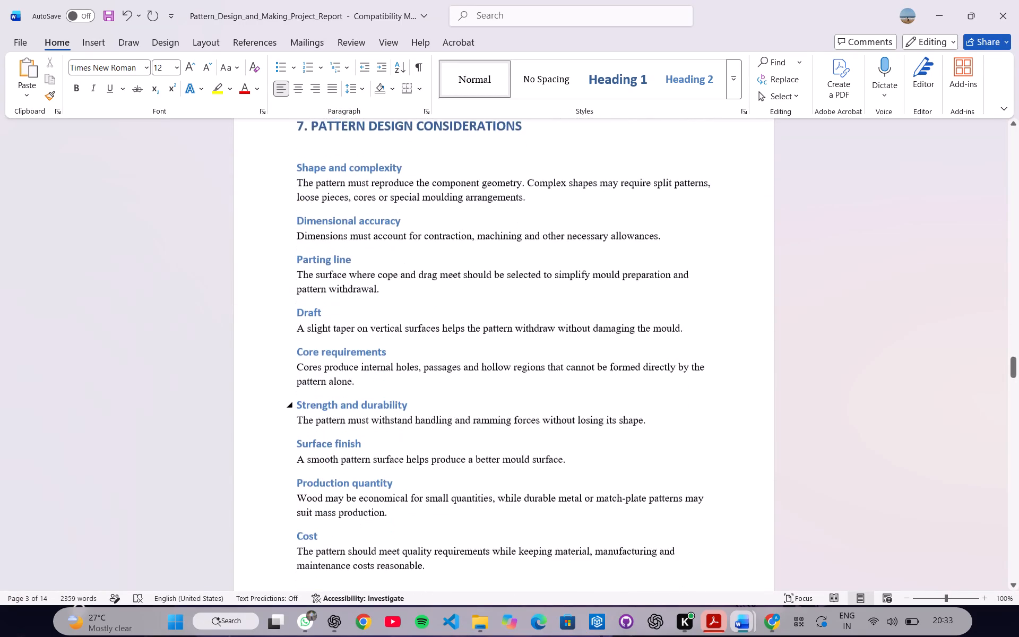
{"action": "scroll", "coordinate": [456, 394], "scroll_direction": "down", "scroll_amount": 20}
{"action": "scroll", "coordinate": [455, 394], "scroll_direction": "down", "scroll_amount": 13}
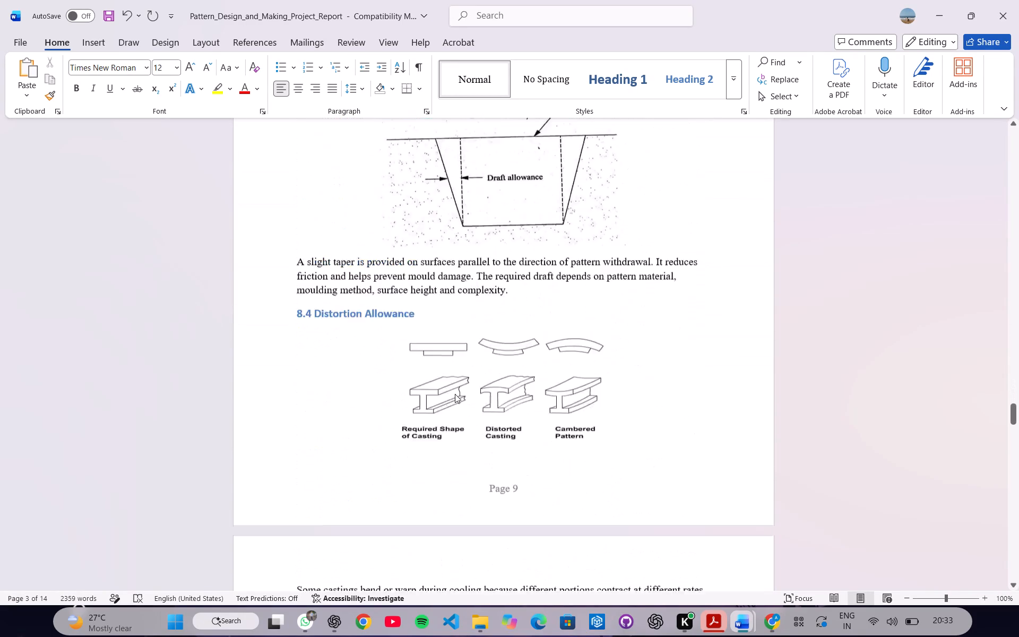
{"action": "scroll", "coordinate": [454, 394], "scroll_direction": "down", "scroll_amount": 7}
{"action": "scroll", "coordinate": [451, 398], "scroll_direction": "down", "scroll_amount": 20}
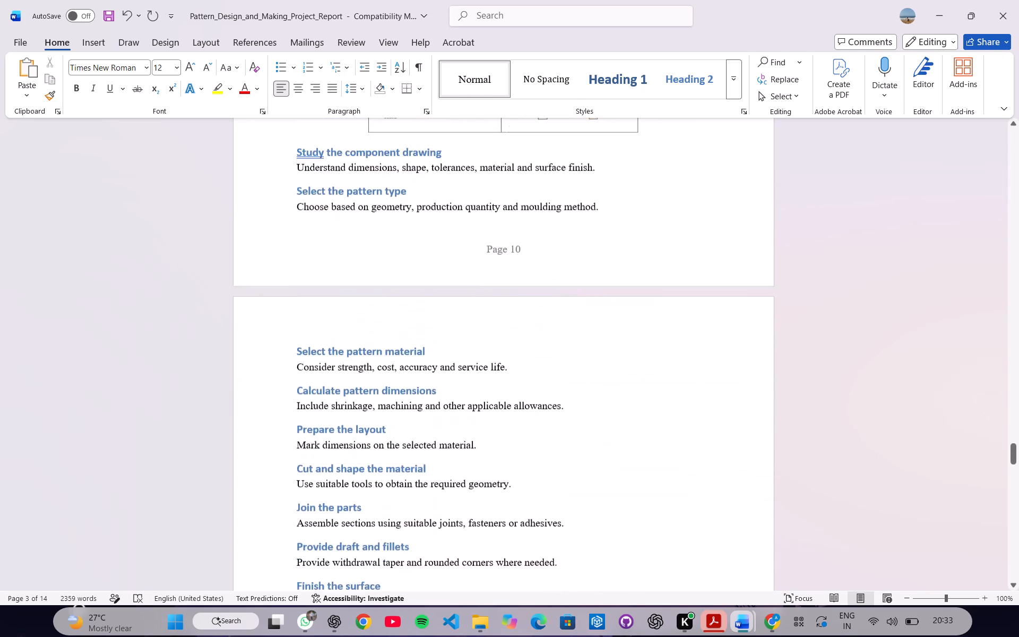
{"action": "scroll", "coordinate": [448, 399], "scroll_direction": "down", "scroll_amount": 8}
{"action": "scroll", "coordinate": [448, 399], "scroll_direction": "up", "scroll_amount": 13}
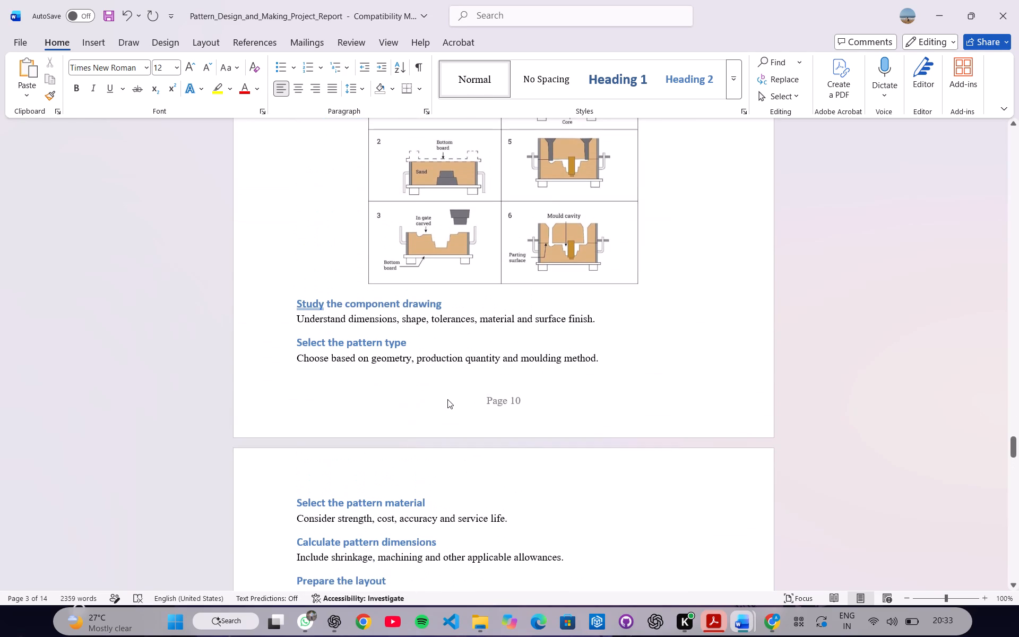
Review the report from the end of the pattern-making steps through tools, errors, applications, advantages, conclusion and references for layout.
{"action": "scroll", "coordinate": [447, 399], "scroll_direction": "down", "scroll_amount": 19}
{"action": "scroll", "coordinate": [447, 399], "scroll_direction": "down", "scroll_amount": 6}
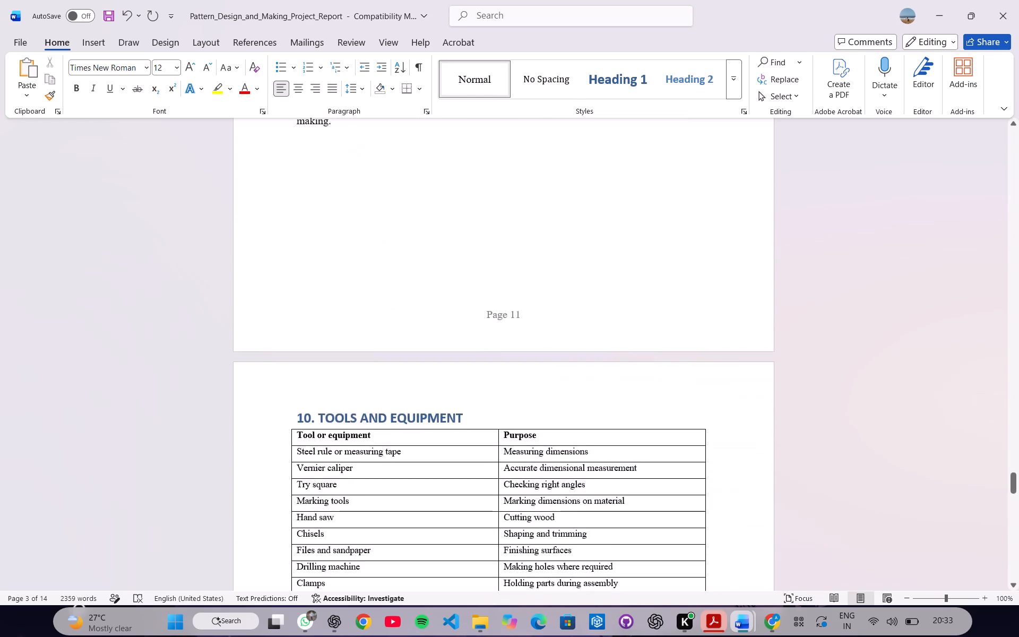
{"action": "scroll", "coordinate": [447, 399], "scroll_direction": "up", "scroll_amount": 6}
{"action": "scroll", "coordinate": [447, 399], "scroll_direction": "down", "scroll_amount": 19}
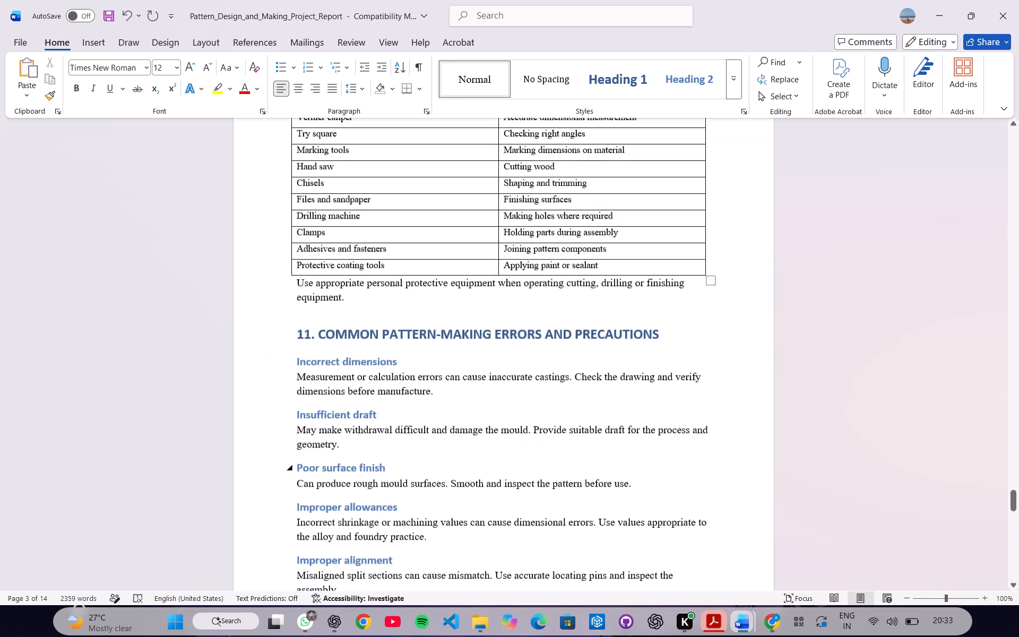
{"action": "scroll", "coordinate": [446, 400], "scroll_direction": "up", "scroll_amount": 5}
{"action": "scroll", "coordinate": [446, 400], "scroll_direction": "down", "scroll_amount": 5}
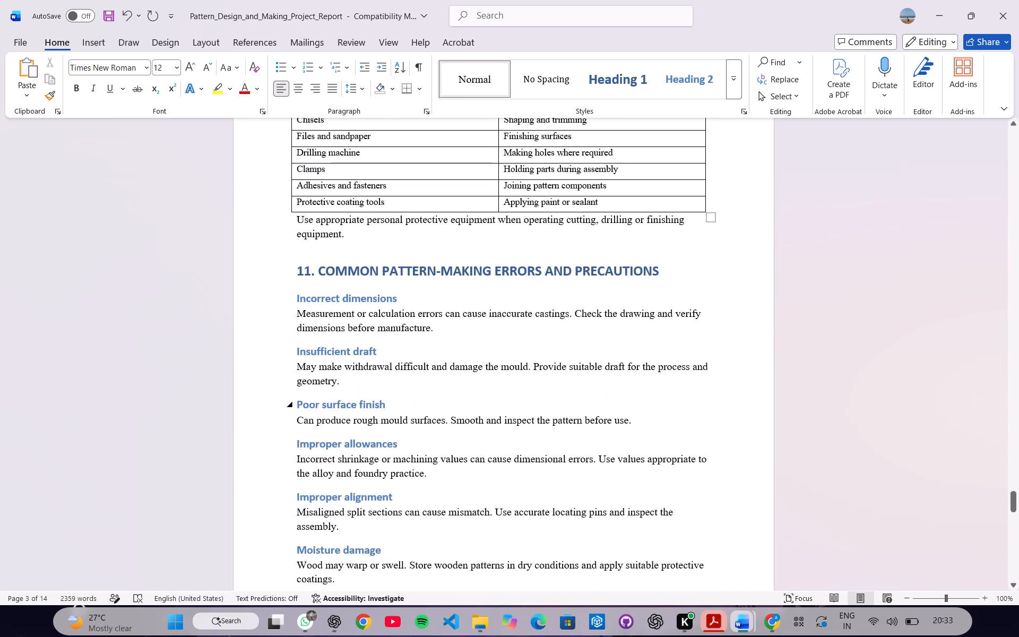
{"action": "scroll", "coordinate": [257, 382], "scroll_direction": "down", "scroll_amount": 4}
{"action": "scroll", "coordinate": [430, 377], "scroll_direction": "down", "scroll_amount": 2}
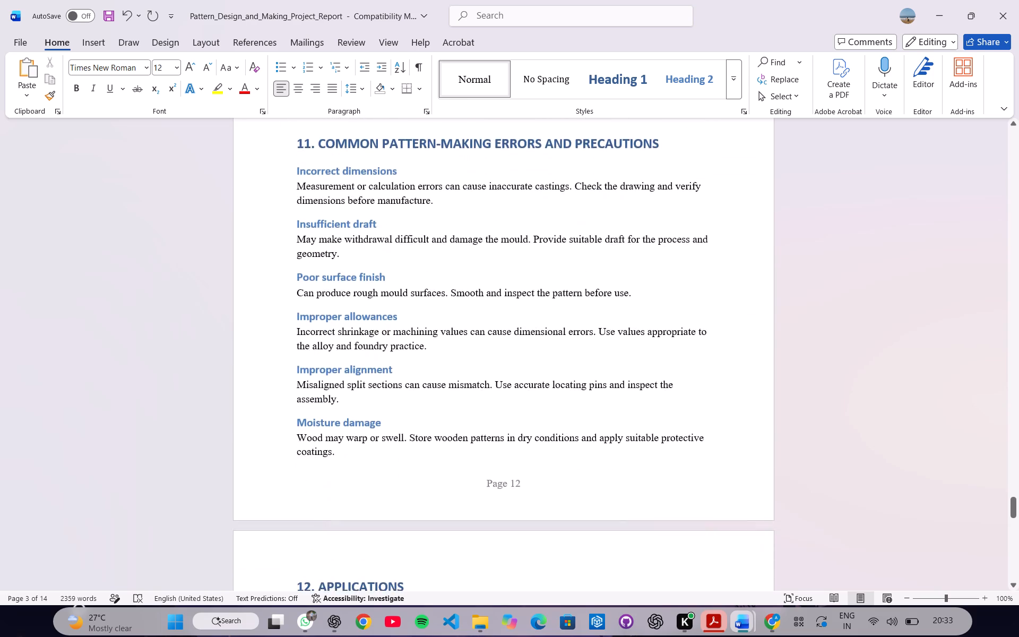
{"action": "scroll", "coordinate": [430, 377], "scroll_direction": "down", "scroll_amount": 3}
{"action": "scroll", "coordinate": [428, 379], "scroll_direction": "down", "scroll_amount": 18}
{"action": "scroll", "coordinate": [421, 390], "scroll_direction": "down", "scroll_amount": 5}
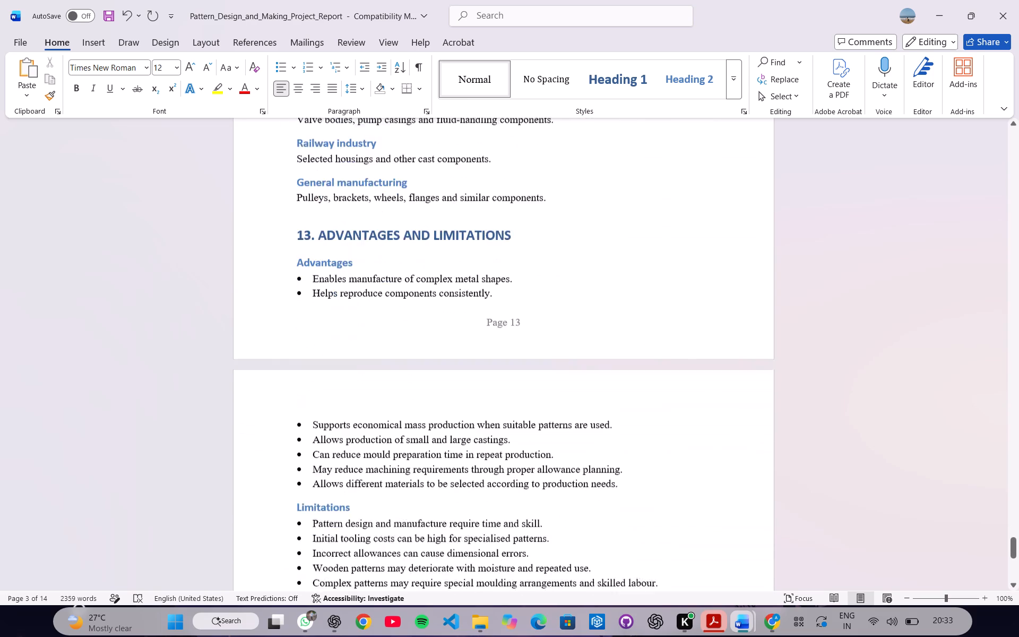
{"action": "scroll", "coordinate": [421, 390], "scroll_direction": "down", "scroll_amount": 16}
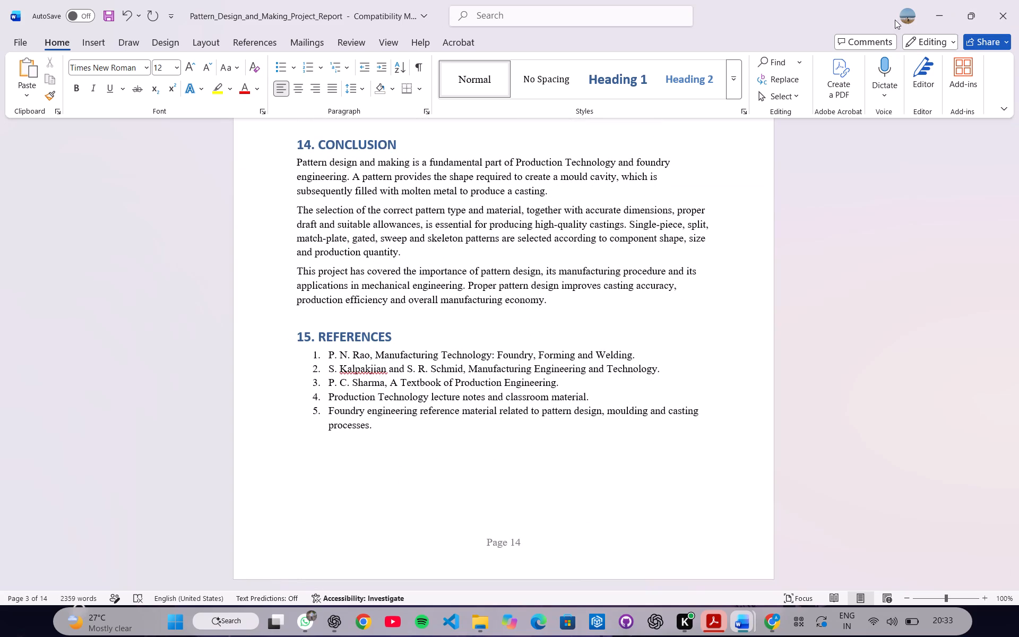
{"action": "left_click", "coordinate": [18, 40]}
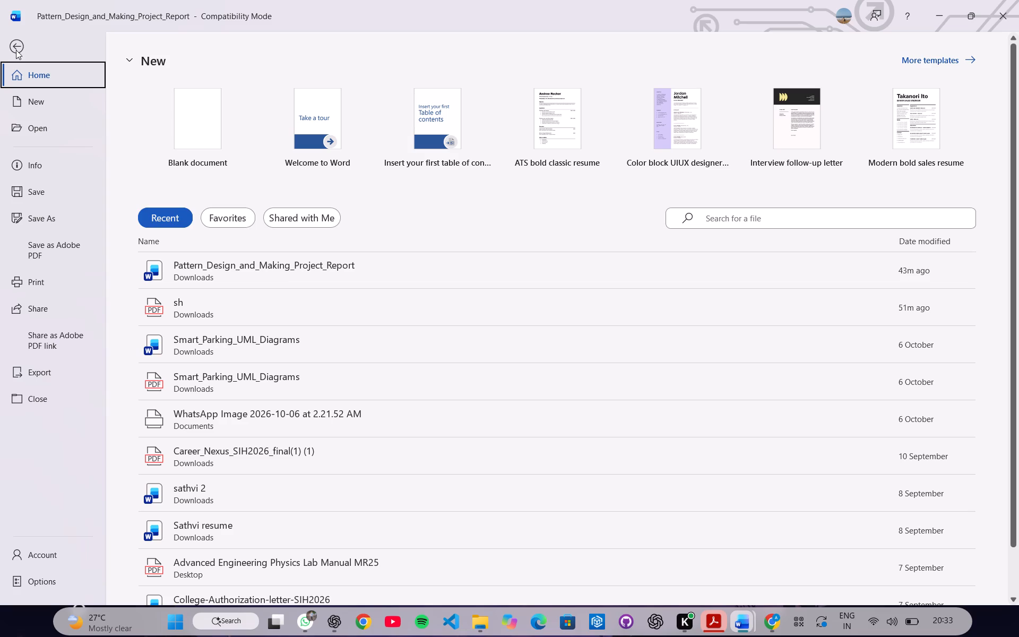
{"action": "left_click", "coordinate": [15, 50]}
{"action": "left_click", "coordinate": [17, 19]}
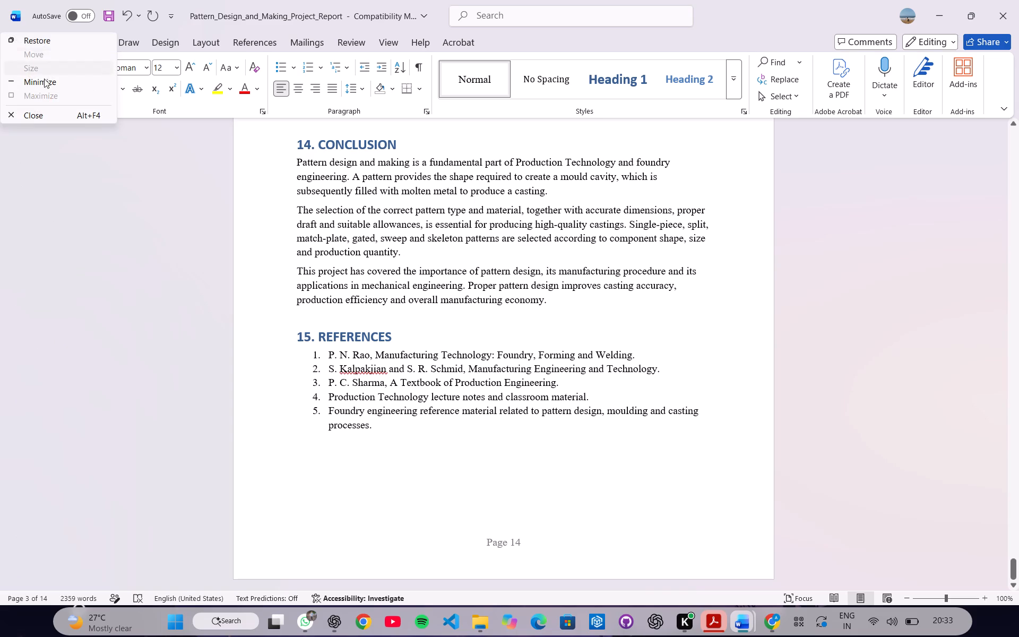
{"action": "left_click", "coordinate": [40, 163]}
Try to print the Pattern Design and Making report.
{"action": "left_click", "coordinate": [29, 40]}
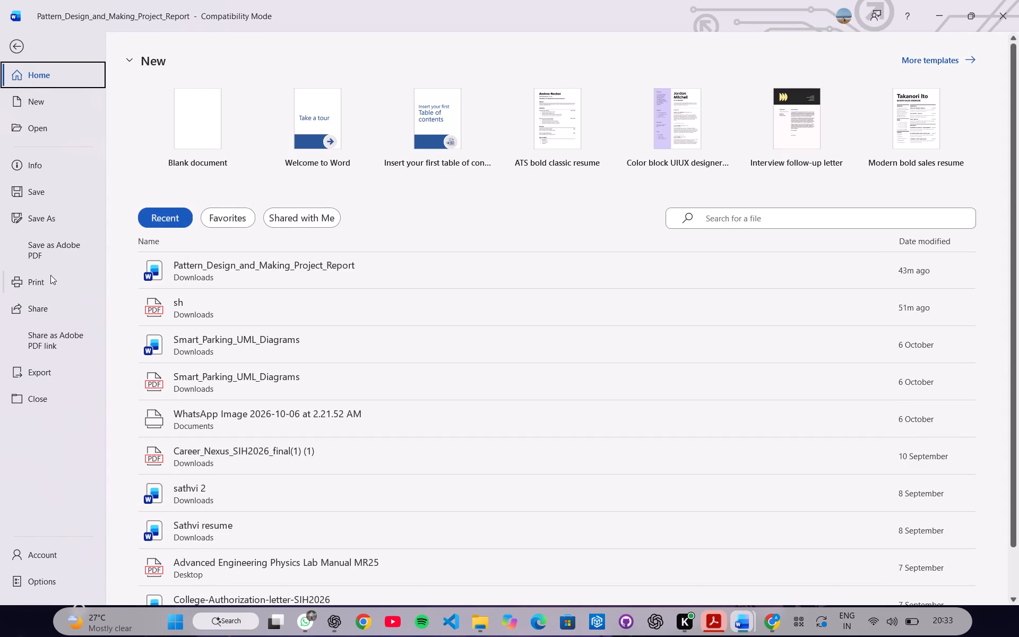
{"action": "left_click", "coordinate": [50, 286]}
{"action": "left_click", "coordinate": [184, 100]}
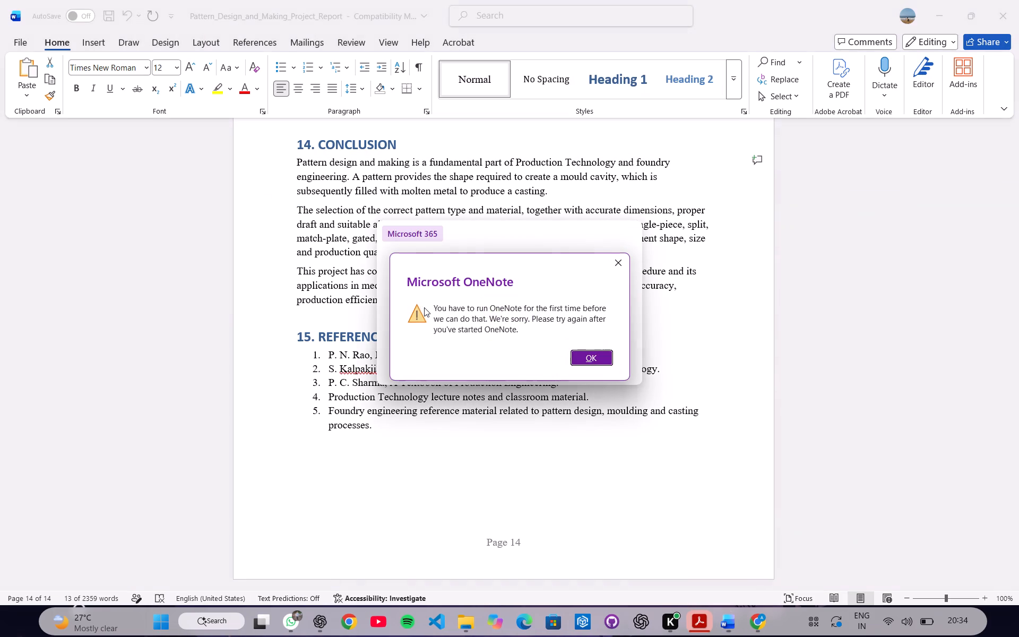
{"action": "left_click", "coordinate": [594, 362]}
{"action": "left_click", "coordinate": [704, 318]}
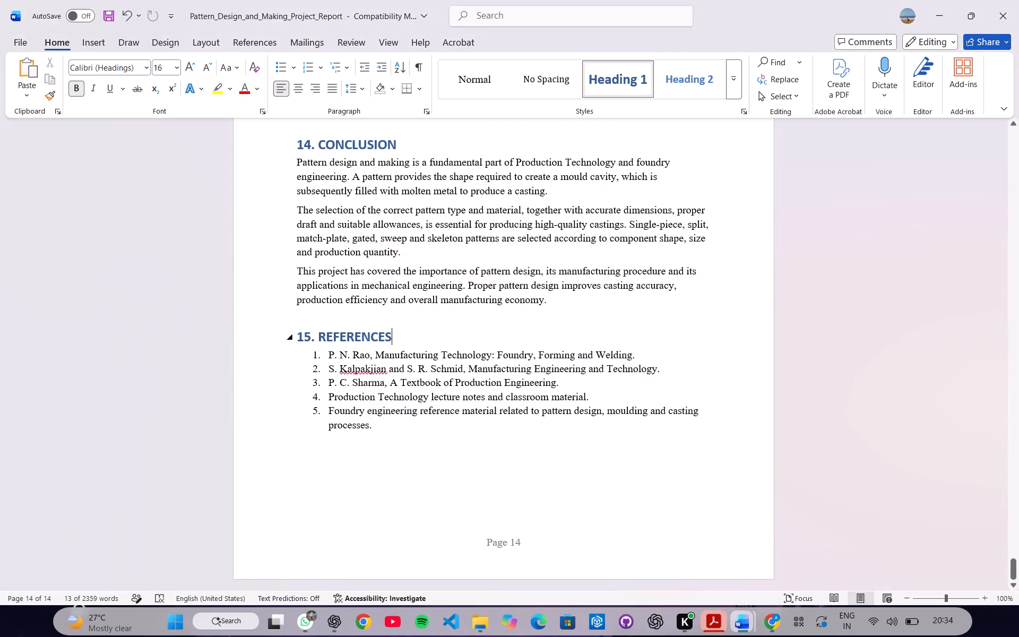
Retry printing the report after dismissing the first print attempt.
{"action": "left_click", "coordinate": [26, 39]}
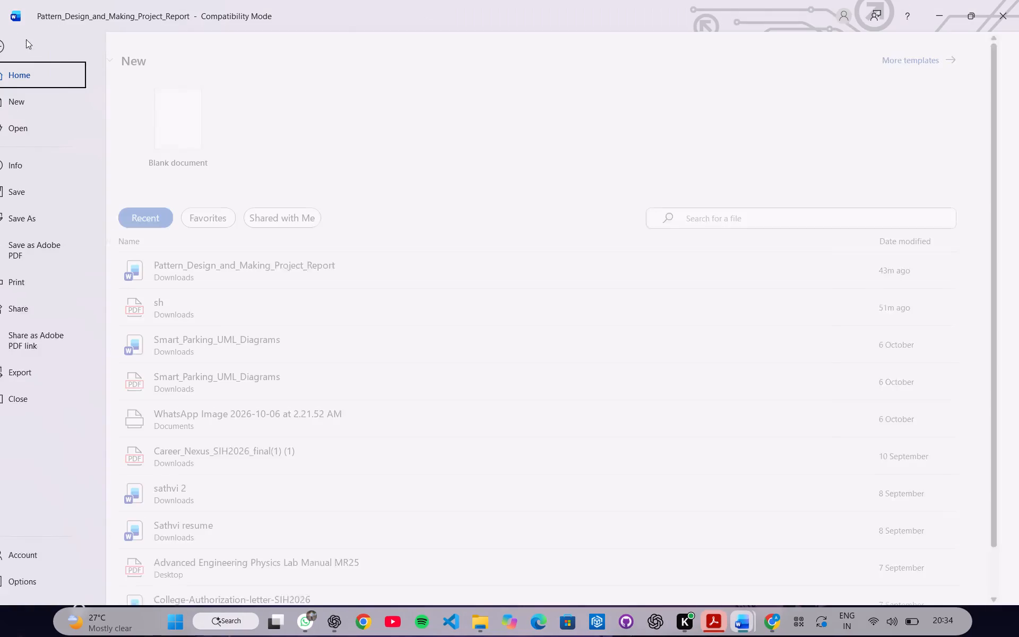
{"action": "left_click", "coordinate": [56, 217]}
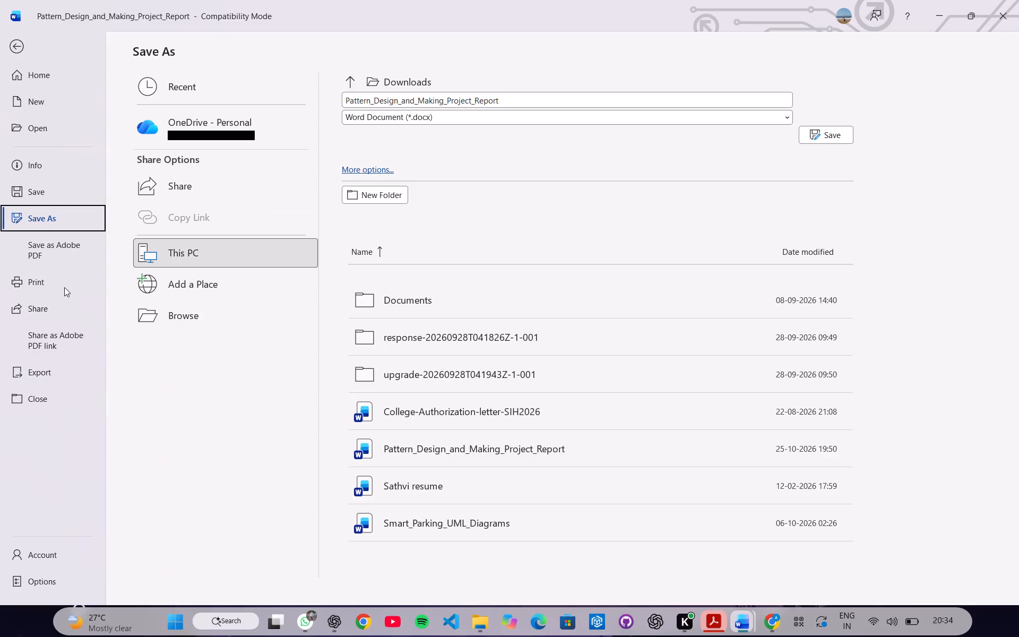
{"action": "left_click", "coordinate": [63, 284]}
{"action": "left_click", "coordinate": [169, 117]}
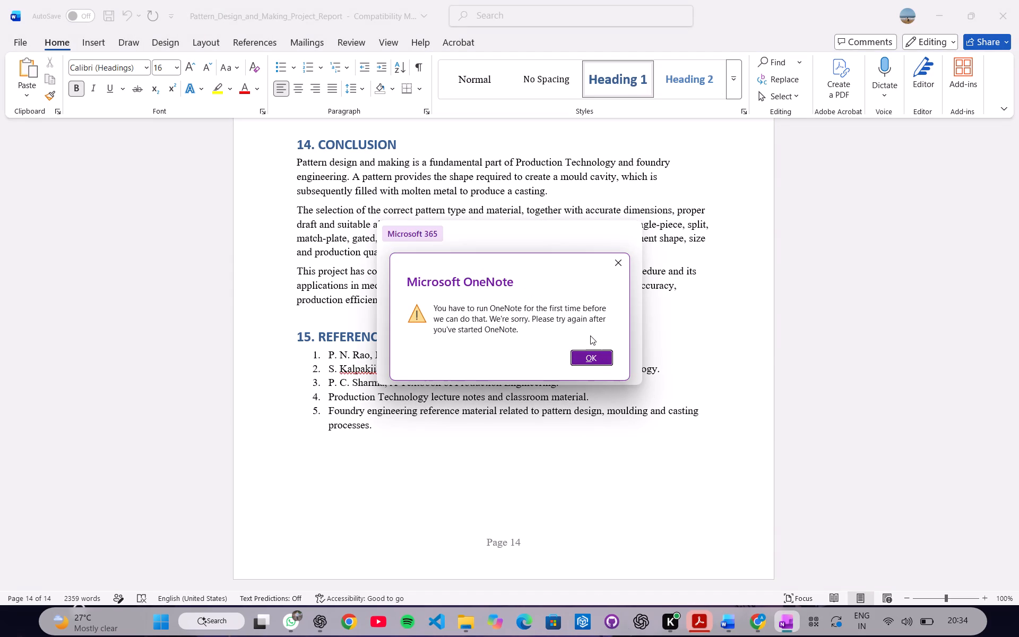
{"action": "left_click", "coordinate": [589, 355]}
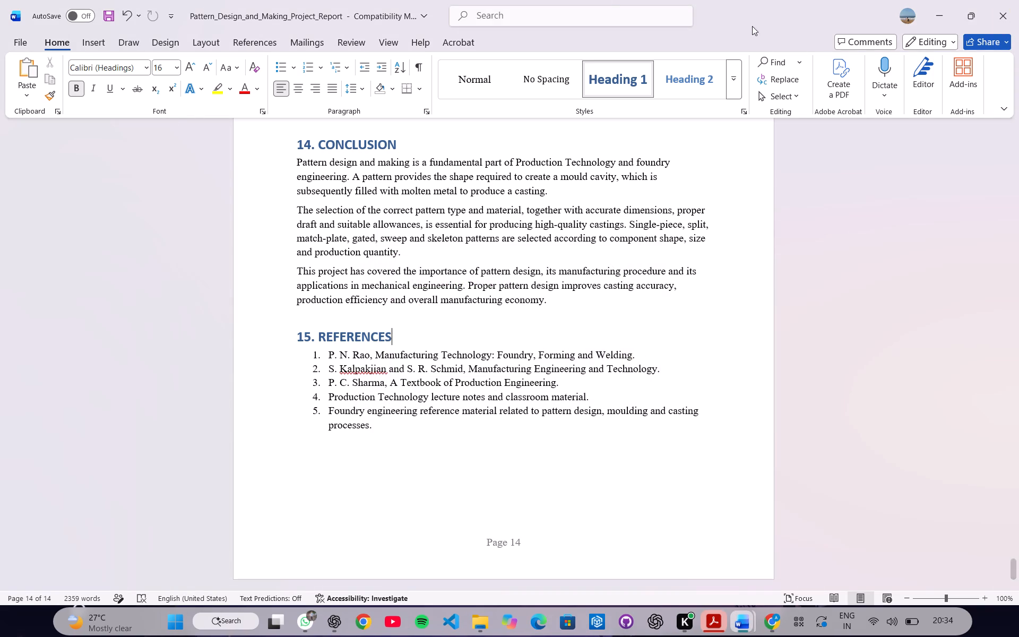
Save the report in Downloads as the Word document Pattern_Design_and_Making_Project_Report.
{"action": "left_click", "coordinate": [110, 12]}
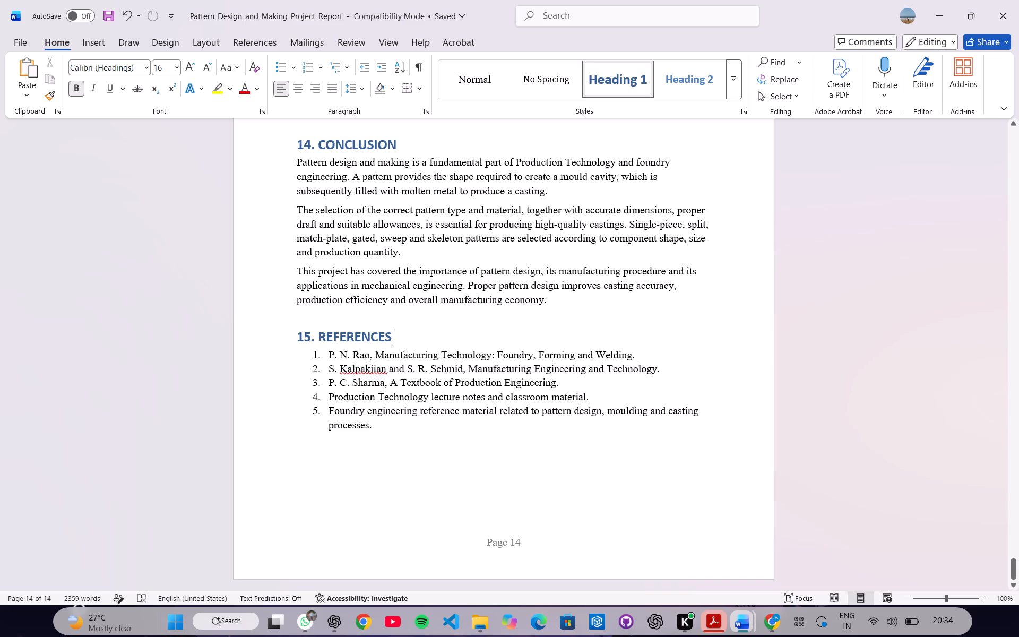
{"action": "left_click", "coordinate": [106, 13]}
{"action": "left_click", "coordinate": [21, 47]}
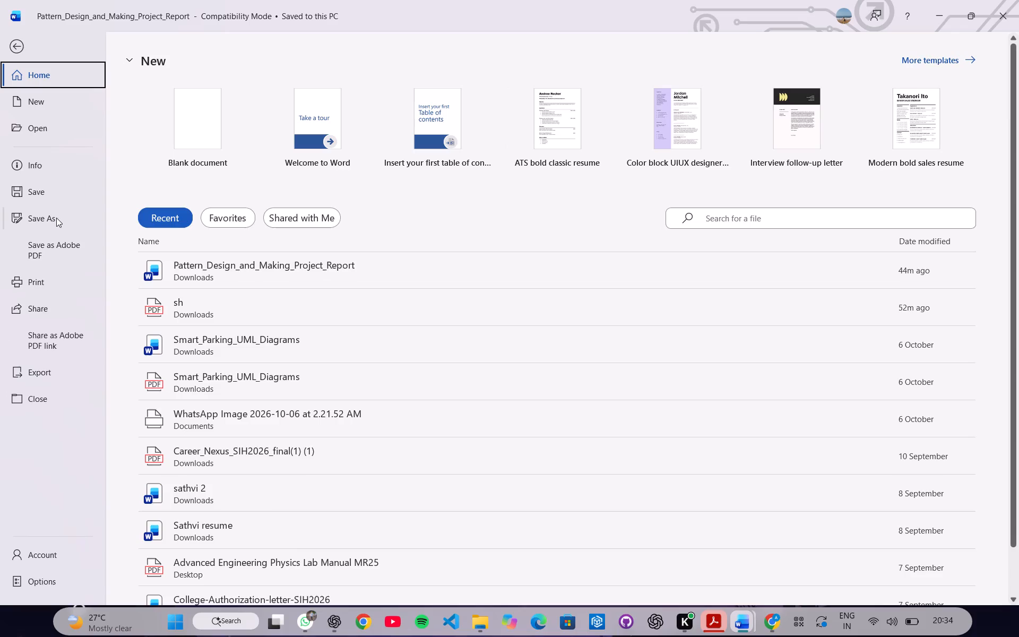
{"action": "left_click", "coordinate": [56, 218]}
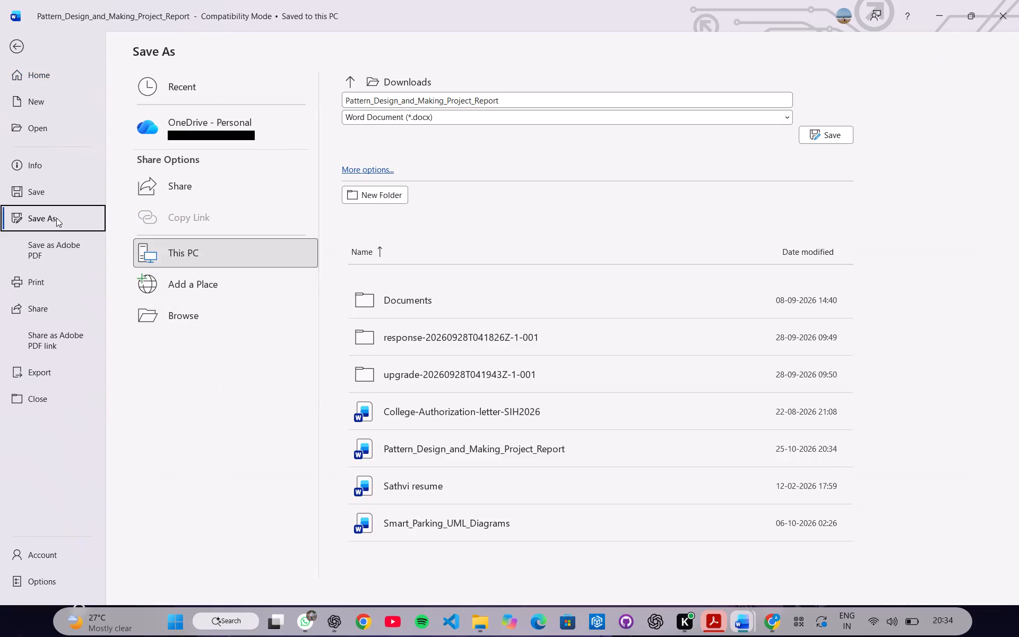
{"action": "left_click", "coordinate": [220, 246]}
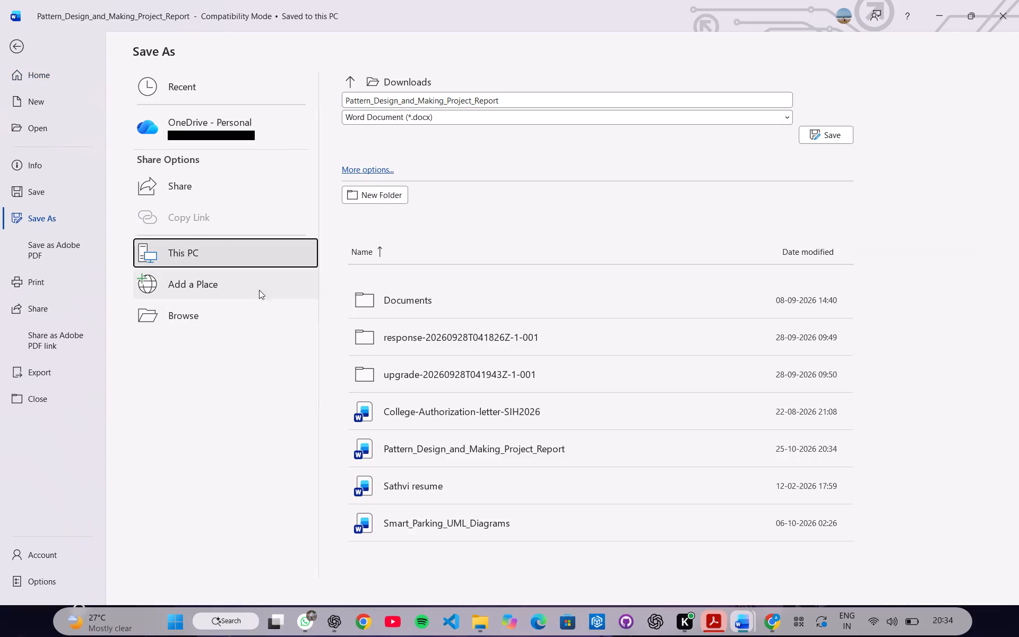
{"action": "left_click", "coordinate": [834, 131]}
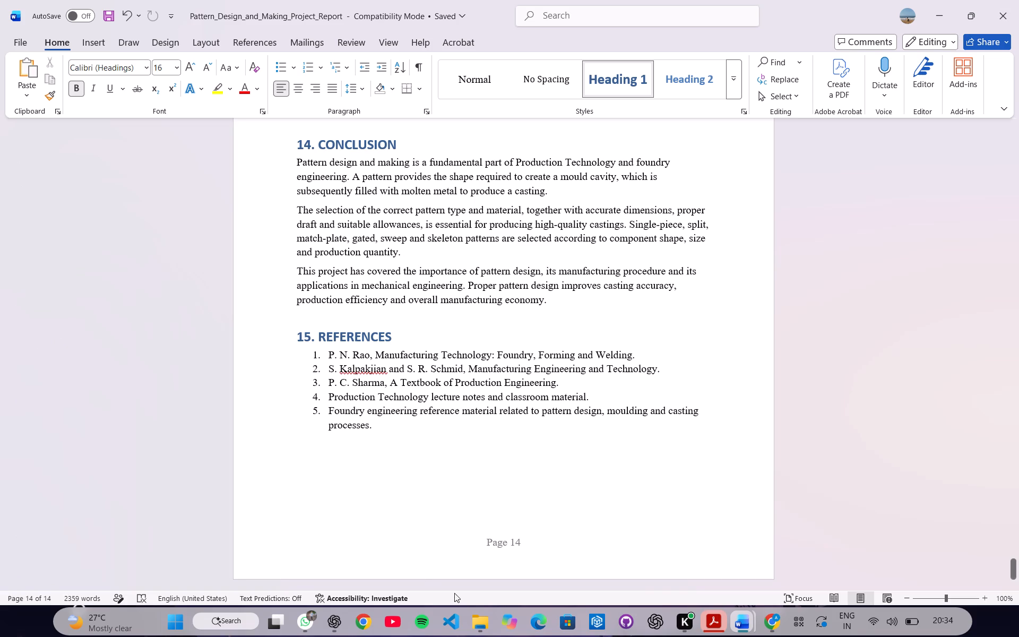
Switch to File Explorer and share the recent file Pattern_Design_and_Making_Project_Report.docx using WhatsApp.
{"action": "left_click", "coordinate": [481, 618]}
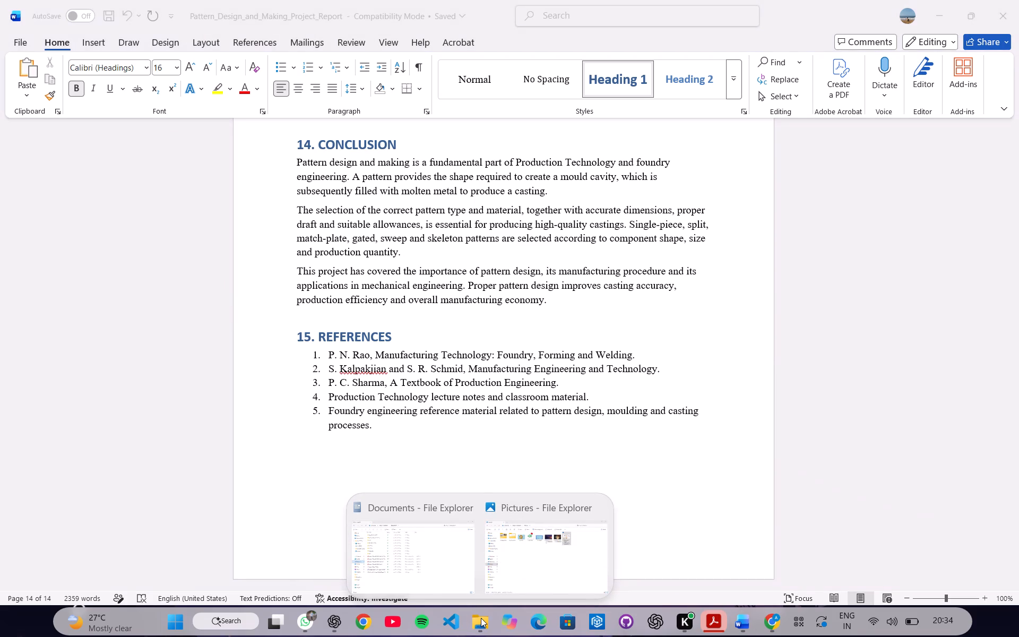
{"action": "left_click", "coordinate": [452, 570]}
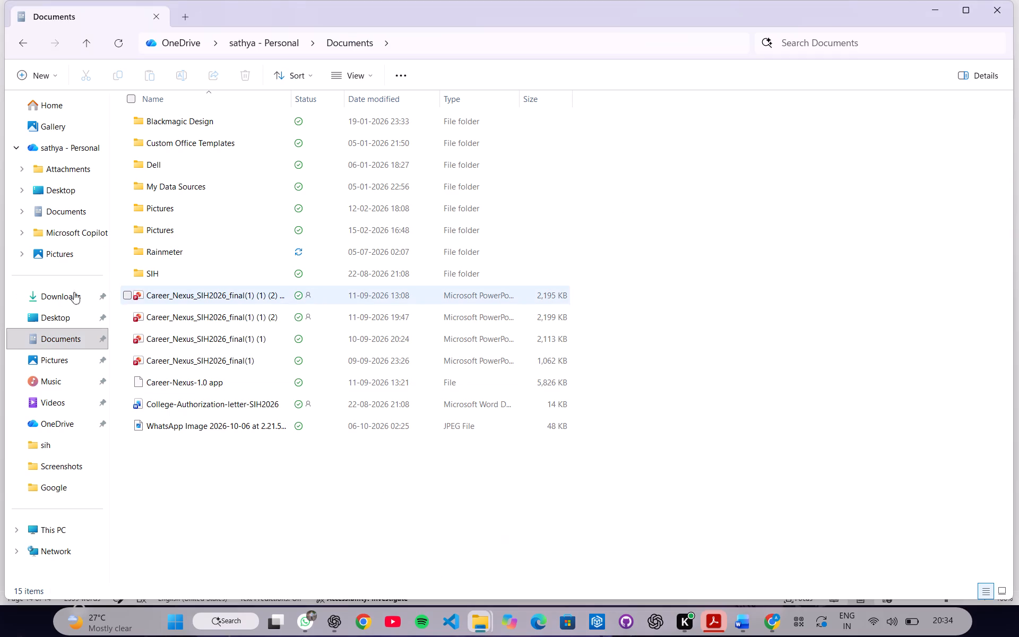
{"action": "left_click", "coordinate": [55, 107]}
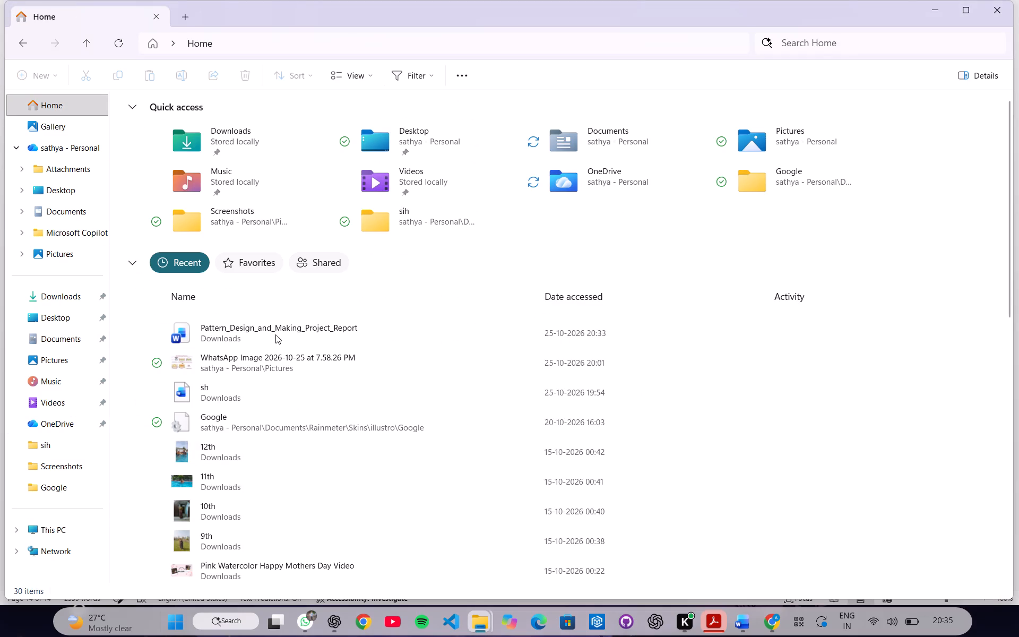
{"action": "left_click", "coordinate": [524, 333]}
{"action": "left_click", "coordinate": [598, 155]}
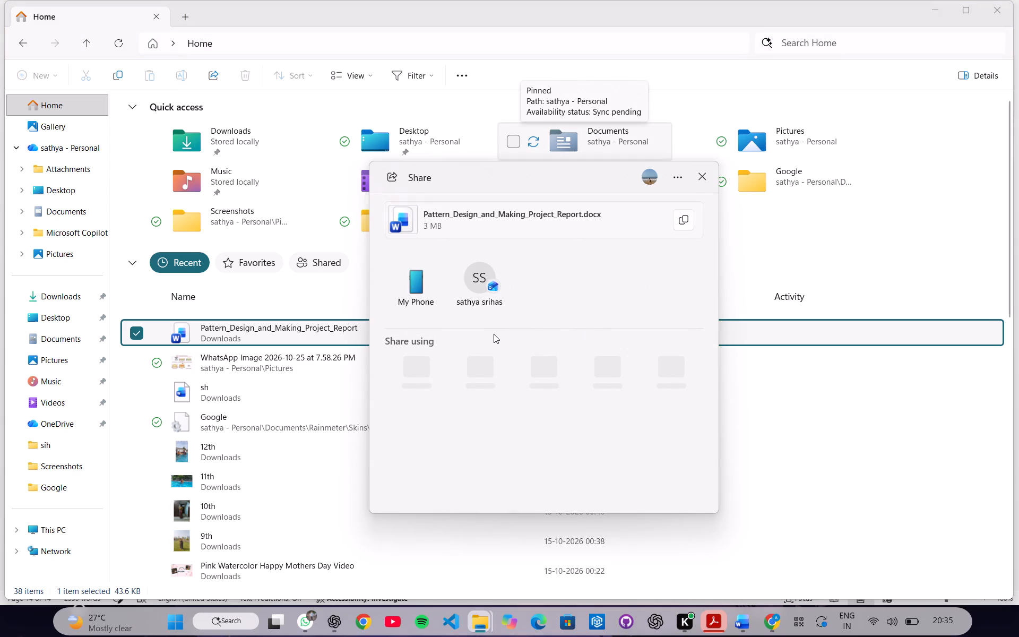
{"action": "left_click", "coordinate": [491, 373]}
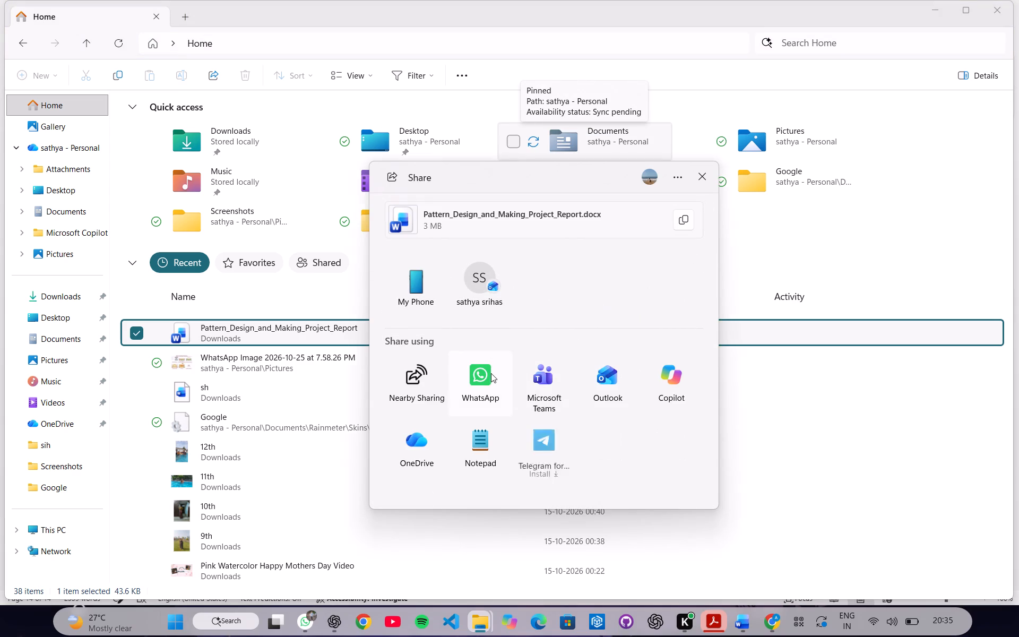